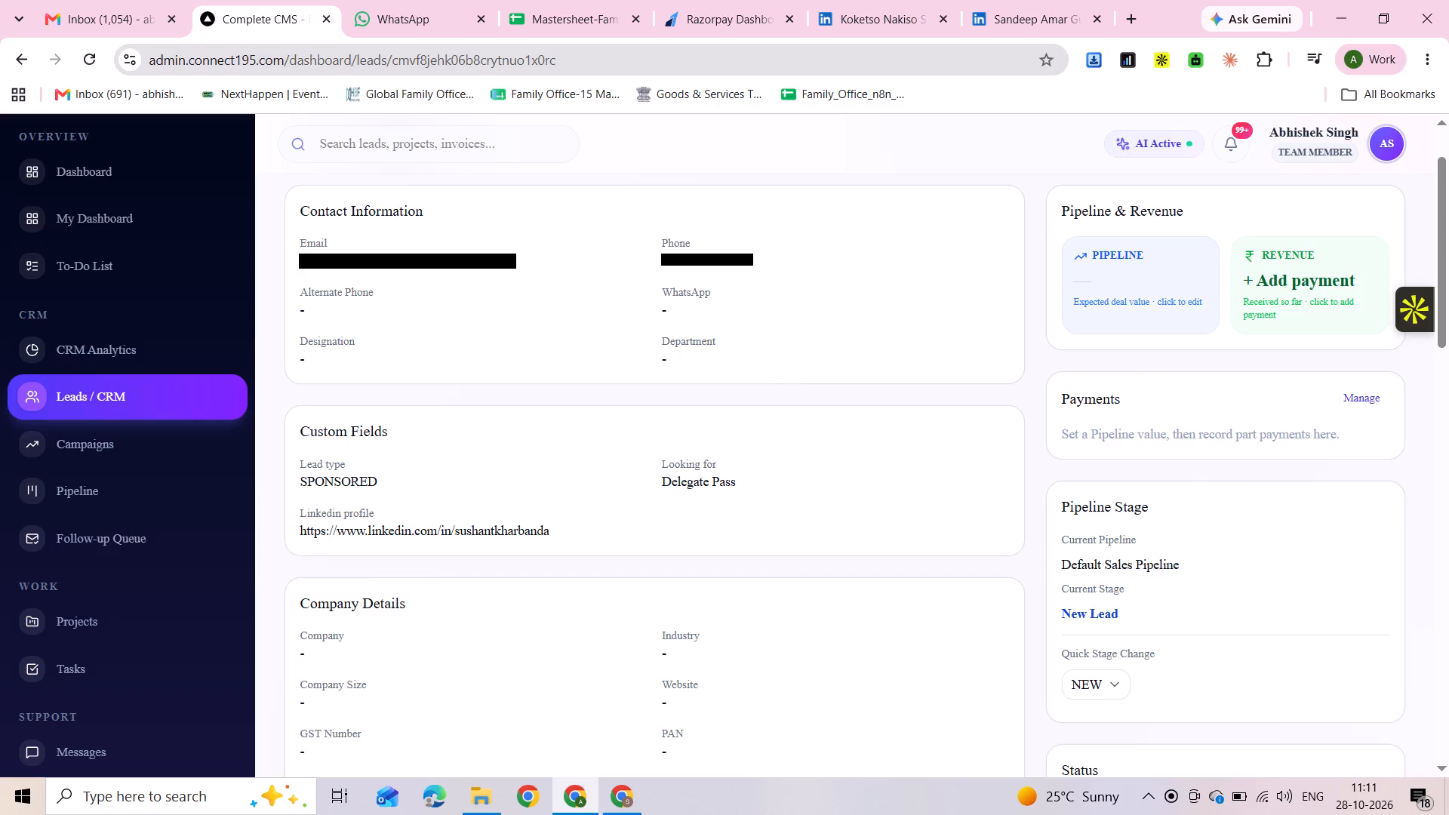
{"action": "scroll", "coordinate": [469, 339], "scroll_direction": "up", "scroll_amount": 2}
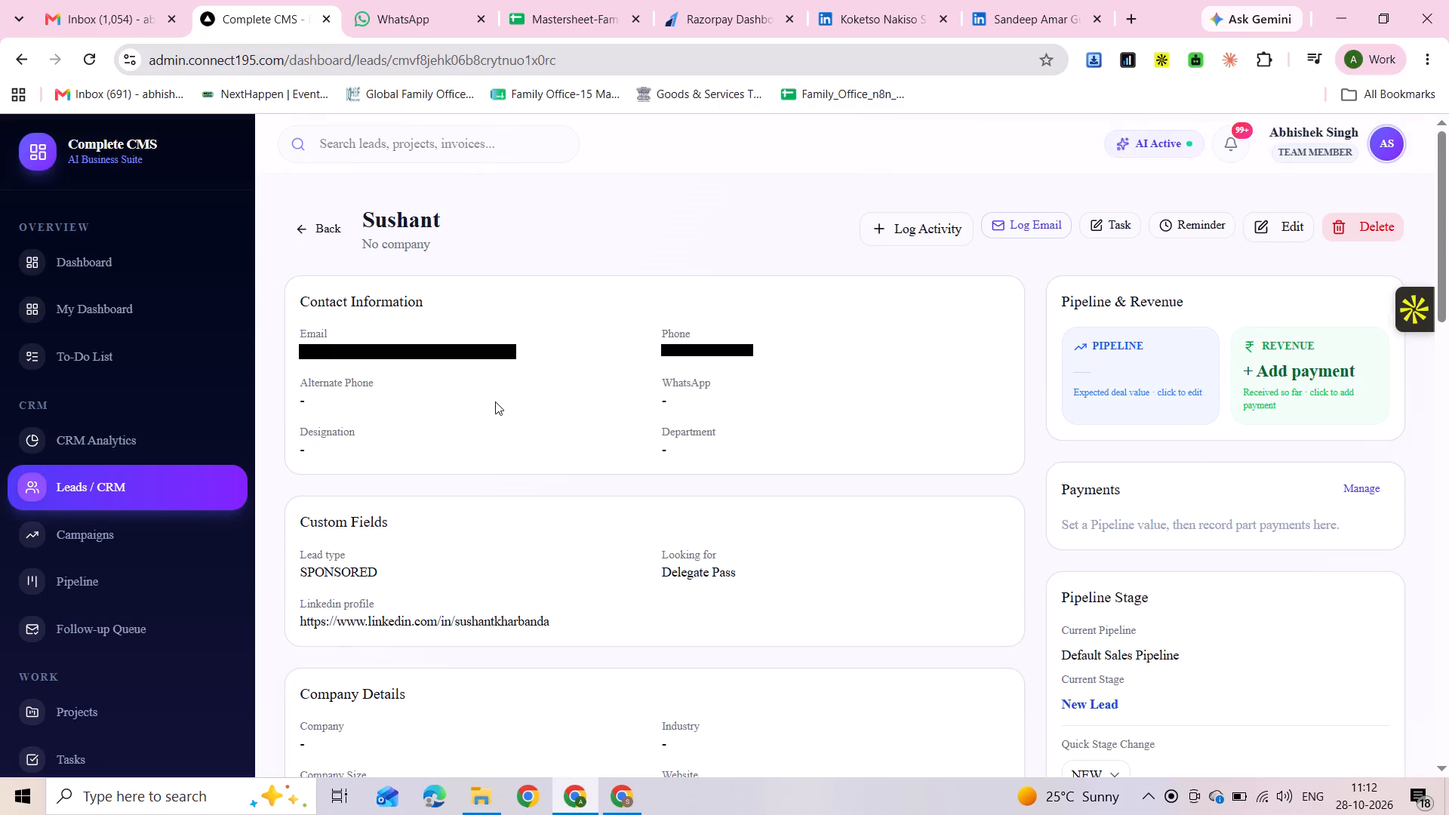
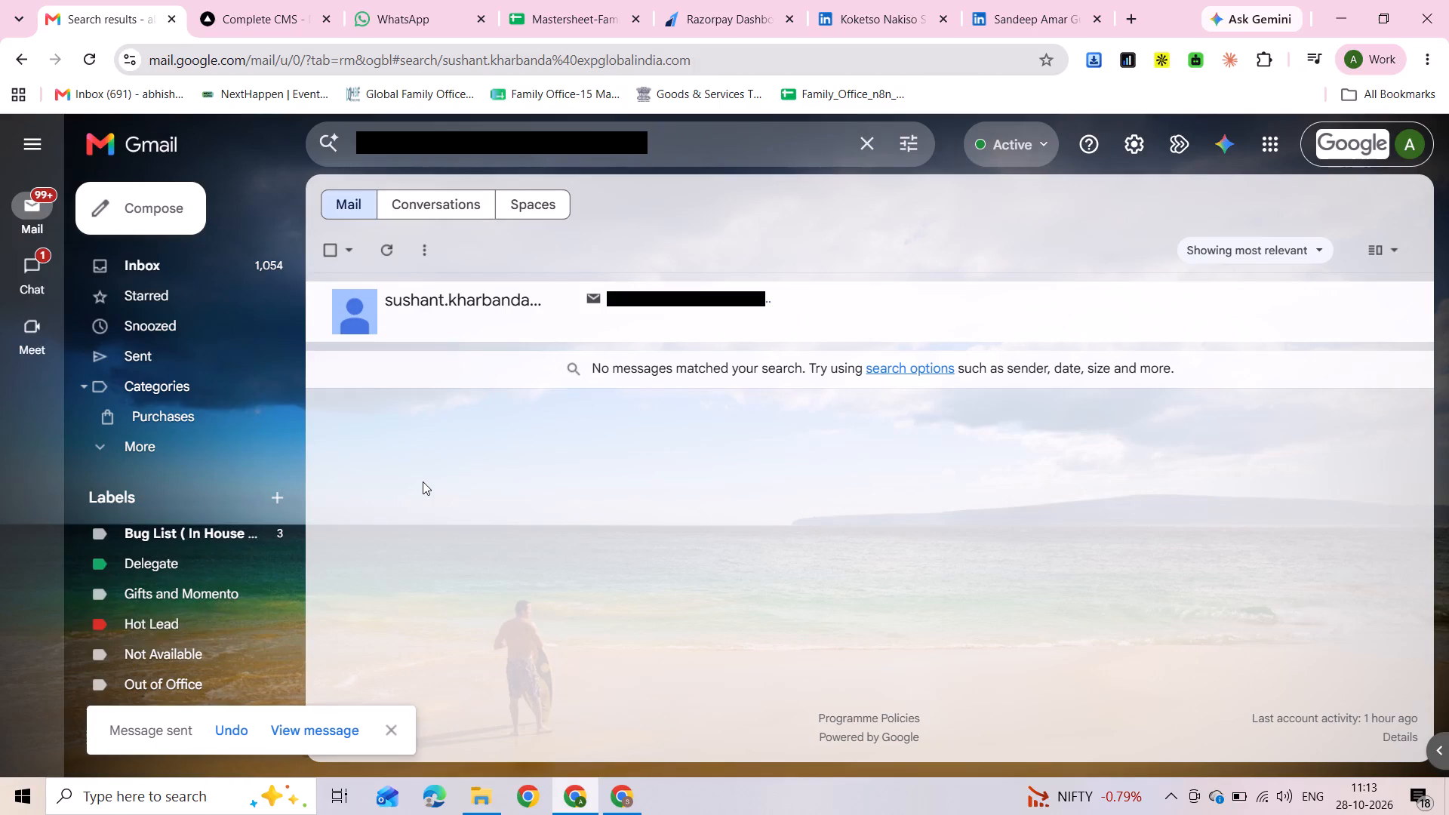
Switch back to the lead's record in the Complete CMS CRM.
{"action": "left_click", "coordinate": [246, 0]}
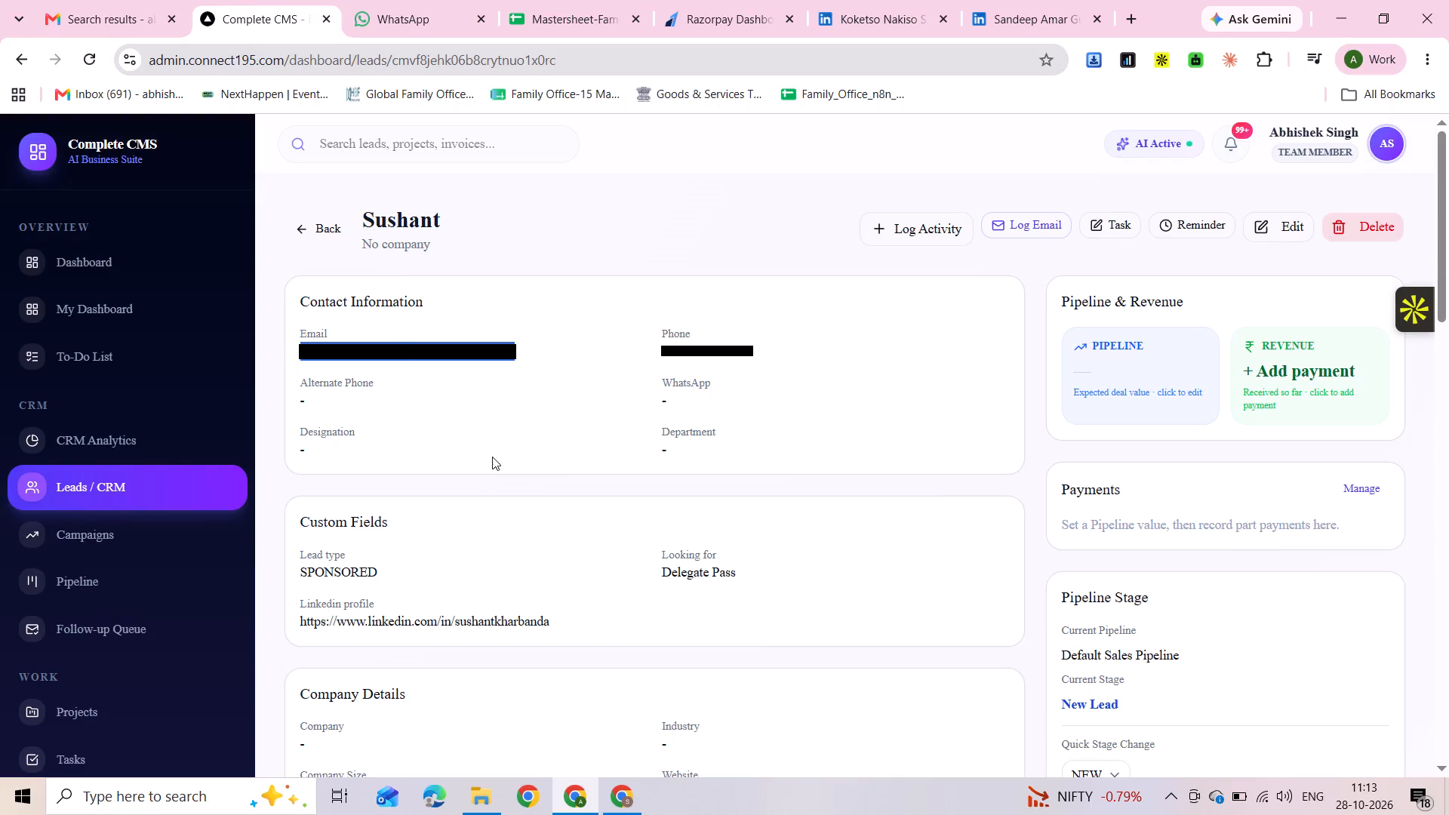
{"action": "double_click", "coordinate": [490, 457]}
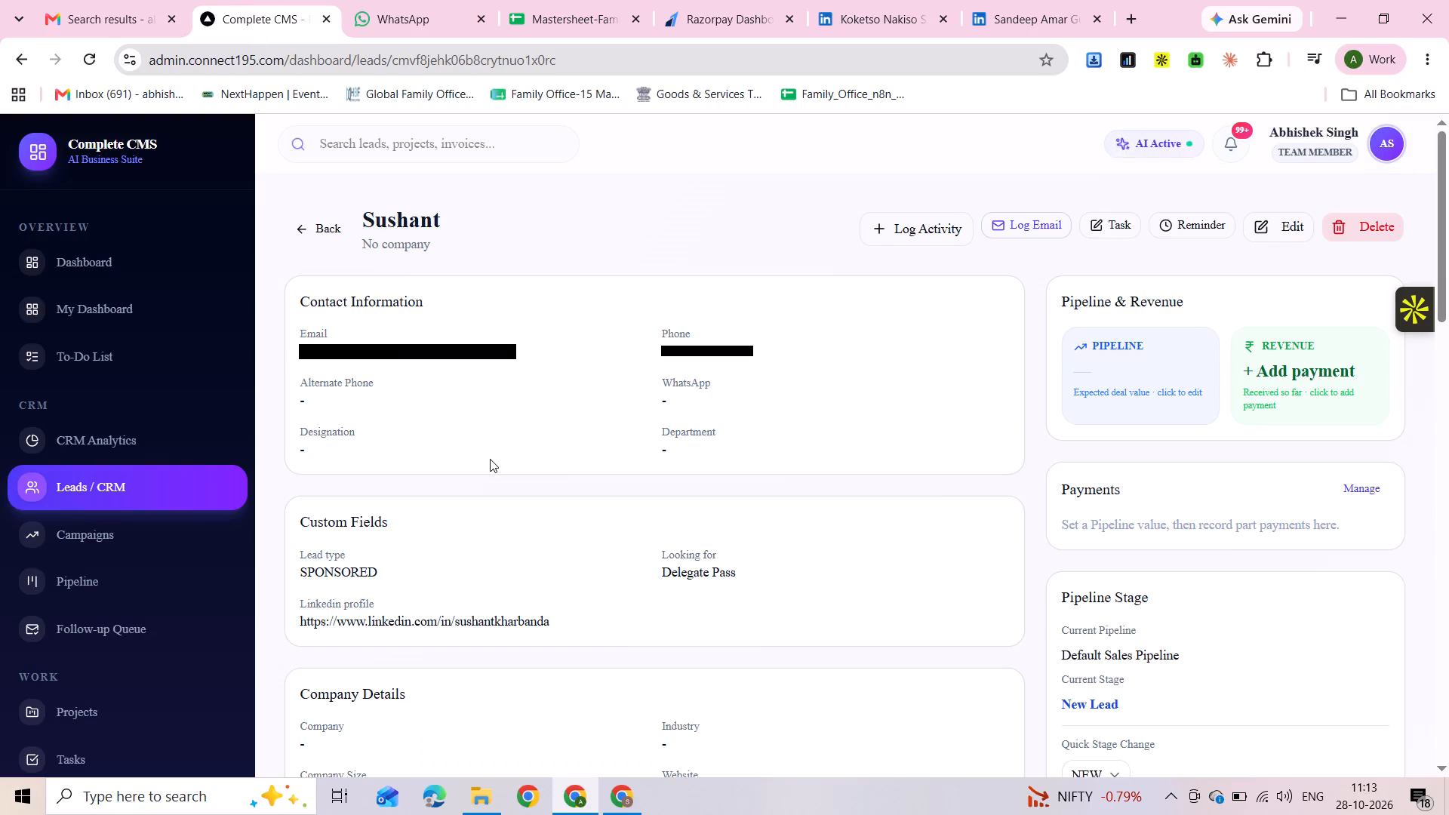
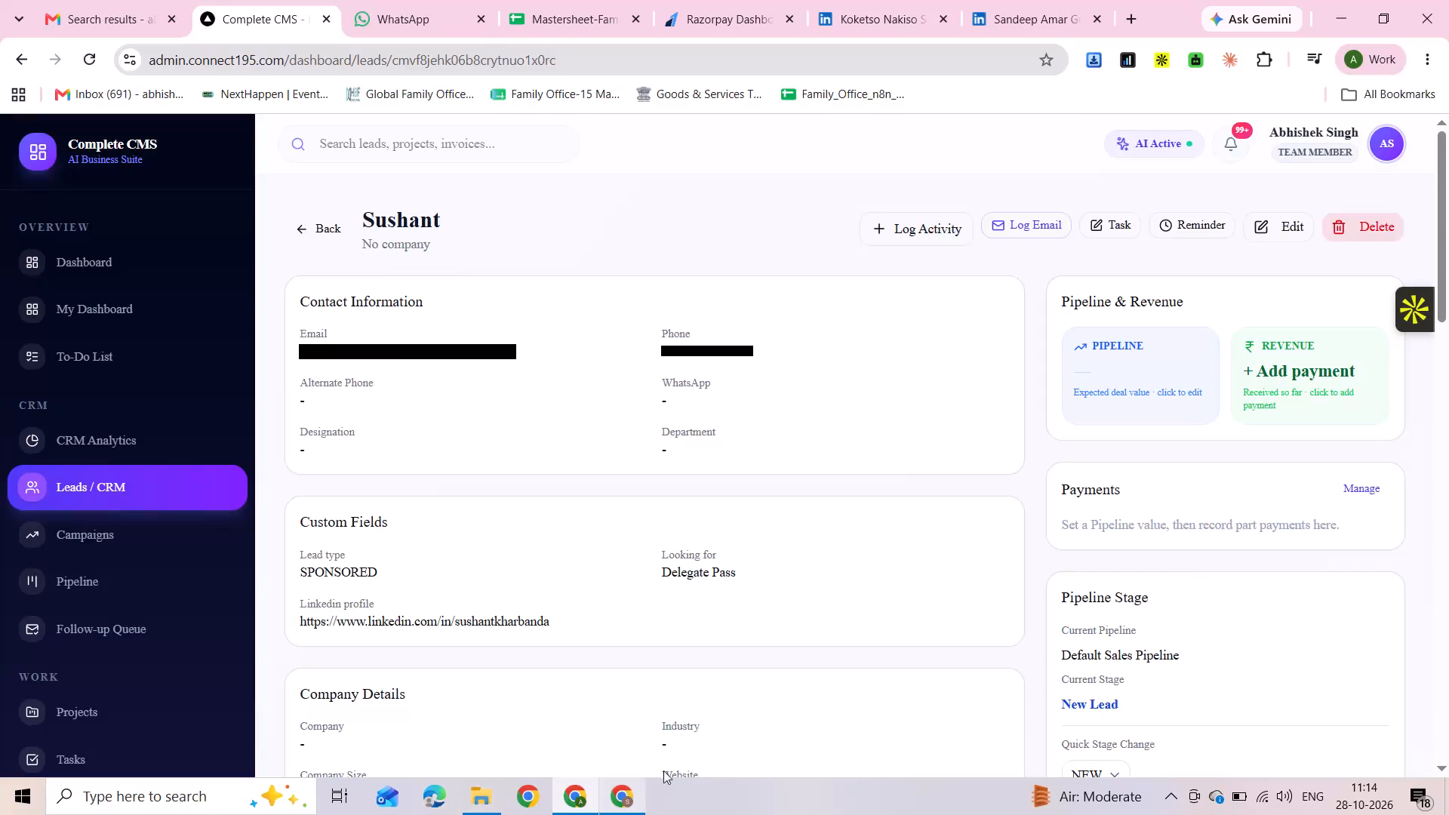
Change the open lead's stage in the Default Sales Pipeline to Proposal Sent.
{"action": "scroll", "coordinate": [817, 749], "scroll_direction": "down", "scroll_amount": 3}
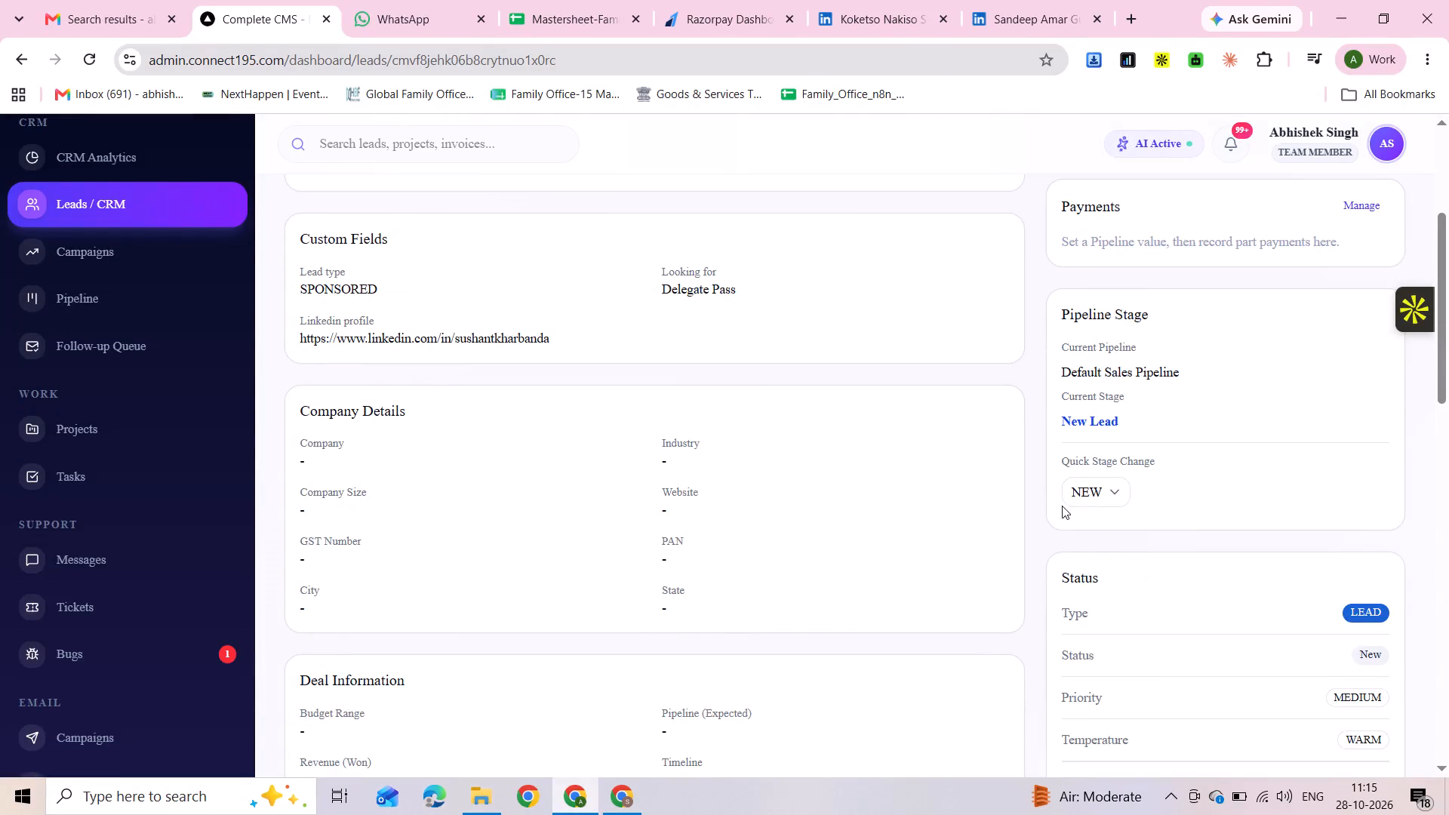
{"action": "double_click", "coordinate": [1094, 481]}
{"action": "left_click", "coordinate": [1081, 494]}
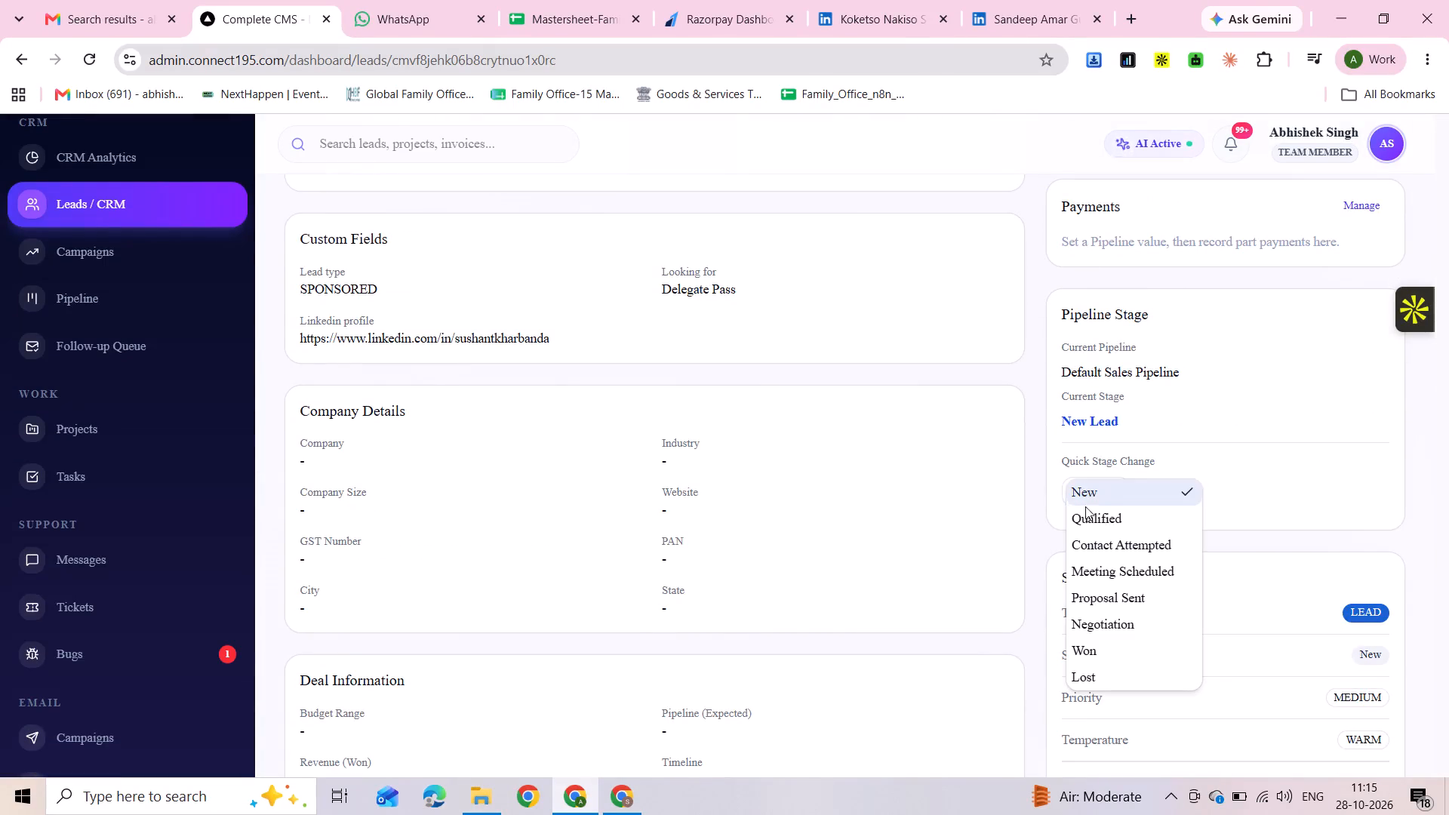
{"action": "left_click", "coordinate": [1102, 590]}
{"action": "scroll", "coordinate": [957, 591], "scroll_direction": "up", "scroll_amount": 10}
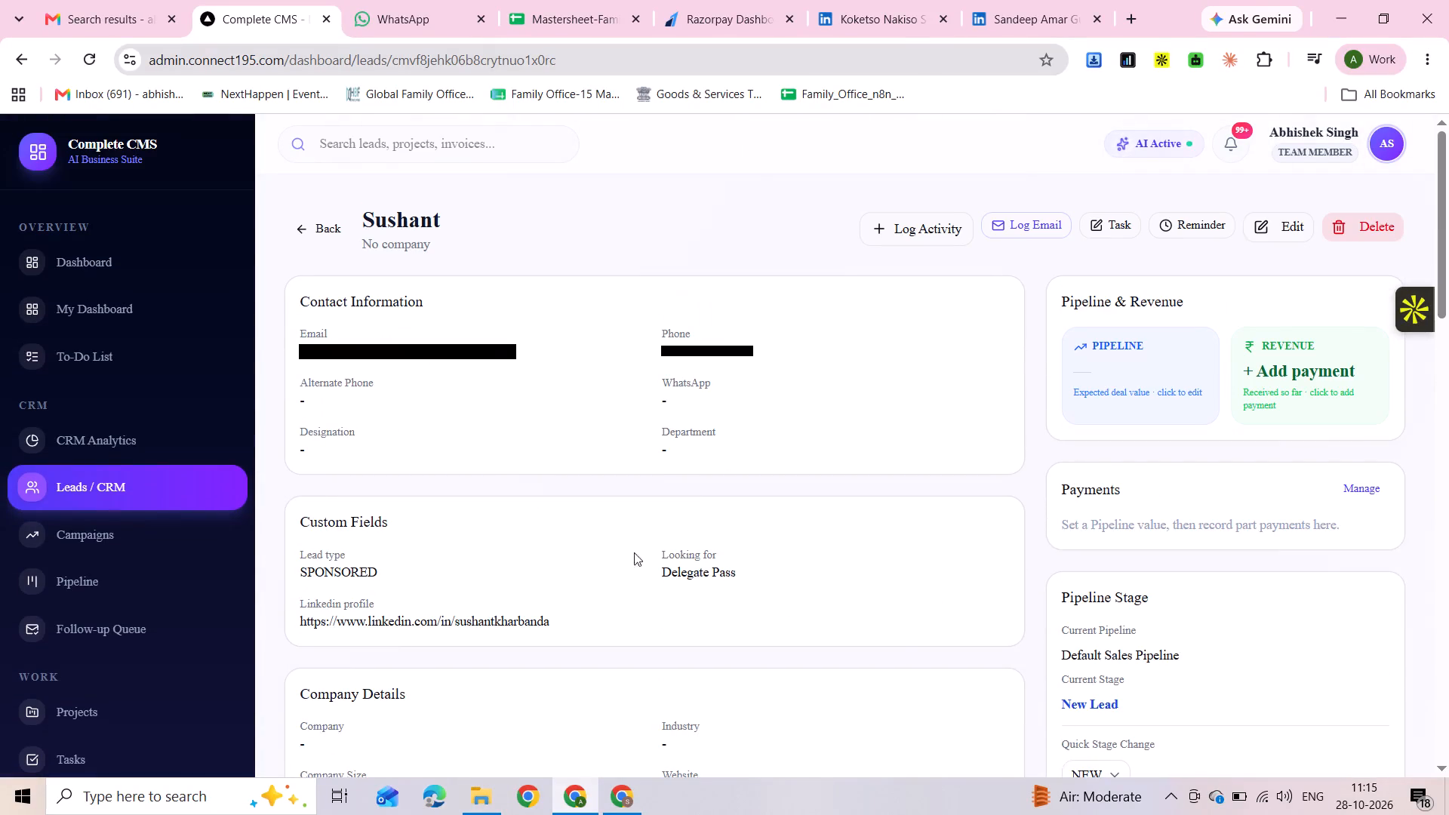
Return to the campaign's list of new leads and open the record of the lead Rati.
{"action": "left_click", "coordinate": [297, 229]}
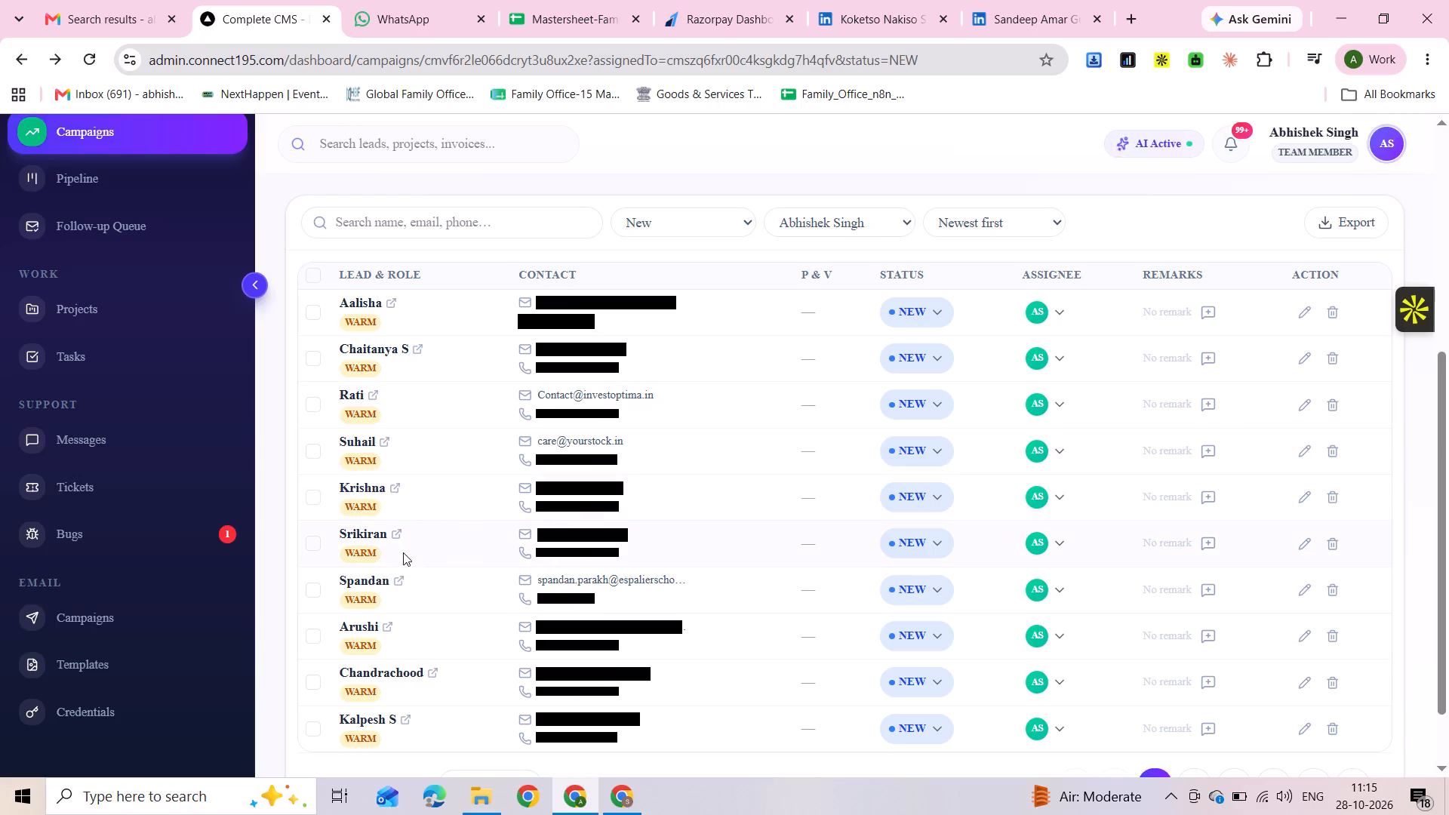
{"action": "left_click", "coordinate": [347, 398]}
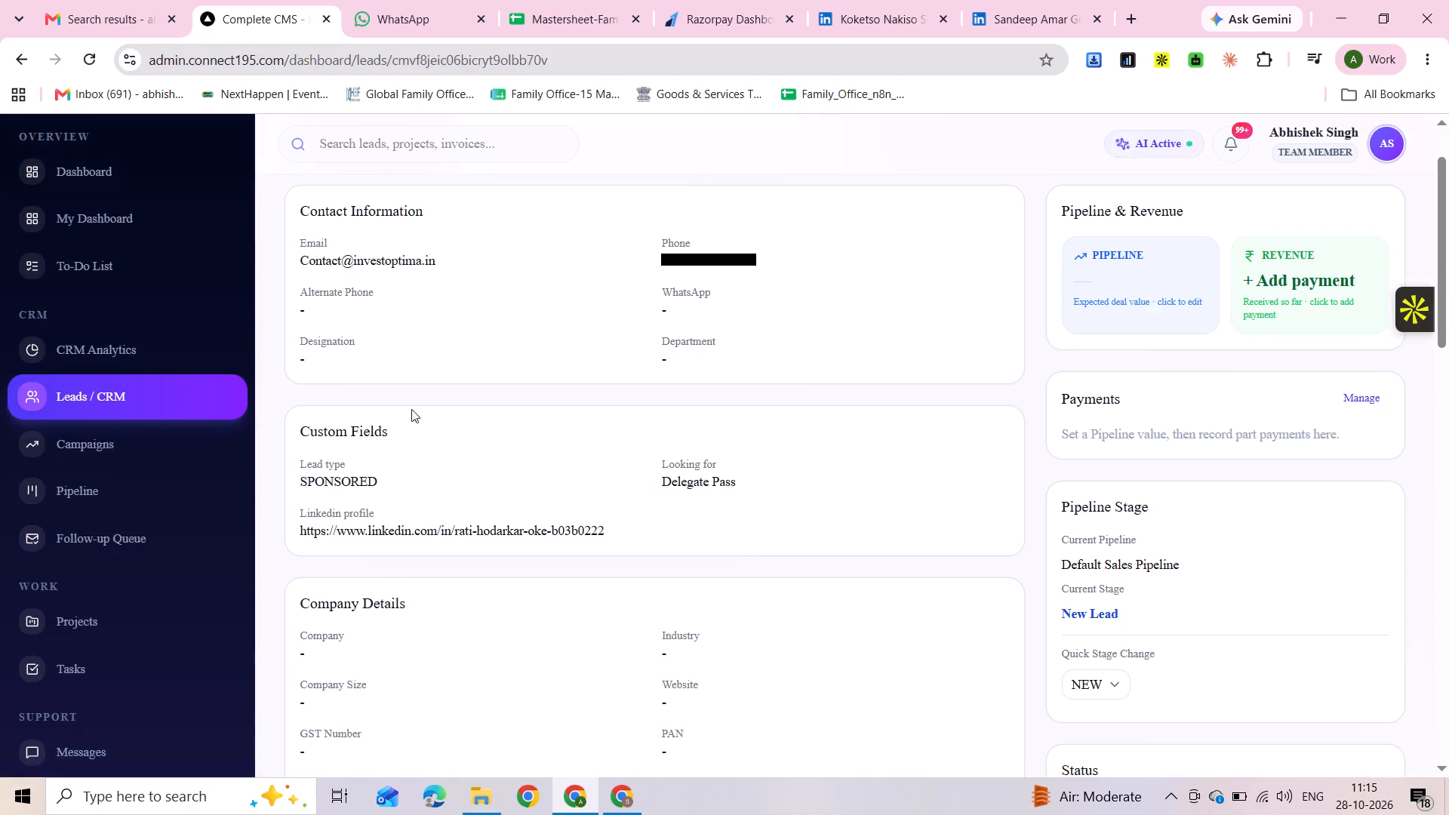
Copy the email address from the lead's contact information and switch to Gmail.
{"action": "left_click_drag", "start_coordinate": [451, 254], "coordinate": [448, 255]}
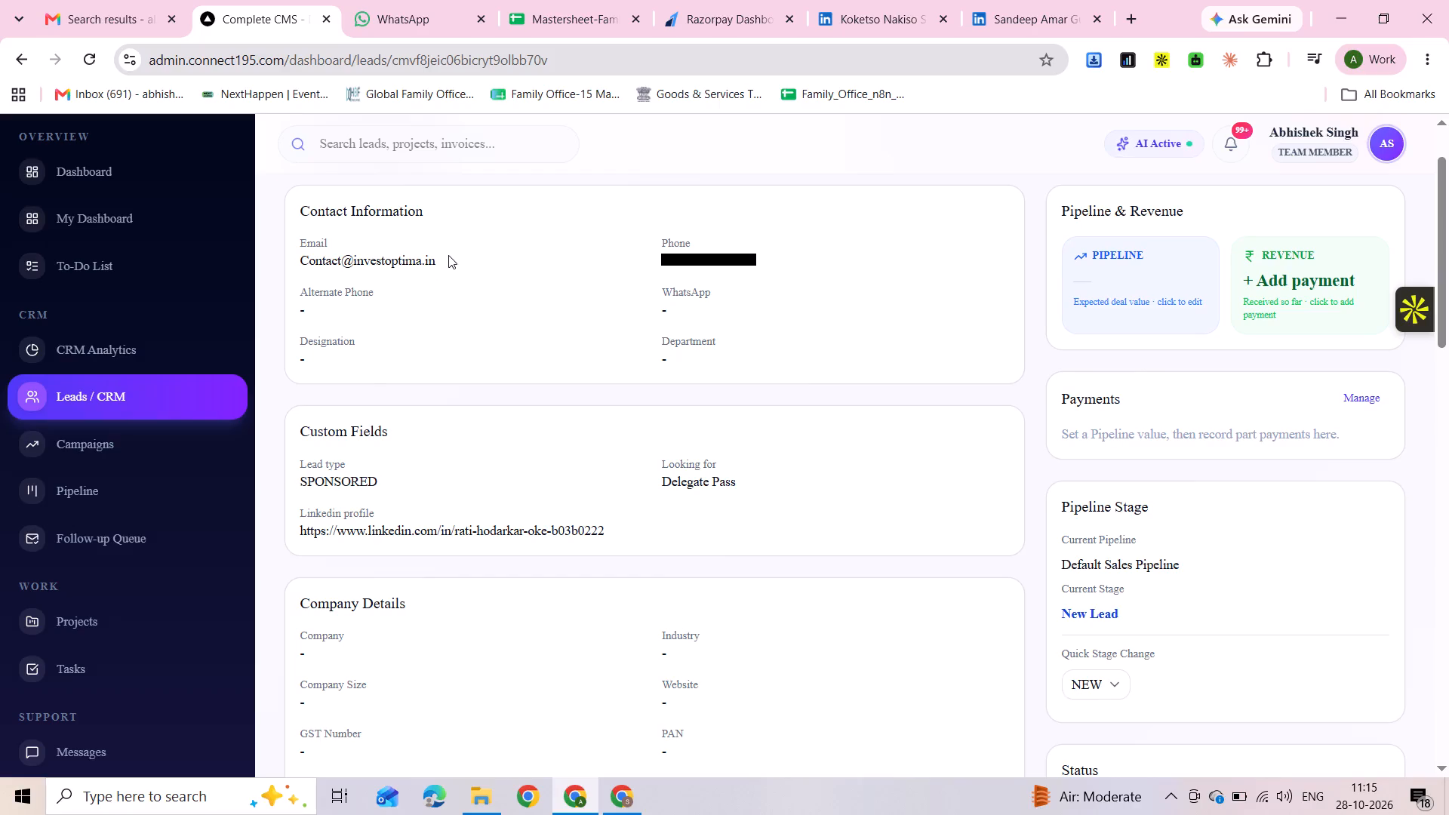
{"action": "left_click_drag", "start_coordinate": [448, 255], "coordinate": [298, 260]}
{"action": "right_click", "coordinate": [338, 266]}
{"action": "right_click", "coordinate": [338, 266]}
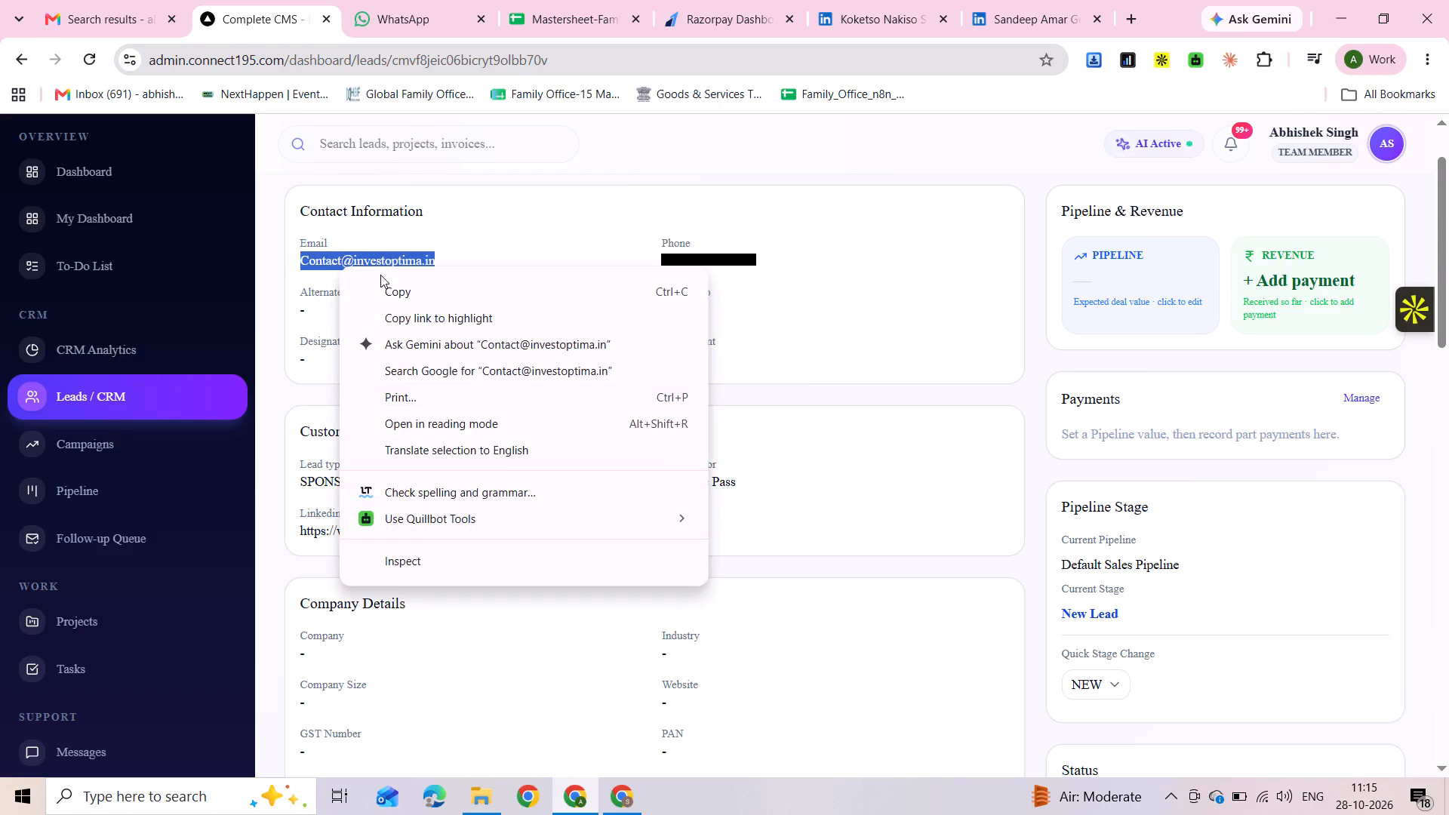
{"action": "left_click", "coordinate": [393, 292]}
{"action": "left_click", "coordinate": [75, 14]}
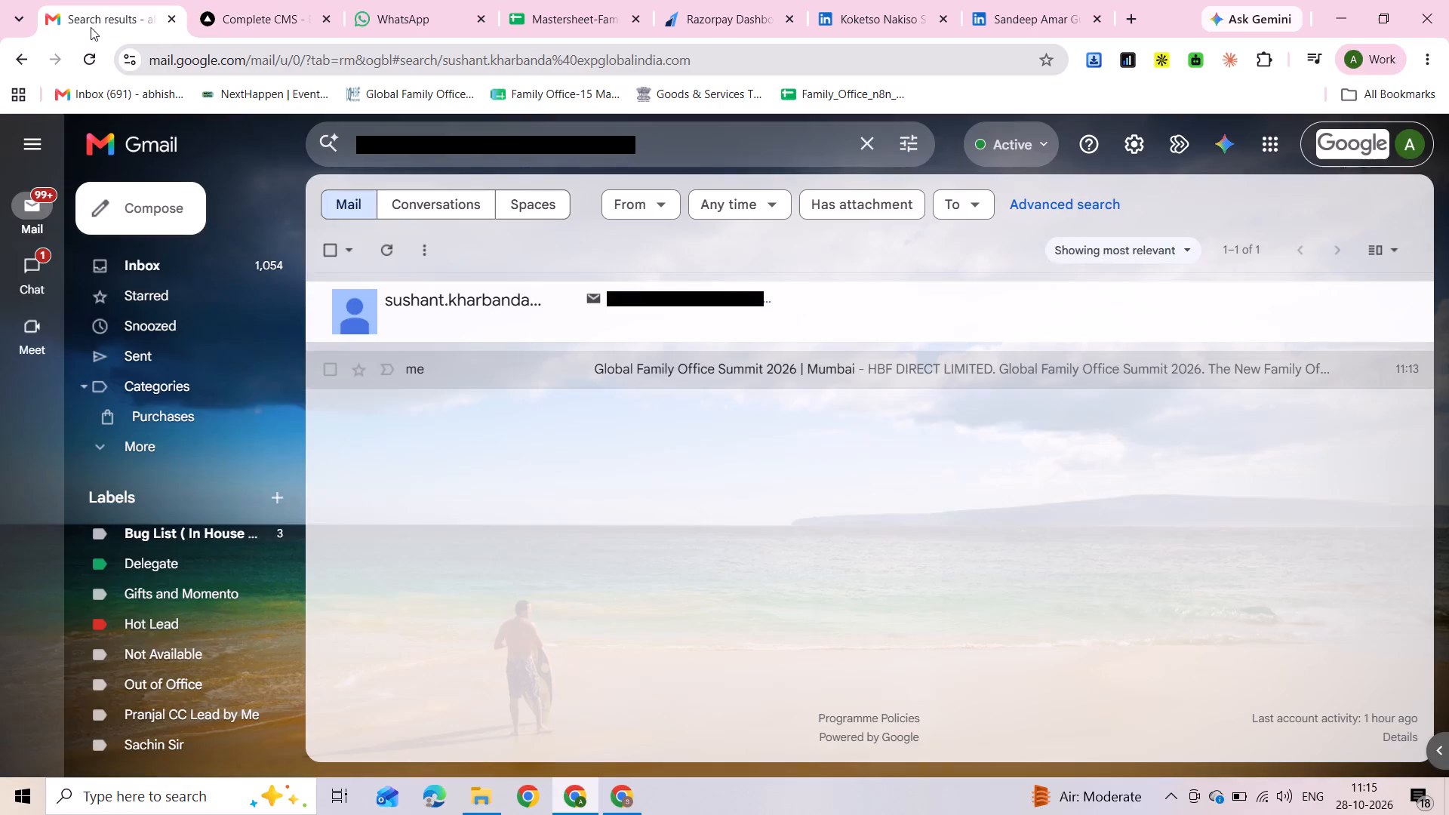
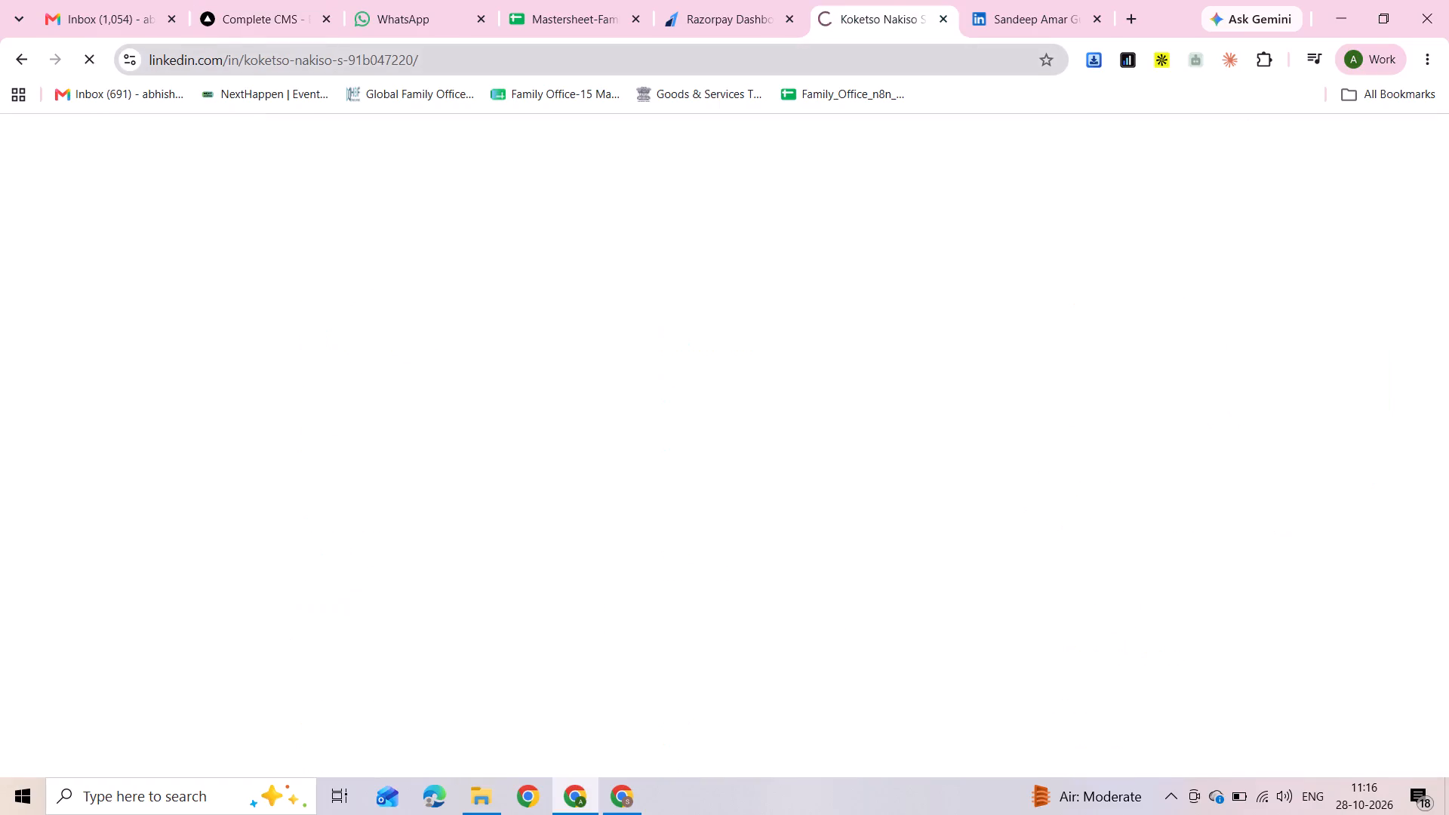
Open the copied LinkedIn profile link in place of the profile in the current browser tab.
{"action": "left_click_drag", "start_coordinate": [465, 54], "coordinate": [0, 97]}
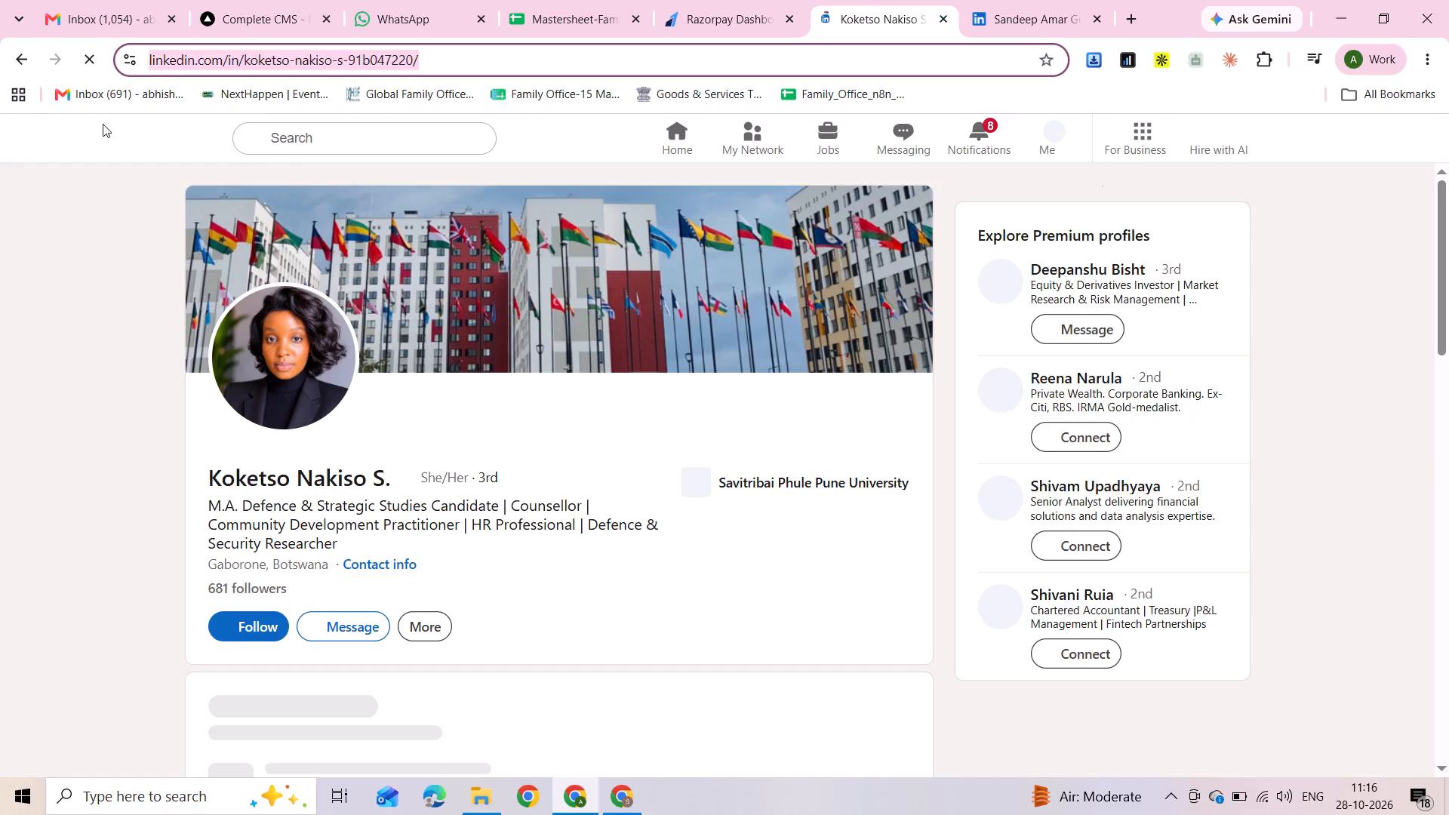
{"action": "key", "text": "ctrl+v"}
{"action": "key", "text": "Return"}
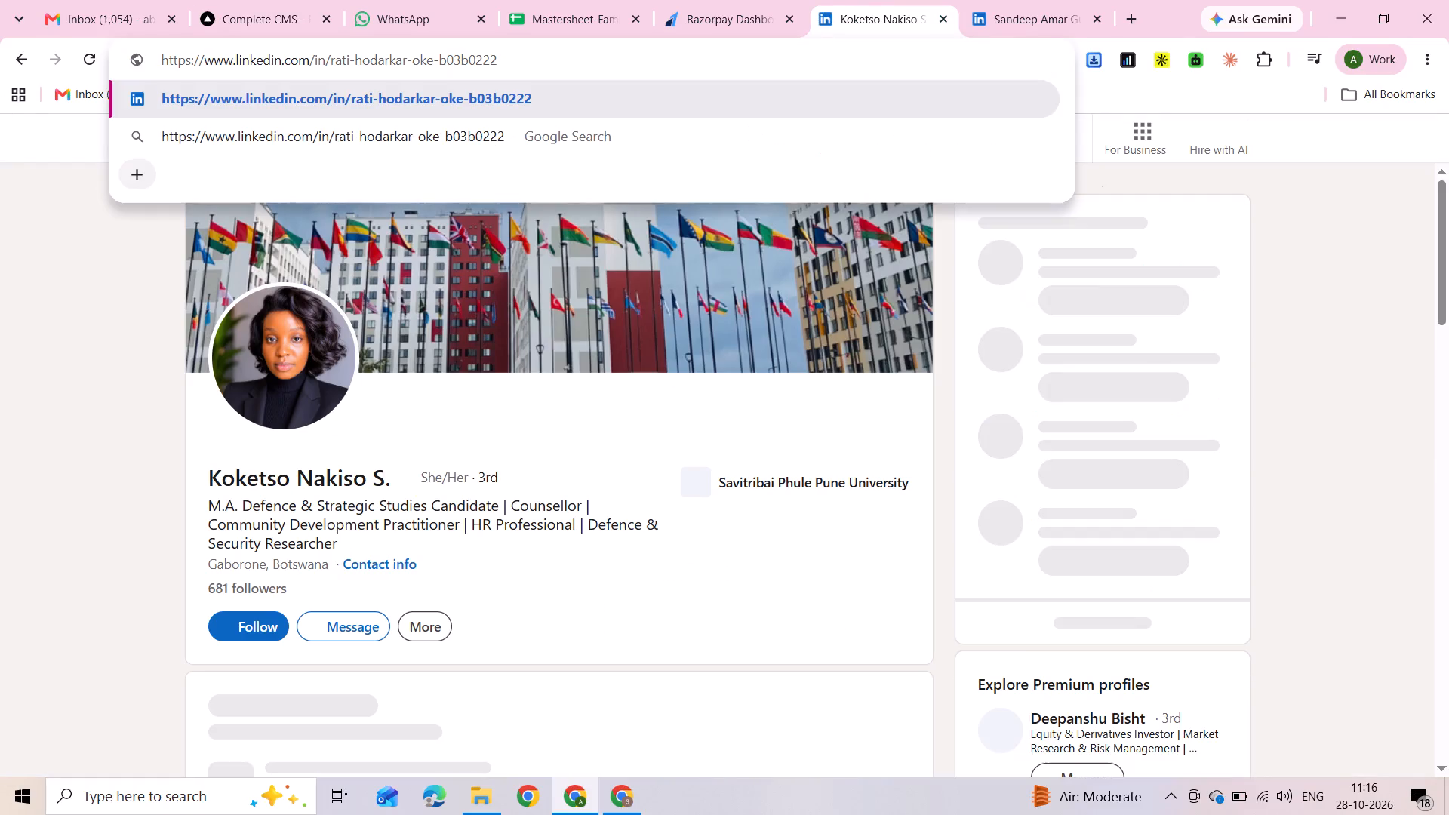
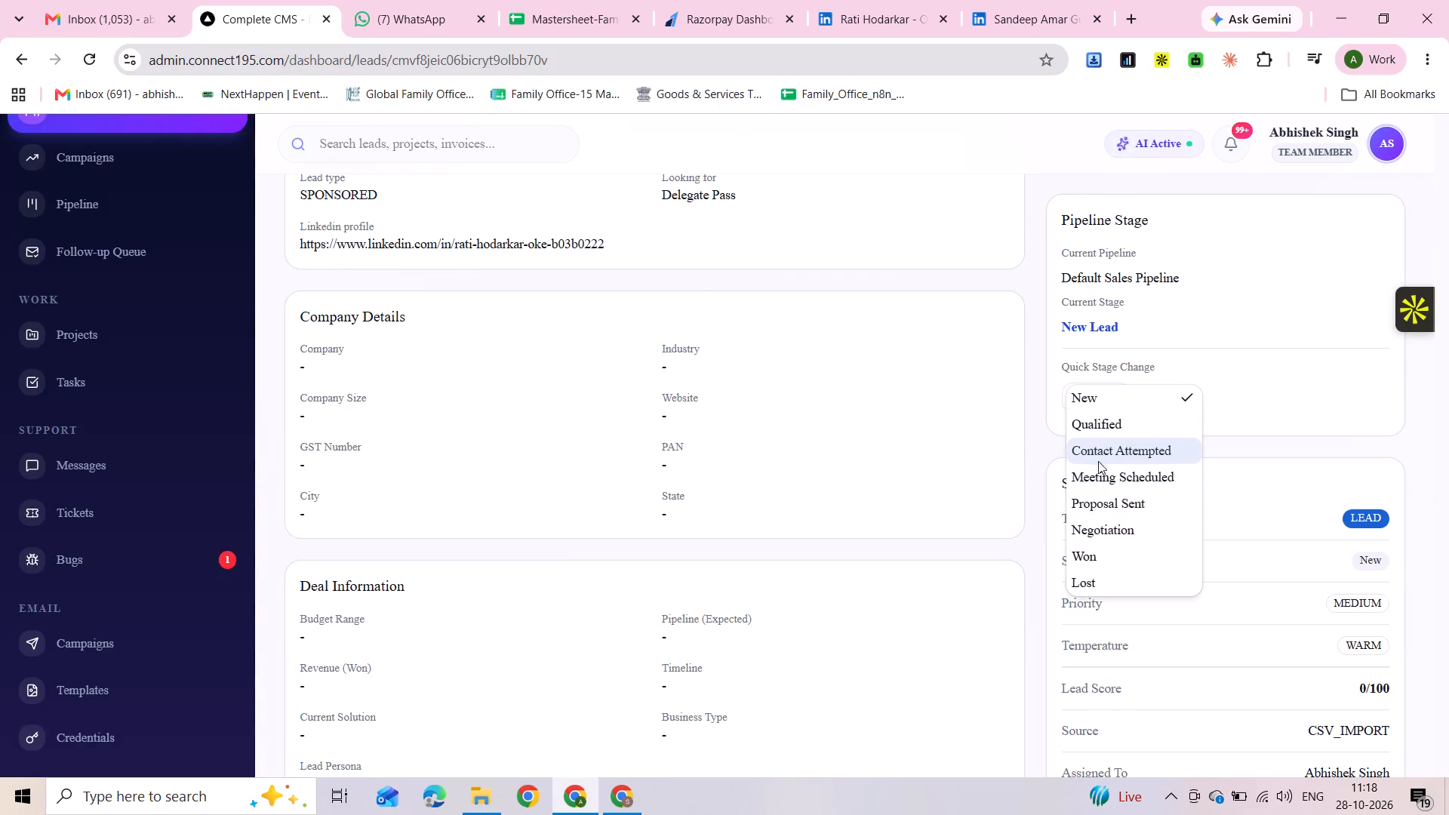
Change the open lead's stage in the Default Sales Pipeline to Contact Attempted.
{"action": "left_click", "coordinate": [1101, 447]}
Post the note "Invitation note on whats app send call her on 29th november 2026" in the lead's Discussion.
{"action": "scroll", "coordinate": [915, 542], "scroll_direction": "down", "scroll_amount": 3}
{"action": "scroll", "coordinate": [643, 570], "scroll_direction": "down", "scroll_amount": 1}
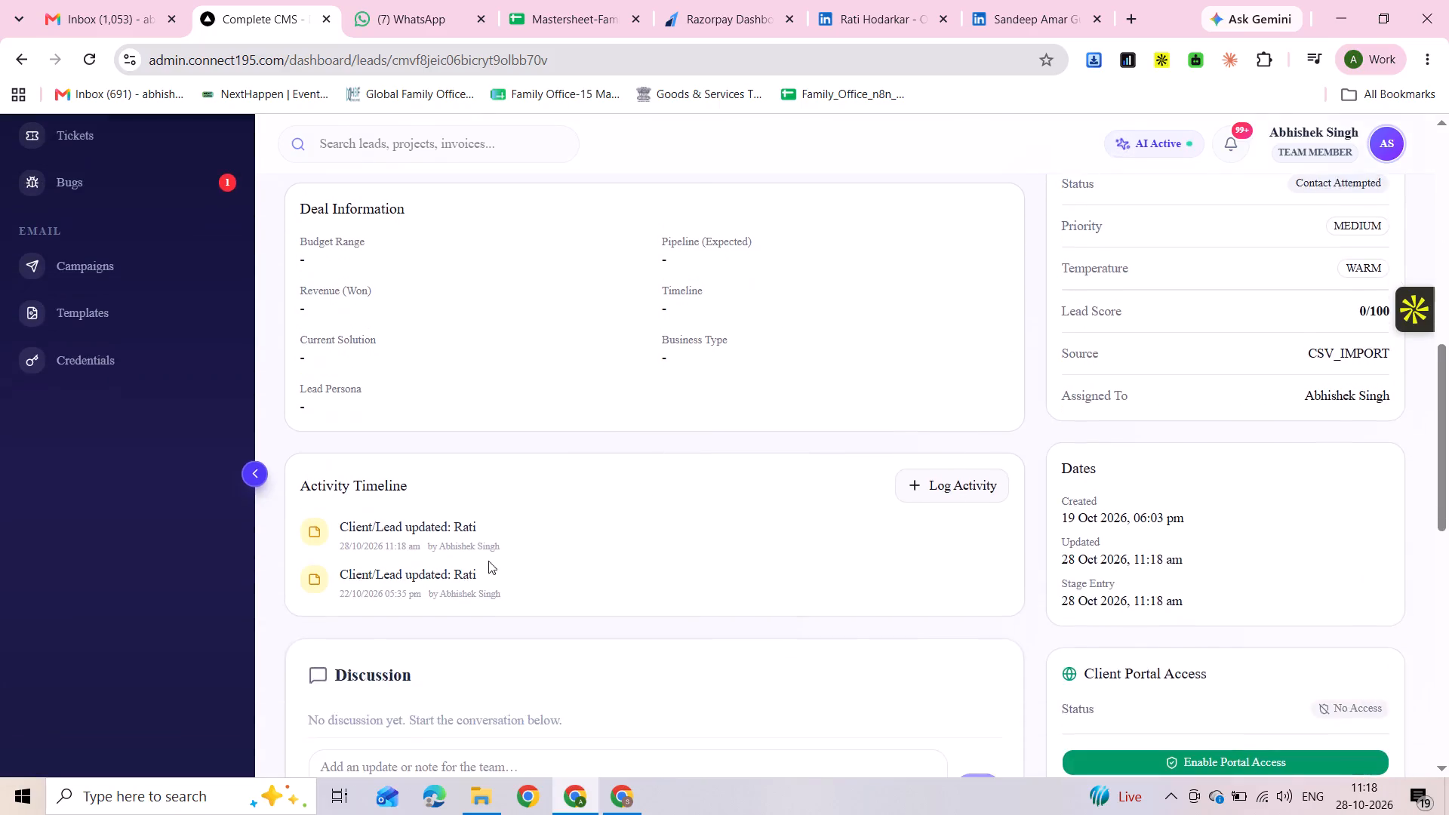
{"action": "scroll", "coordinate": [488, 561], "scroll_direction": "down", "scroll_amount": 2}
{"action": "left_click", "coordinate": [405, 589]}
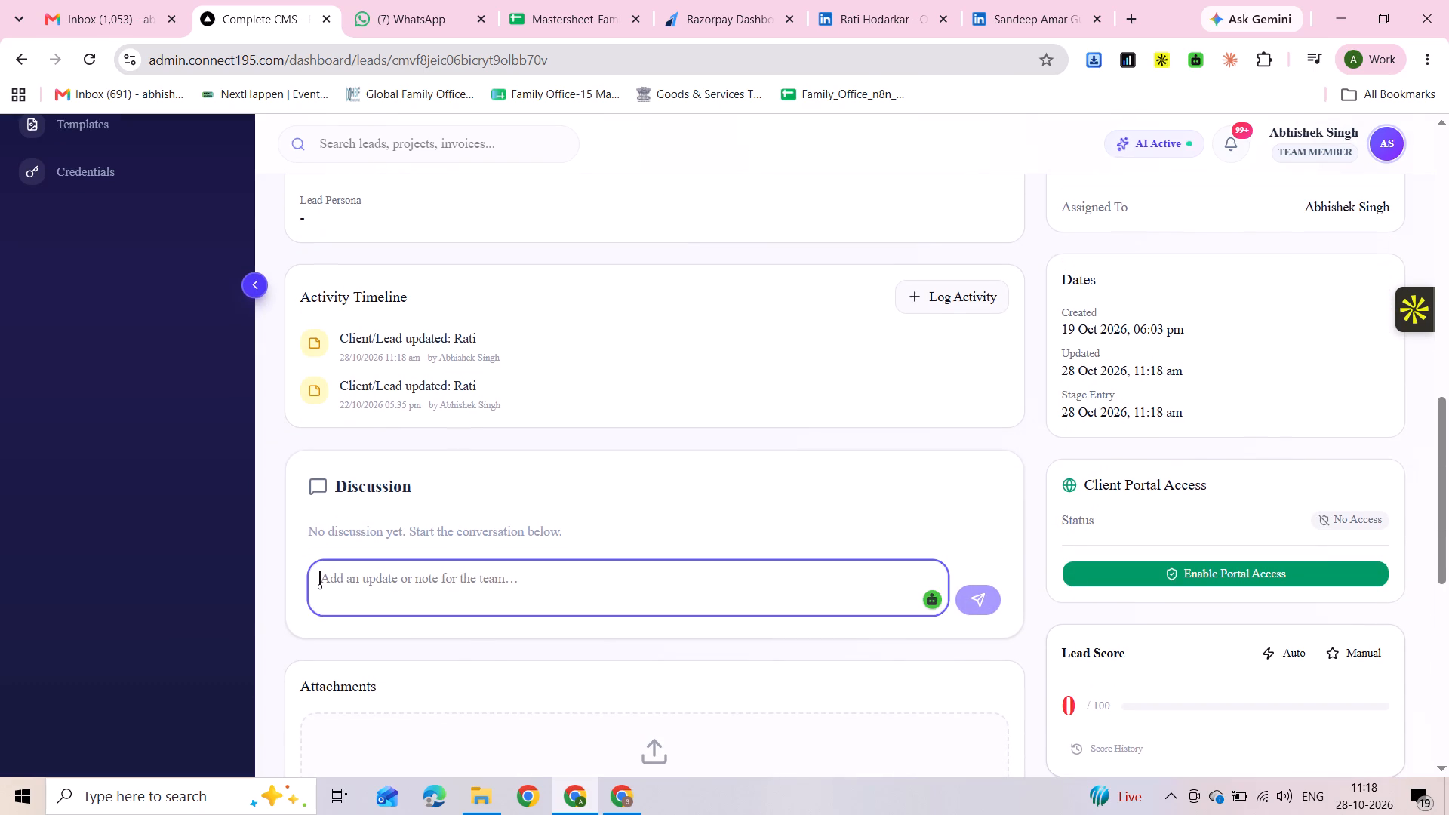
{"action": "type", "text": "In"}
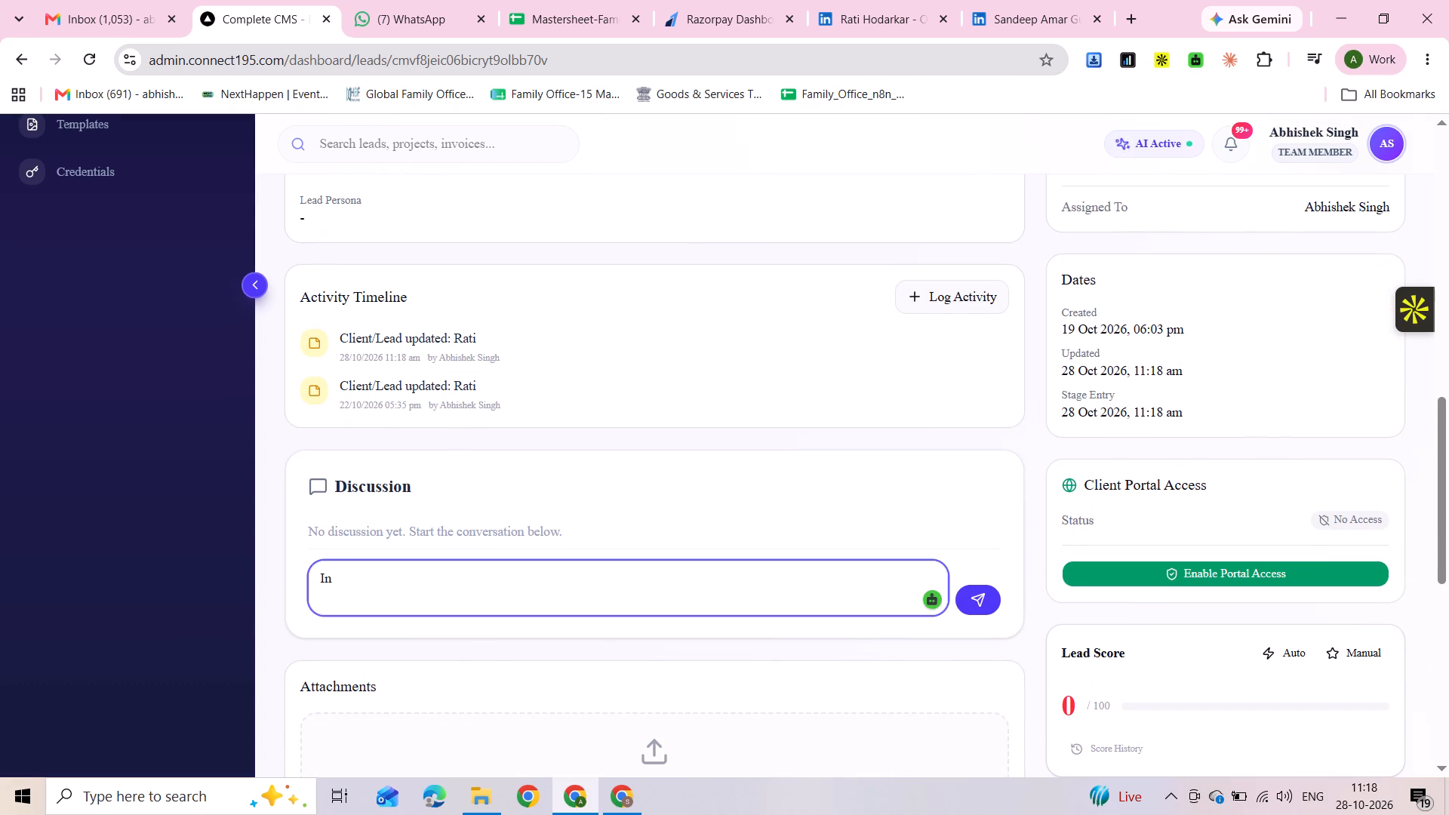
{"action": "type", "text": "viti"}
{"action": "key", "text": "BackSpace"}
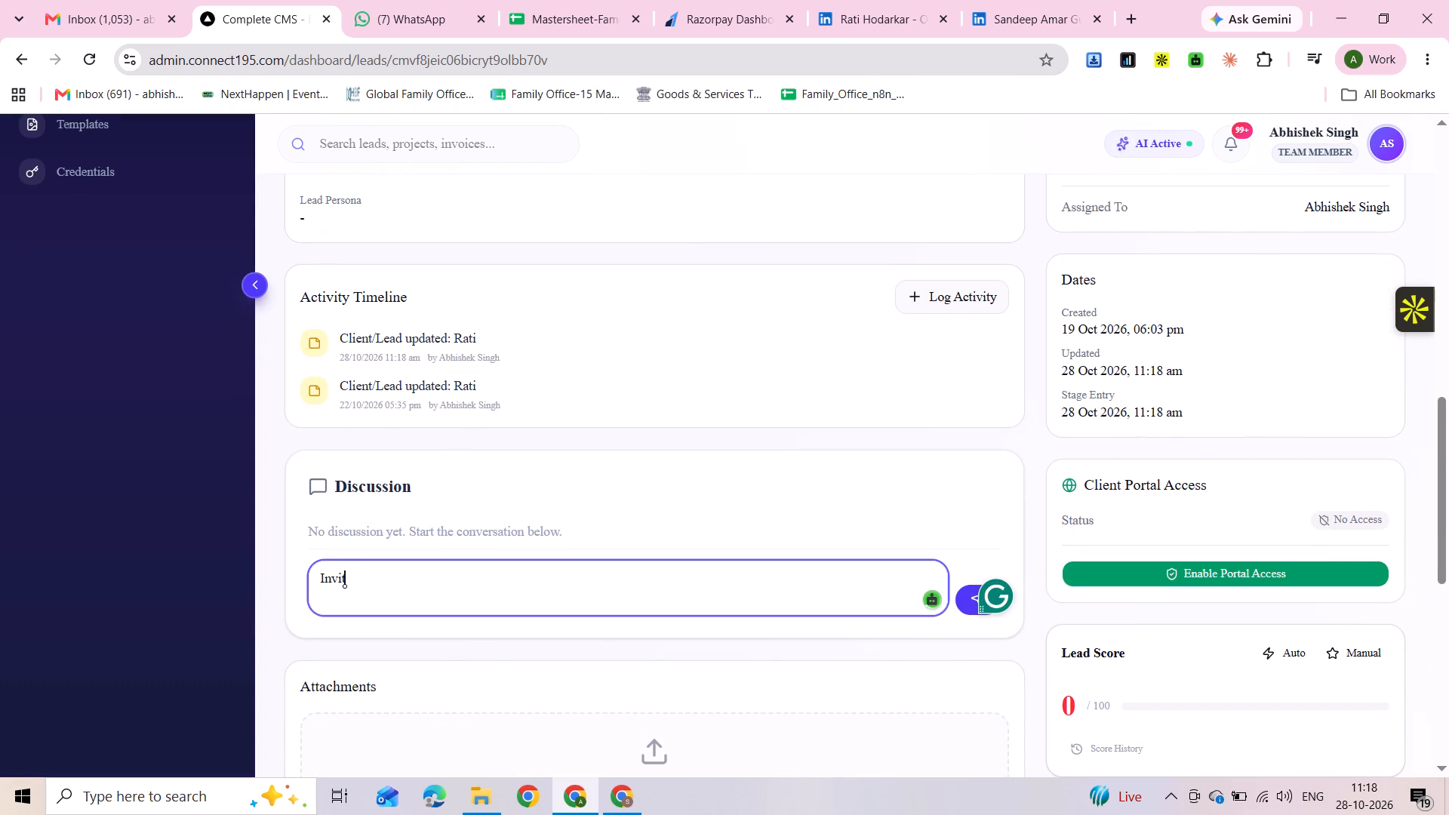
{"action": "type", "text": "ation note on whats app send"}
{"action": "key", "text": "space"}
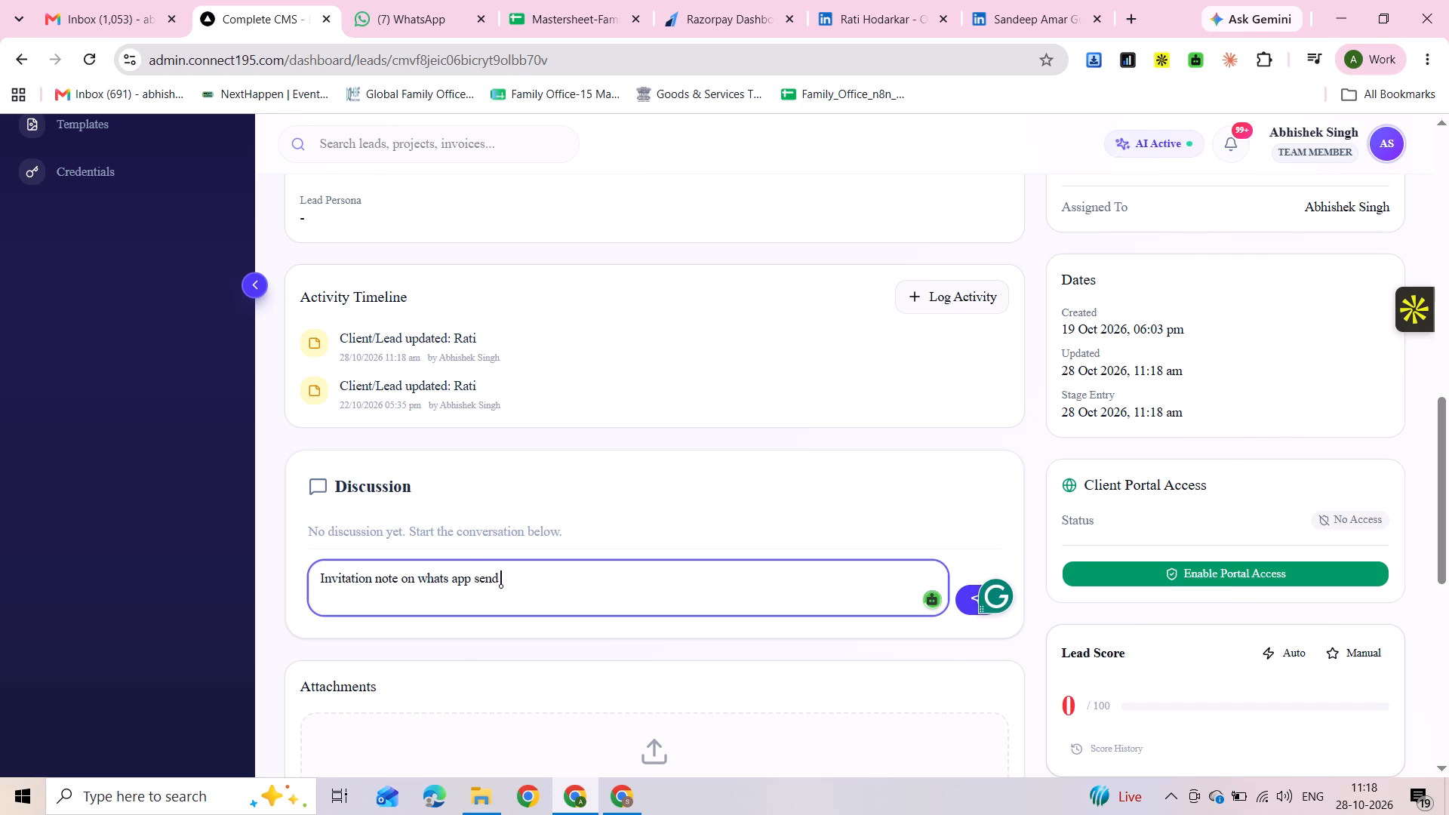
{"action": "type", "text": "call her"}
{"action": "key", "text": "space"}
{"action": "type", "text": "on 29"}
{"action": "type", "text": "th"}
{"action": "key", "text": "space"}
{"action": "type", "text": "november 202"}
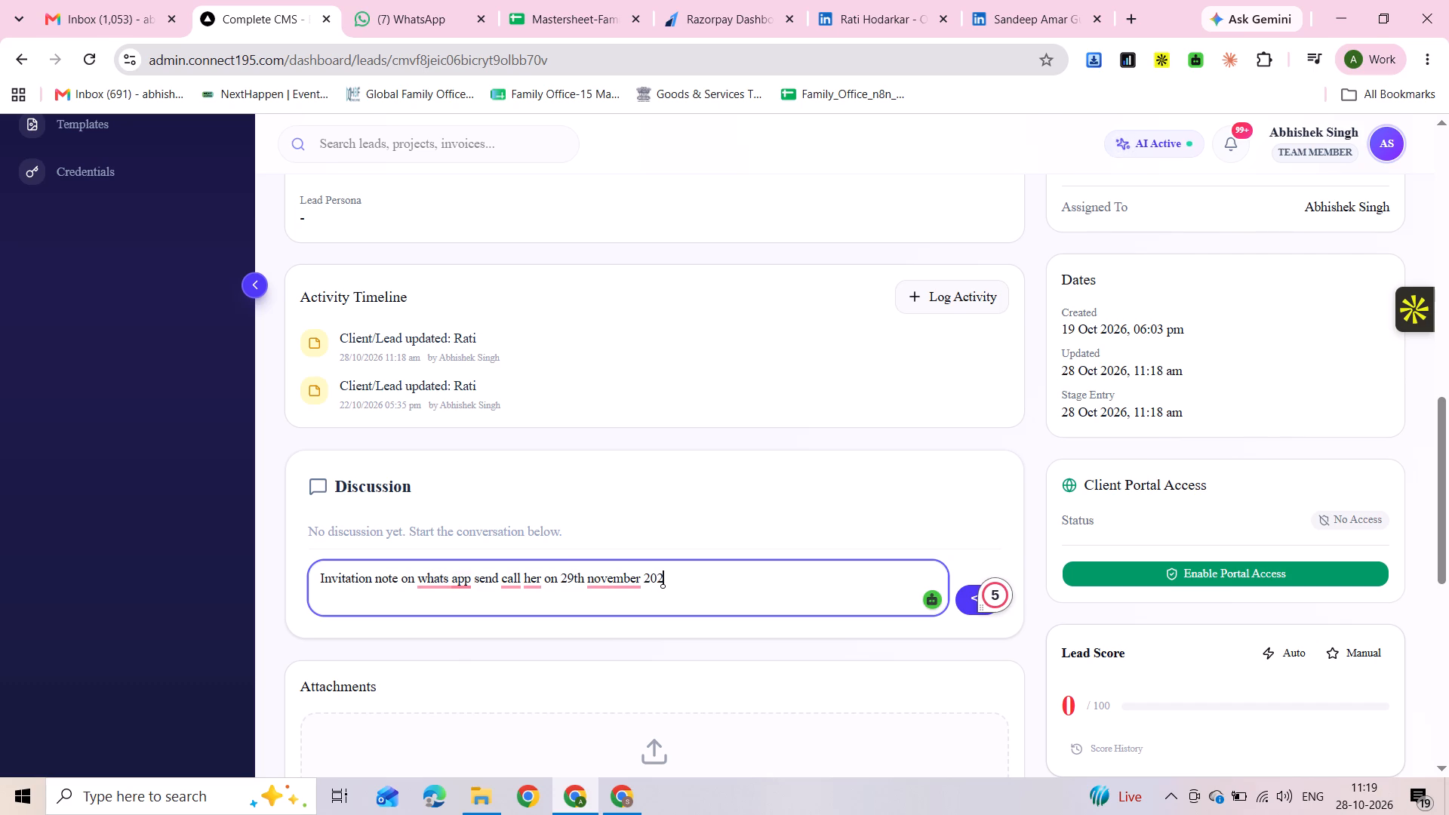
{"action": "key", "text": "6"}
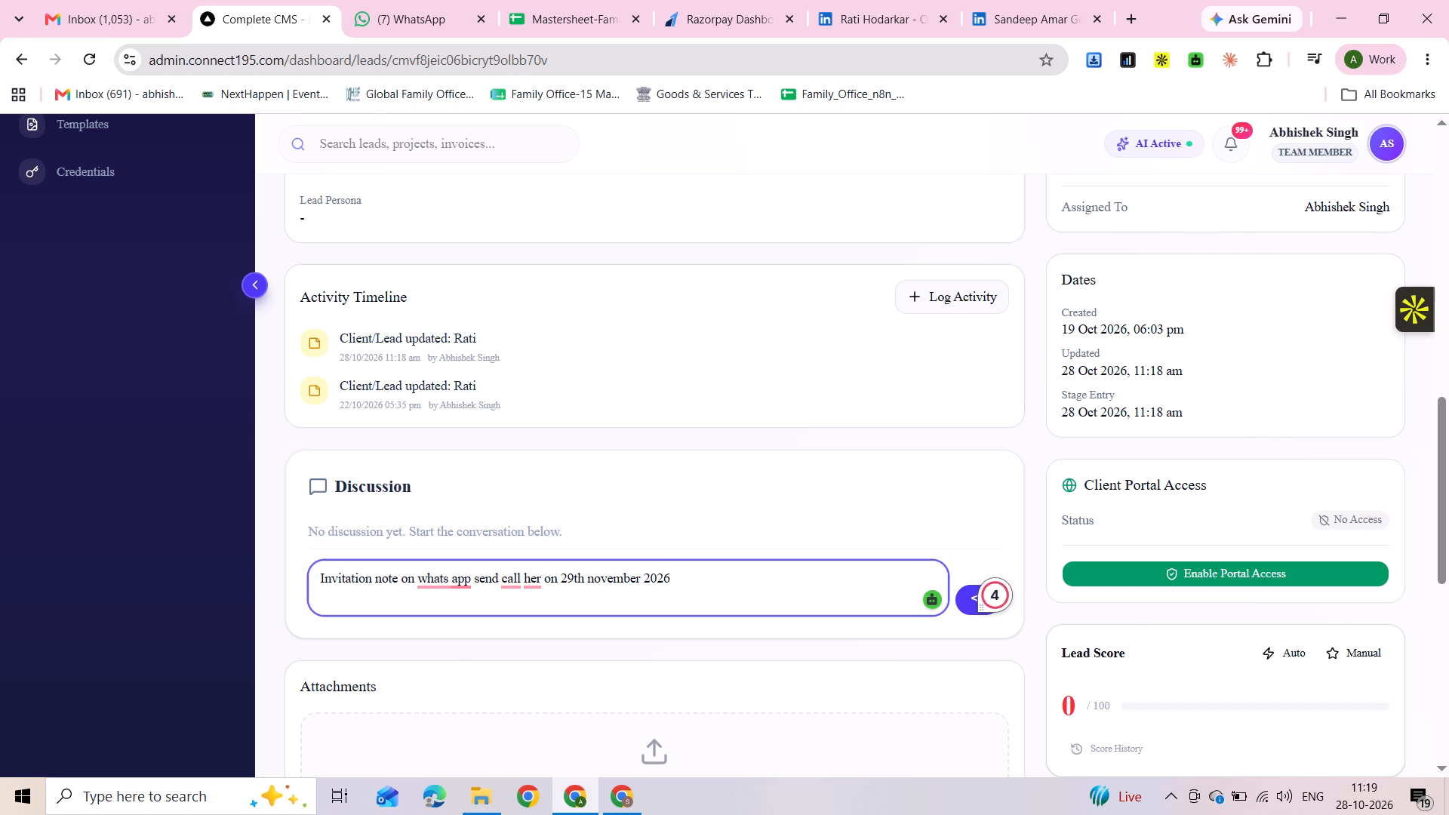
{"action": "left_click", "coordinate": [968, 598]}
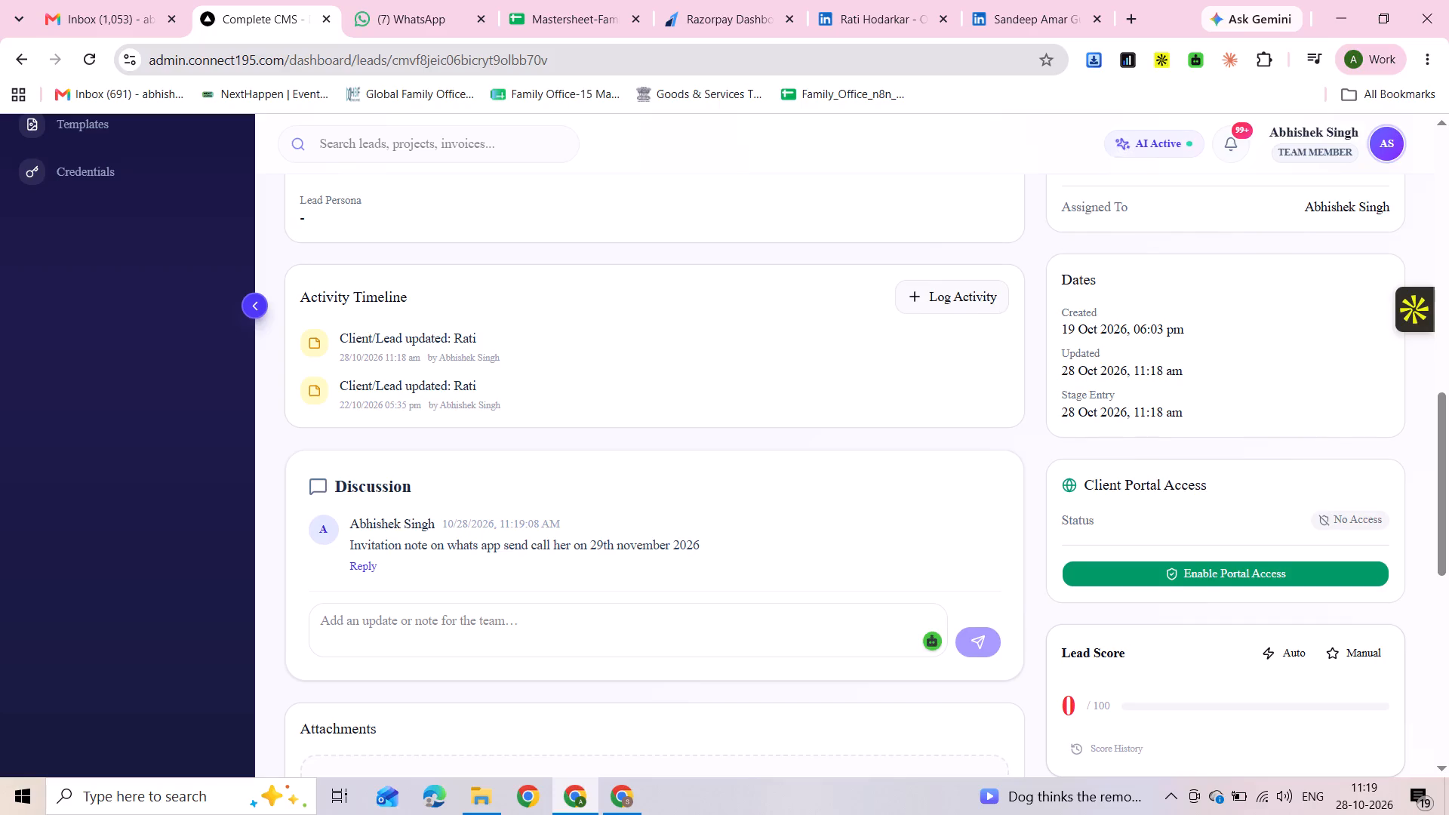
Leave Rati's lead record, return to the campaign's list of new leads and open the lead Srikiran.
{"action": "scroll", "coordinate": [888, 478], "scroll_direction": "up", "scroll_amount": 10}
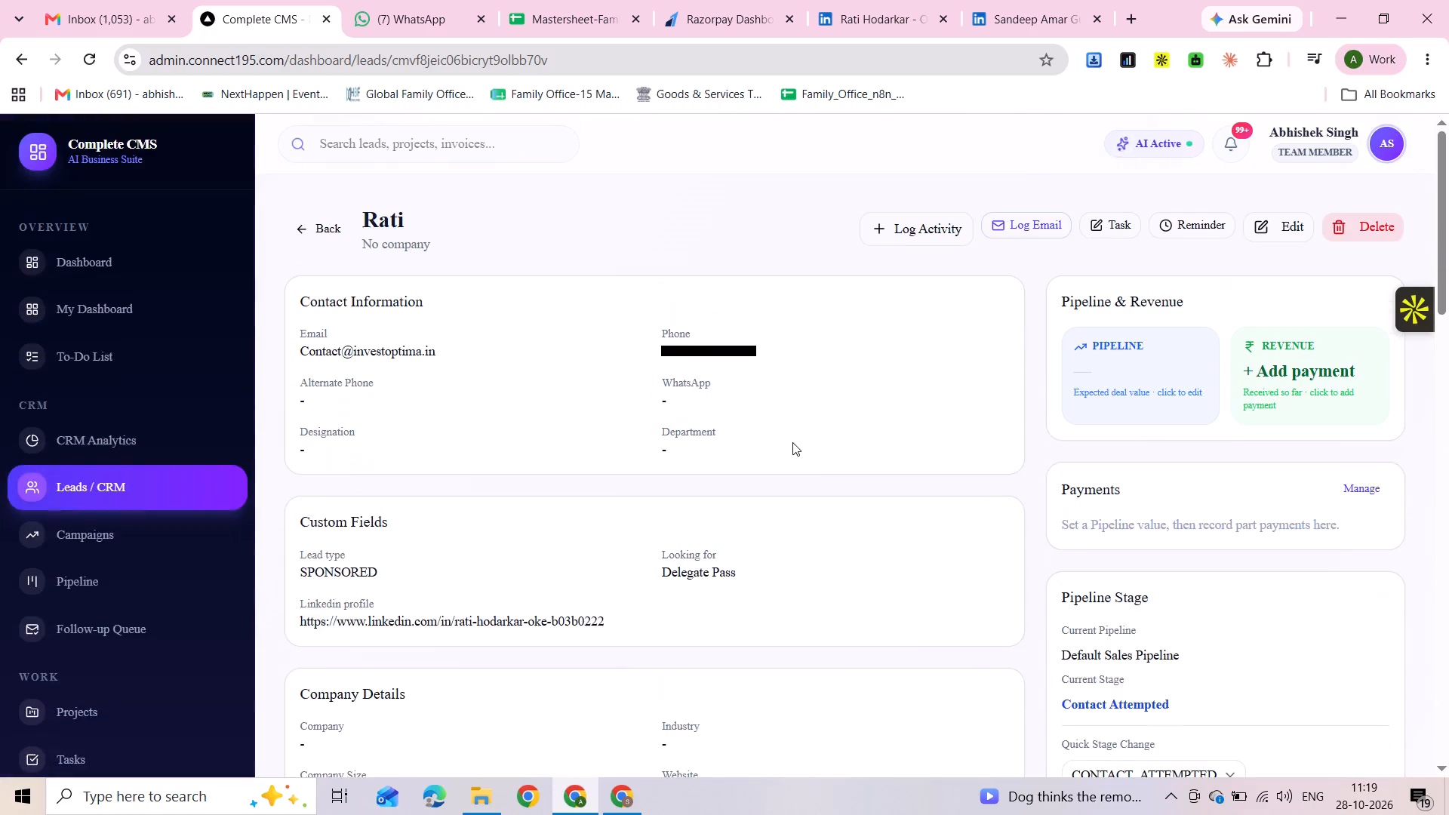
{"action": "scroll", "coordinate": [790, 447], "scroll_direction": "down", "scroll_amount": 3}
{"action": "scroll", "coordinate": [953, 428], "scroll_direction": "up", "scroll_amount": 4}
{"action": "scroll", "coordinate": [696, 348], "scroll_direction": "up", "scroll_amount": 4}
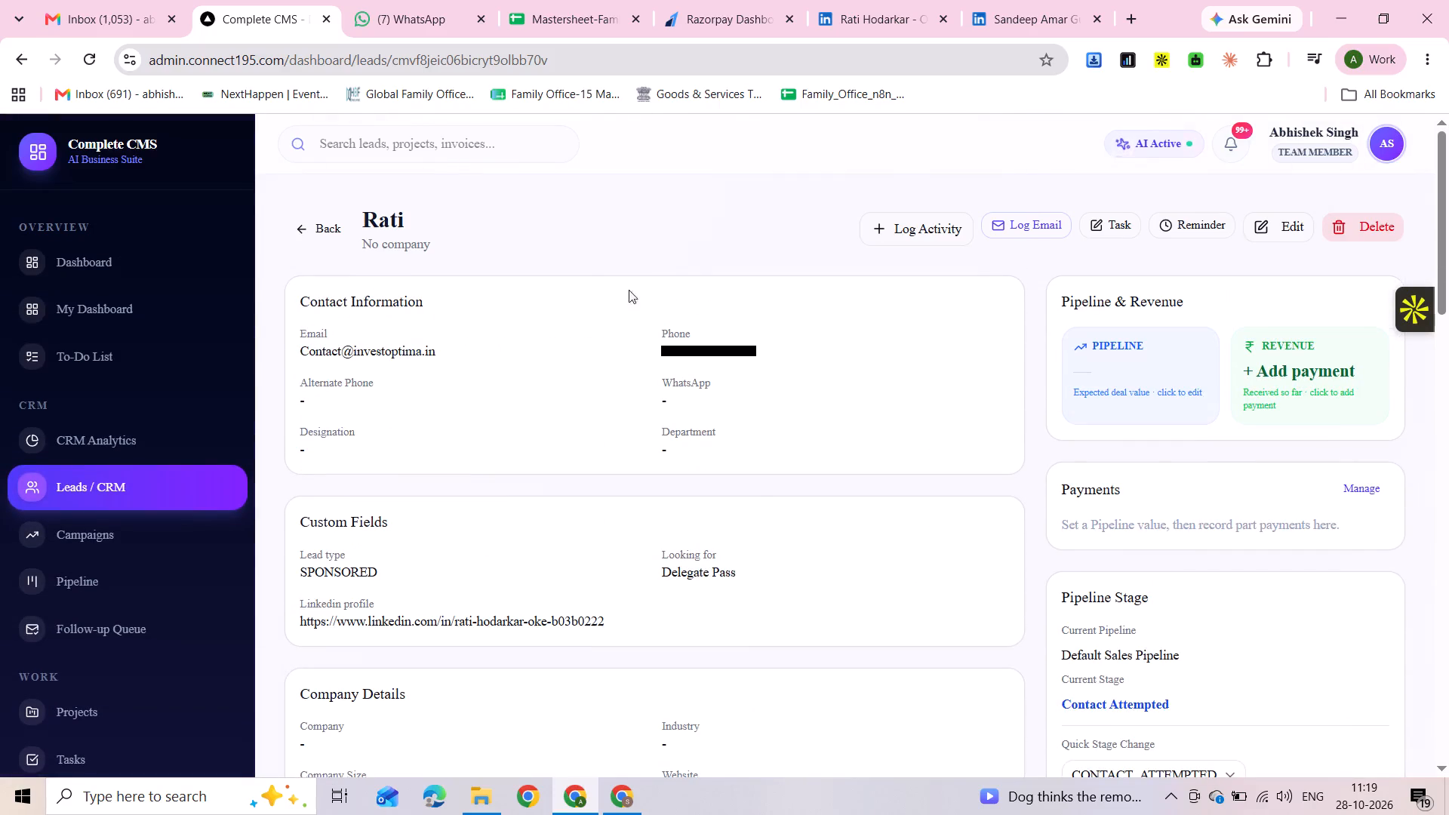
{"action": "left_click", "coordinate": [306, 226]}
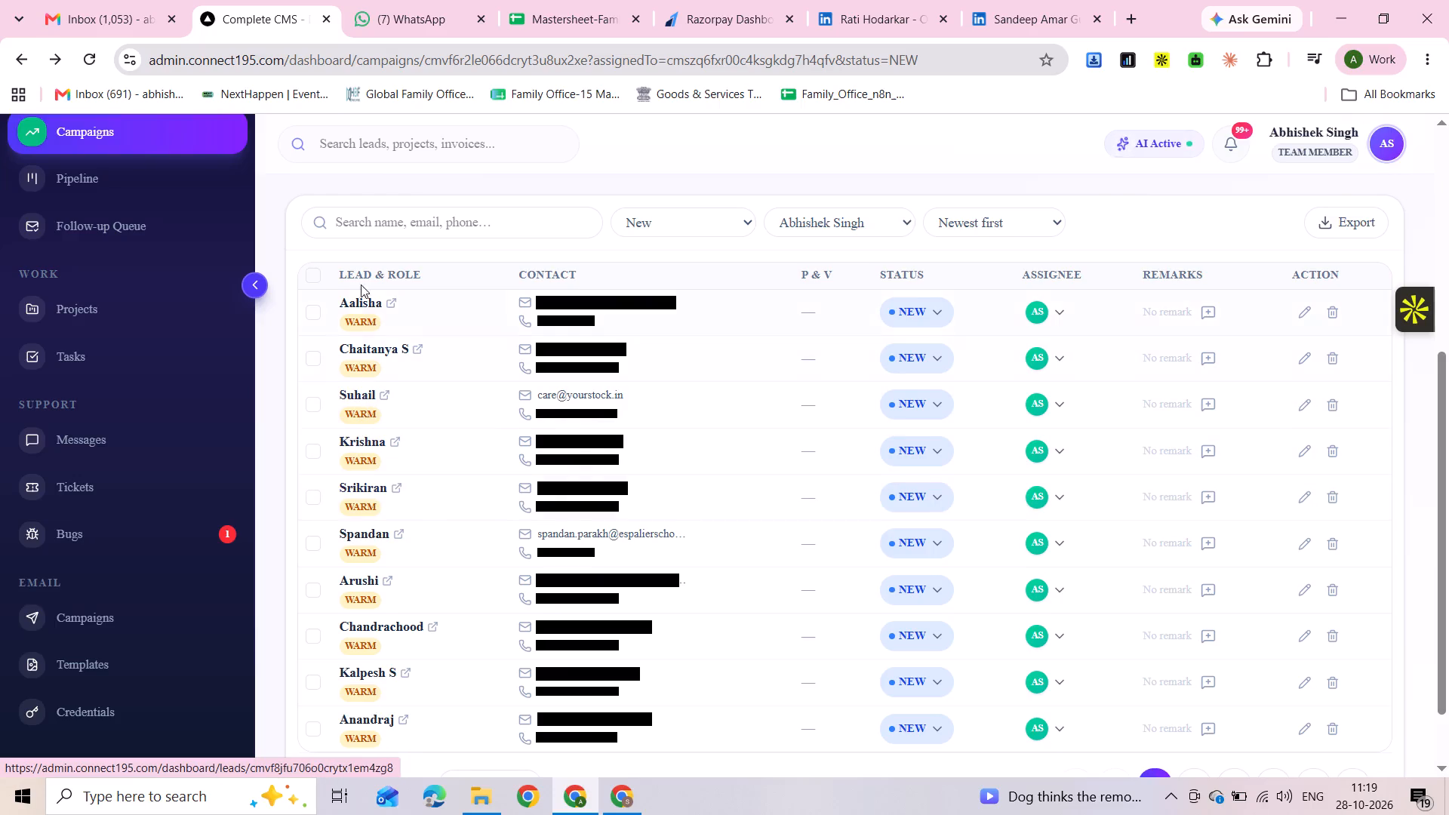
{"action": "left_click", "coordinate": [369, 488]}
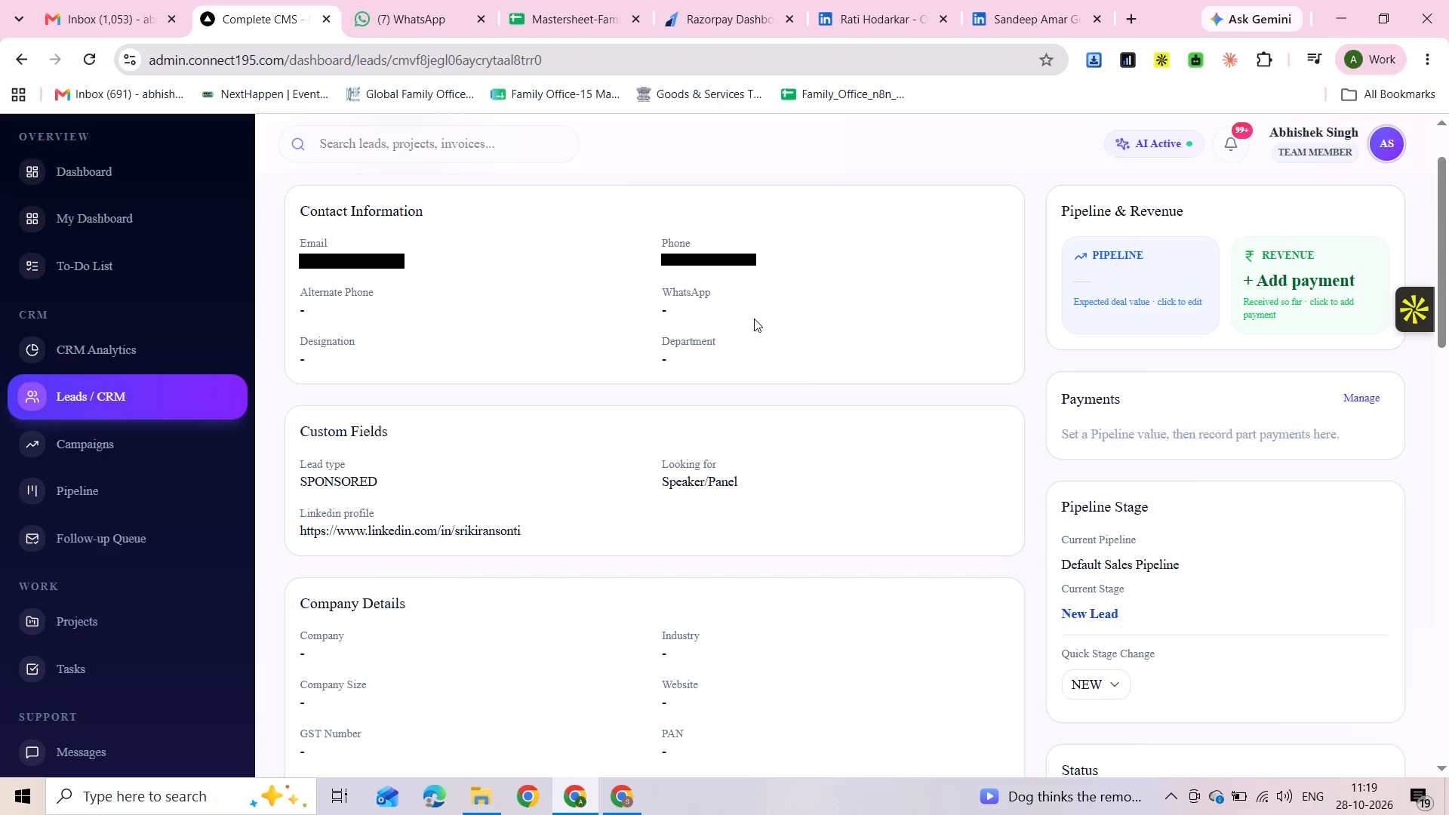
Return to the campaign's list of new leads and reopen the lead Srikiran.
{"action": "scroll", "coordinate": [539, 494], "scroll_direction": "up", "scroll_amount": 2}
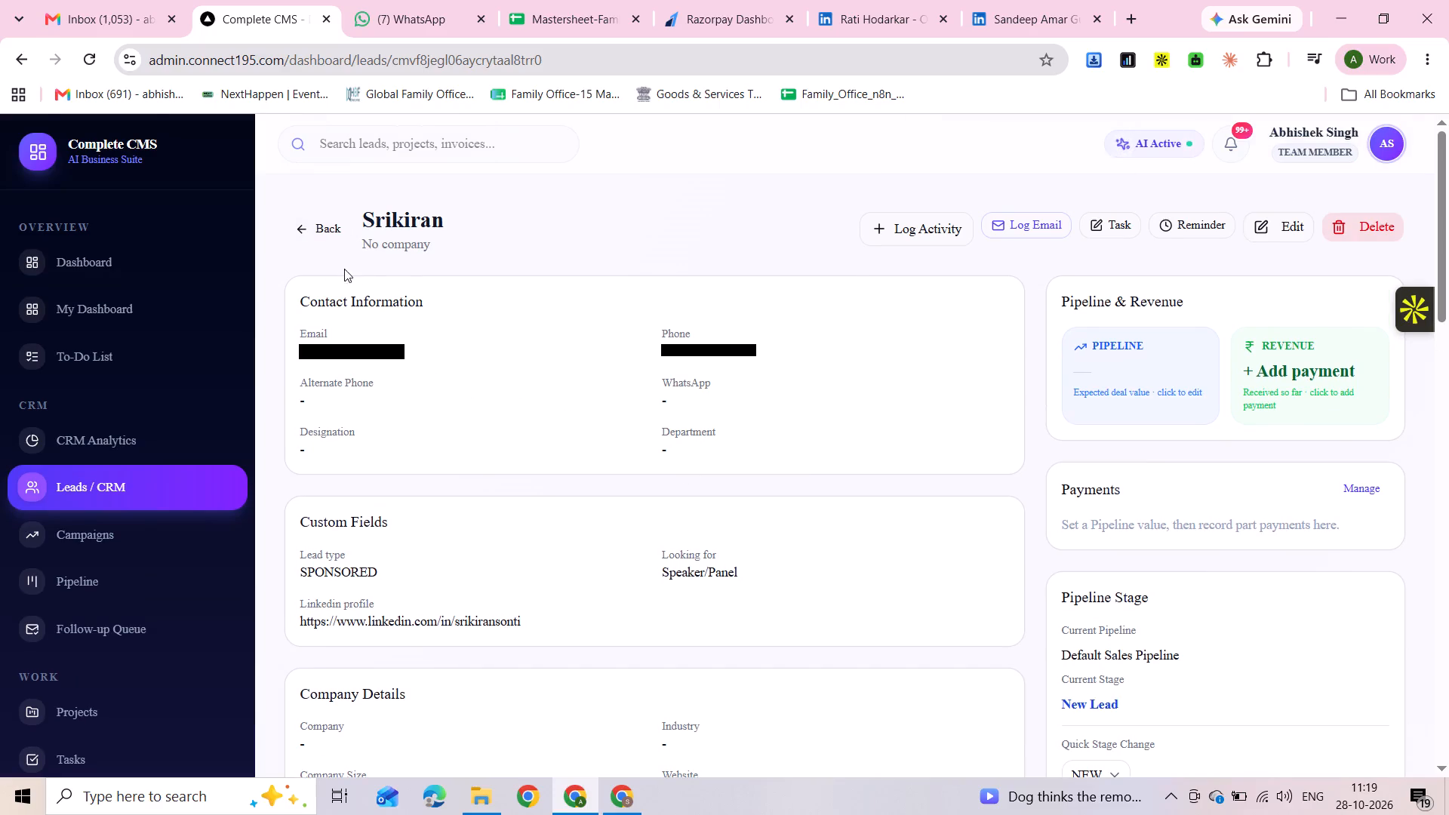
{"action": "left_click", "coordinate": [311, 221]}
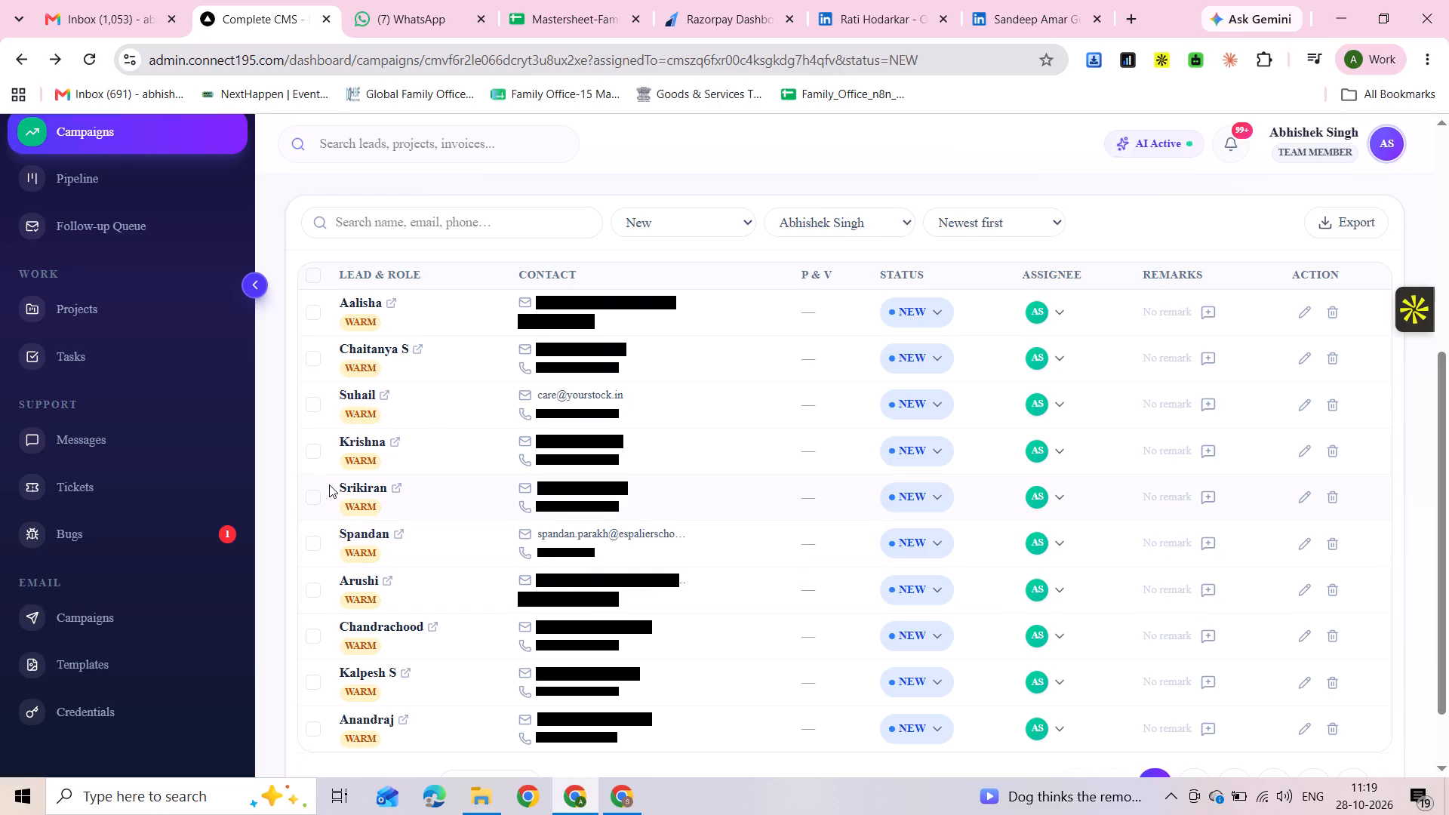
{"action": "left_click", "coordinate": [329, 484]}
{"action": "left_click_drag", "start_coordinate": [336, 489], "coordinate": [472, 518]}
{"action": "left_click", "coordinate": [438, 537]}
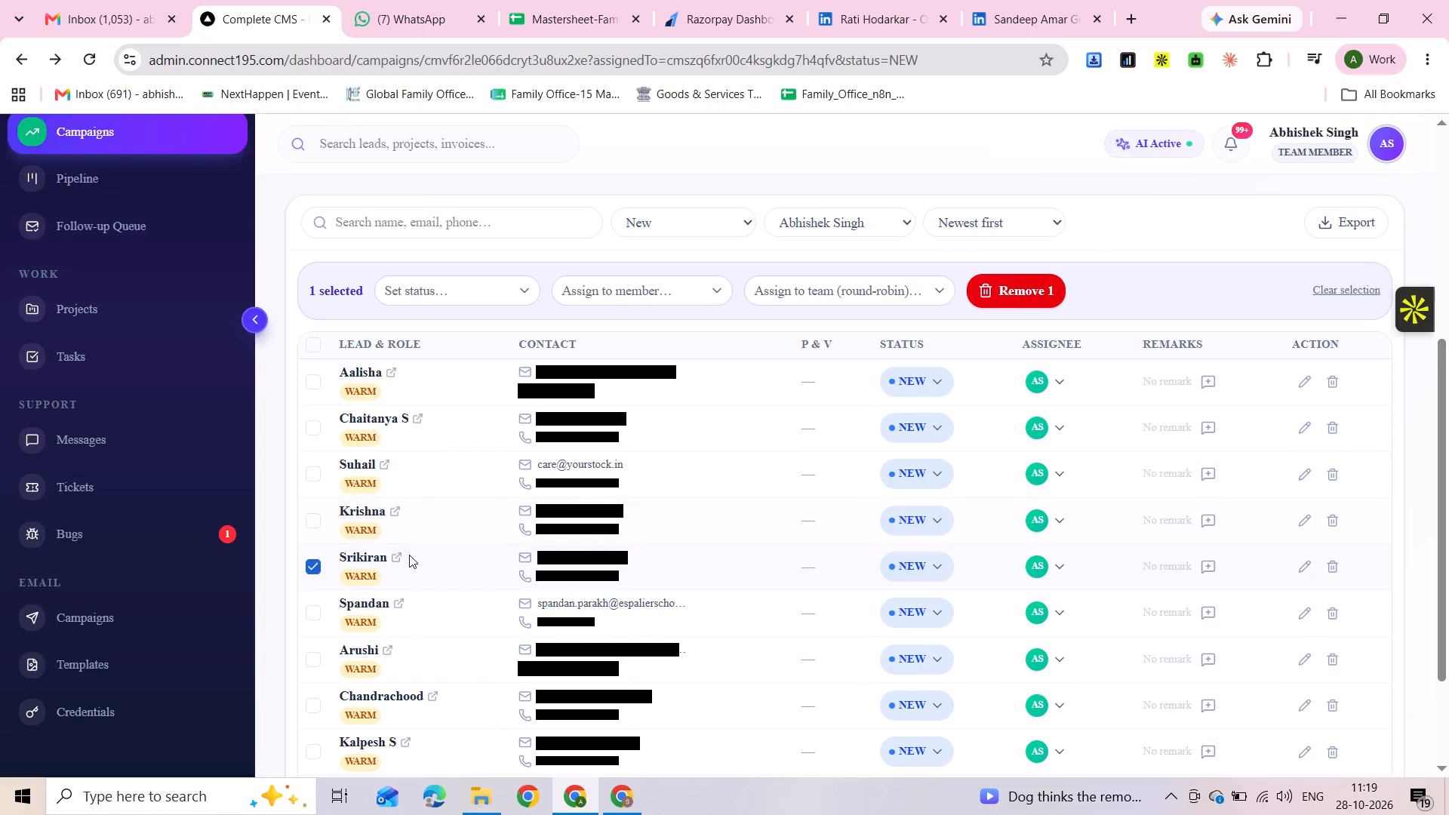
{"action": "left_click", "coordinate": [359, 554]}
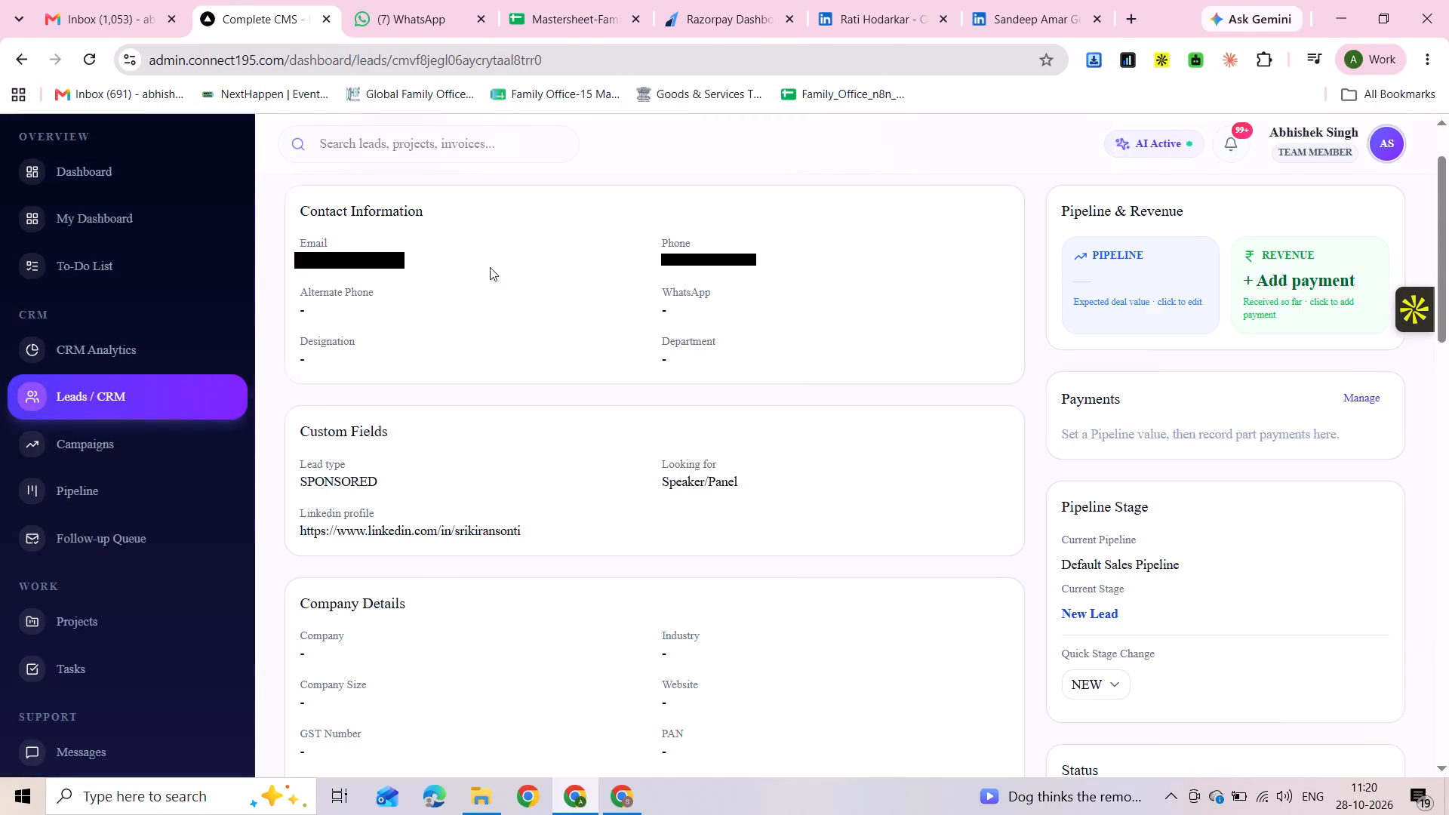
Copy the Contact Information and Custom Fields details, through the LinkedIn profile link, from Srikiran's lead record.
{"action": "left_click_drag", "start_coordinate": [292, 250], "coordinate": [332, 260]}
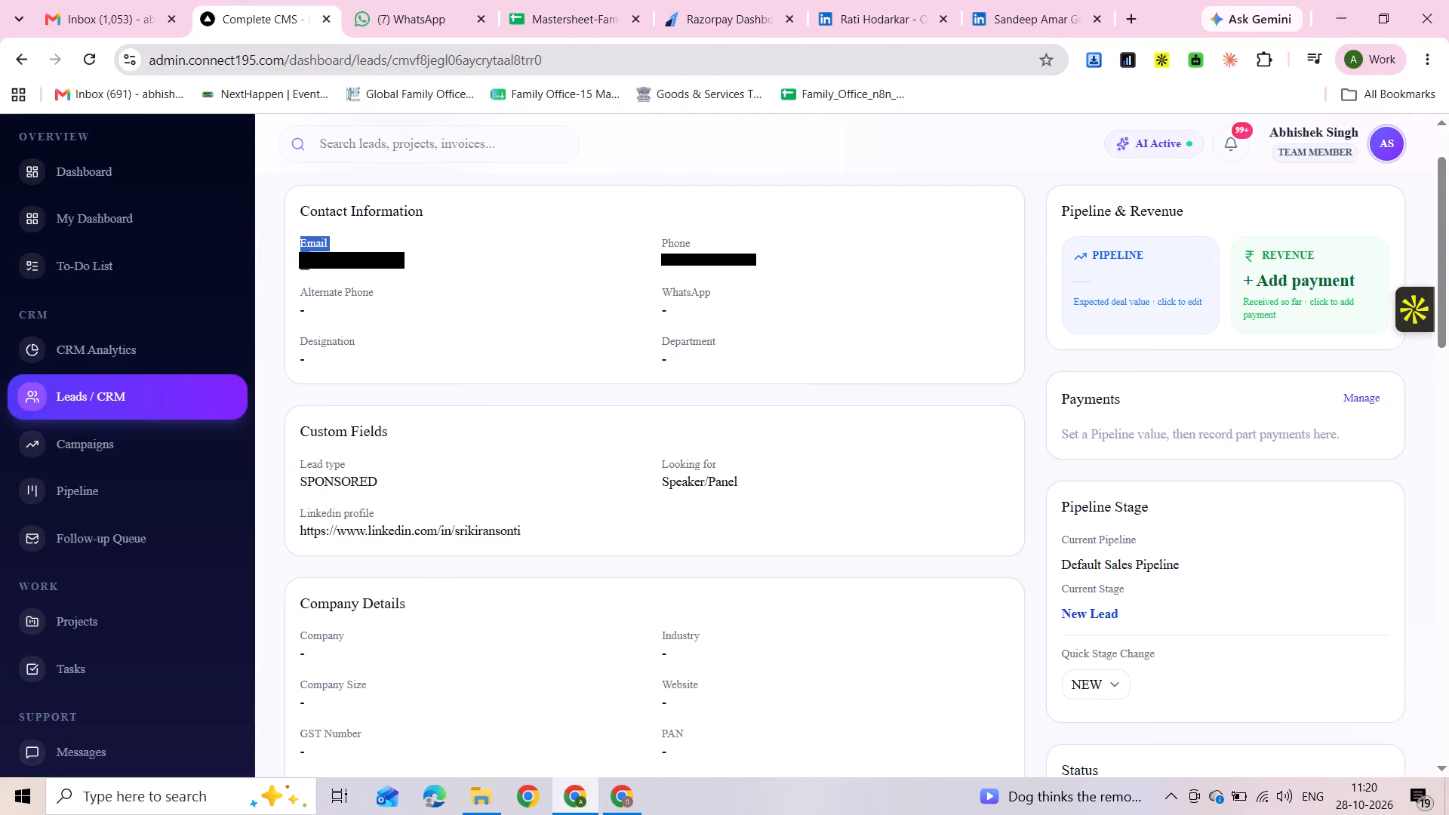
{"action": "left_click_drag", "start_coordinate": [332, 260], "coordinate": [594, 303]}
{"action": "scroll", "coordinate": [561, 332], "scroll_direction": "down", "scroll_amount": 4}
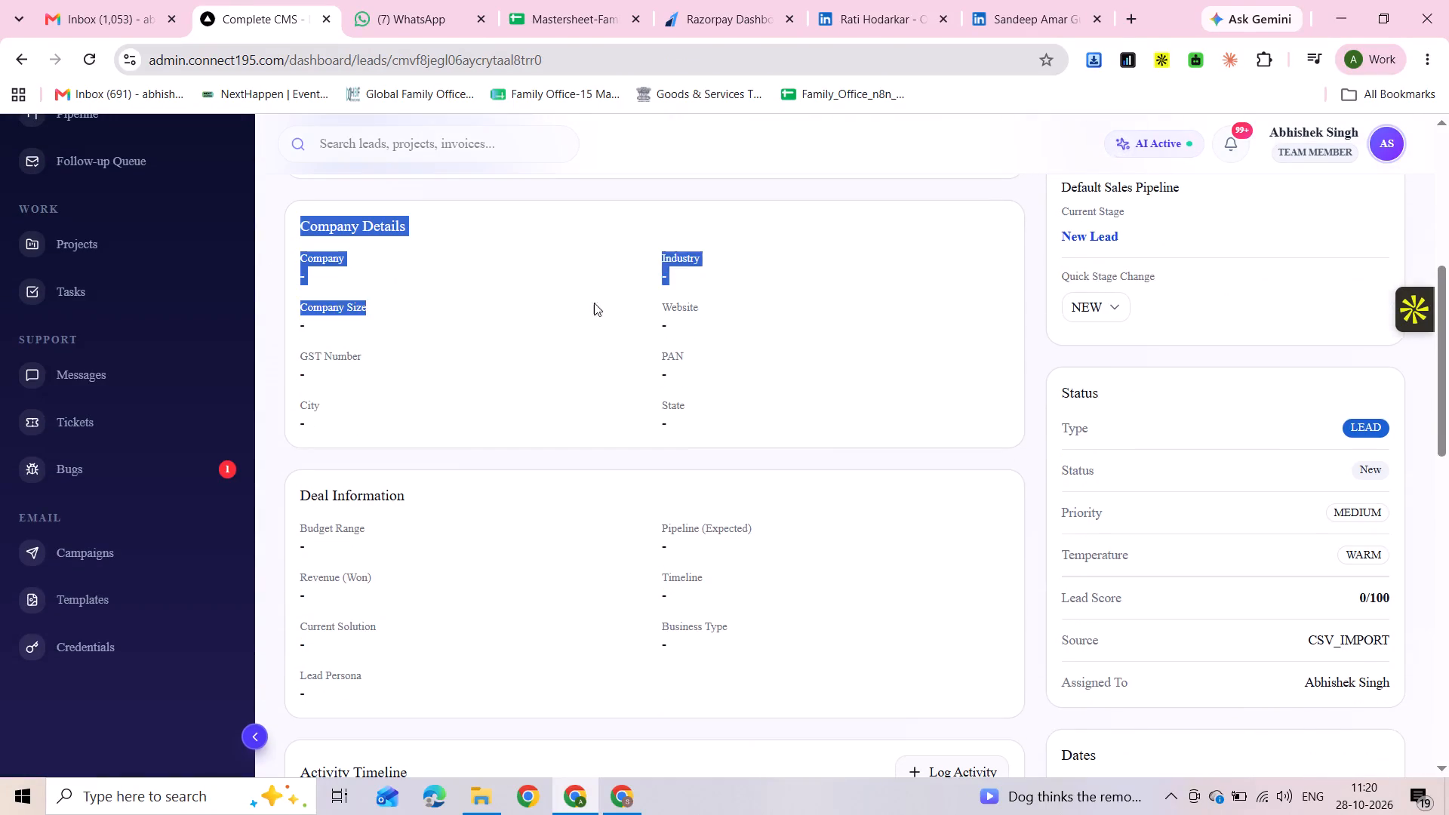
{"action": "left_click_drag", "start_coordinate": [594, 303], "coordinate": [648, 300]}
{"action": "scroll", "coordinate": [602, 272], "scroll_direction": "up", "scroll_amount": 2}
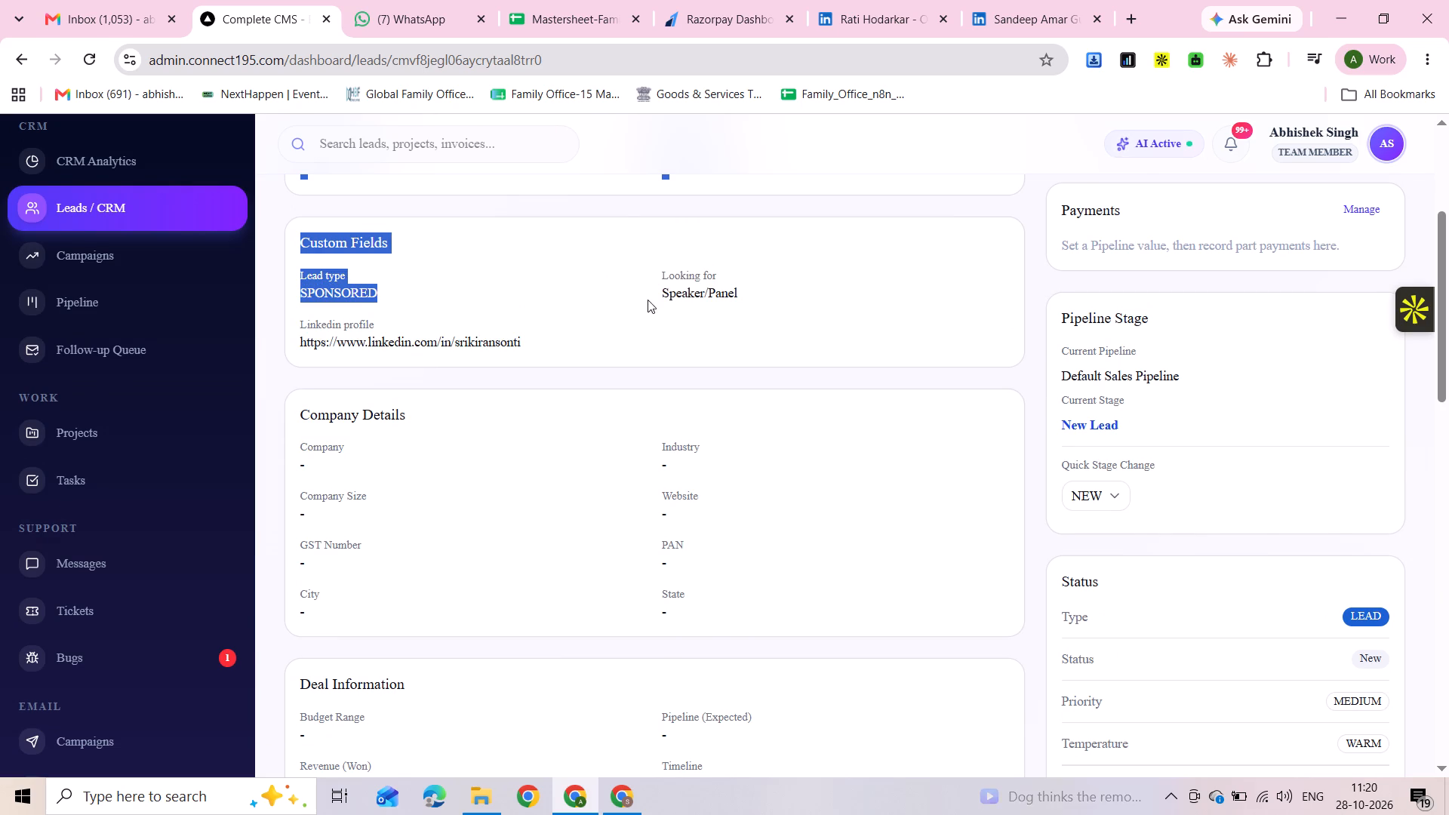
{"action": "left_click_drag", "start_coordinate": [648, 300], "coordinate": [603, 352]}
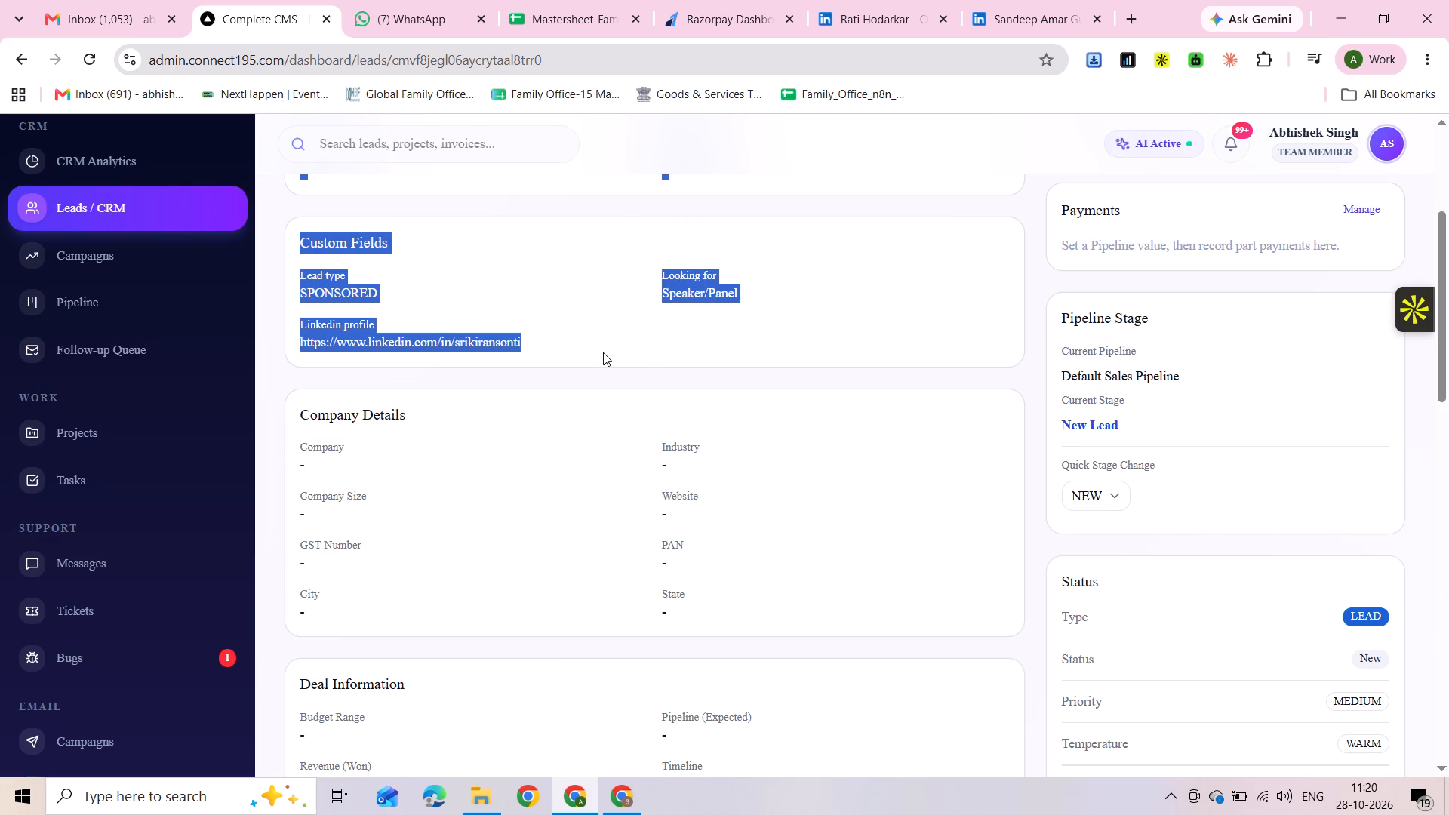
{"action": "left_click_drag", "start_coordinate": [603, 352], "coordinate": [604, 352]}
{"action": "key", "text": "ctrl+c"}
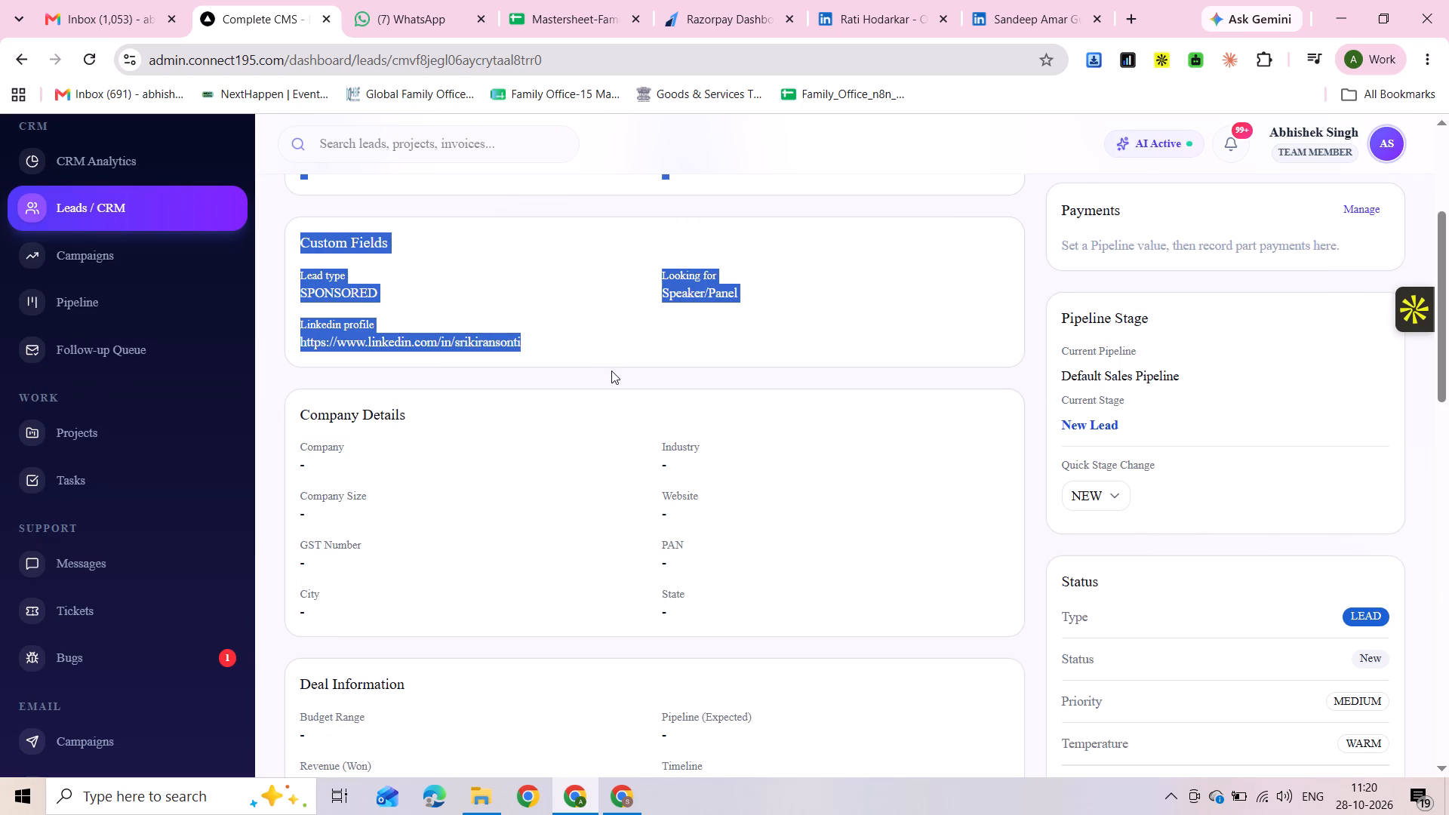
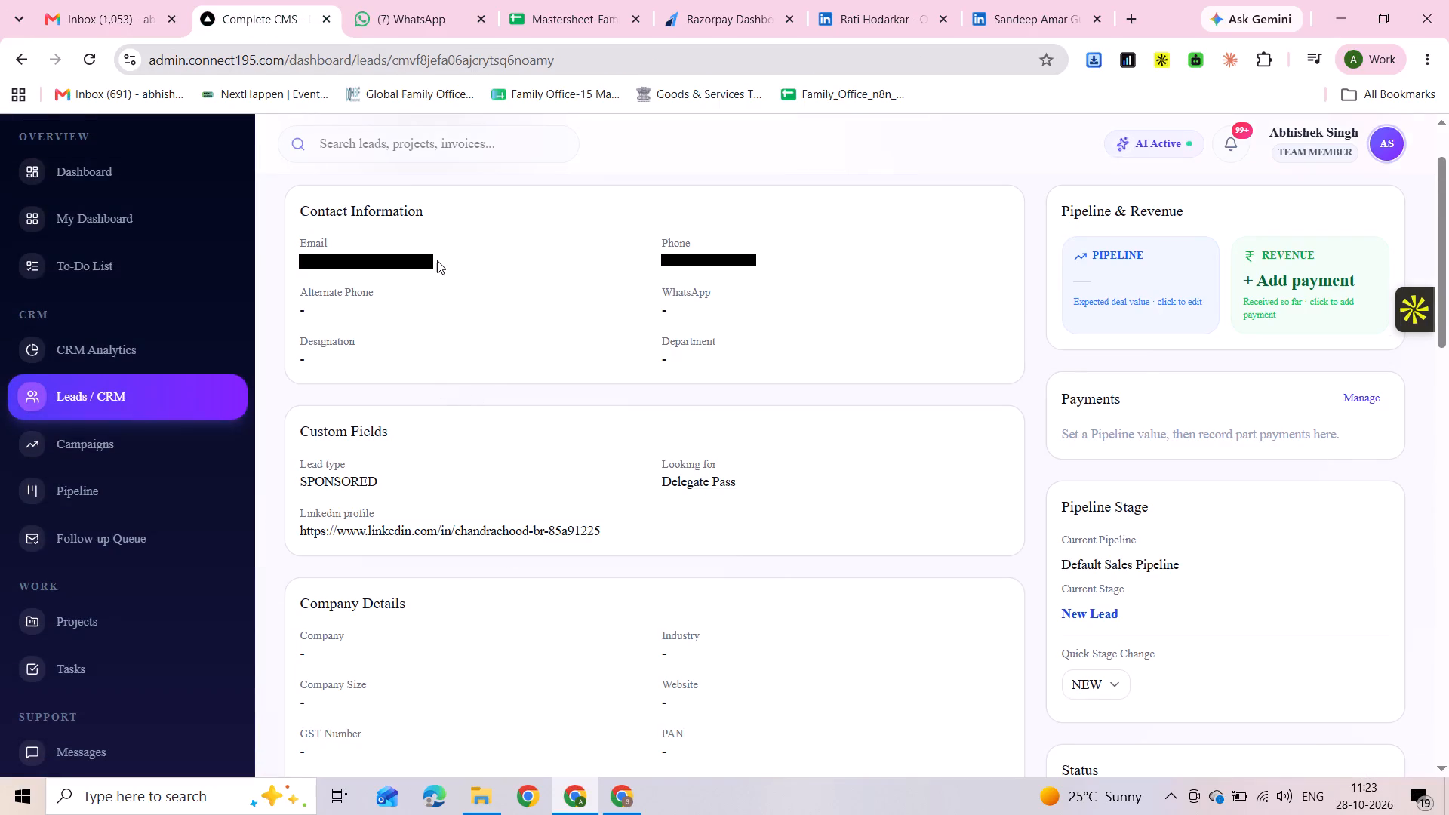
Copy the email address from the open lead's contact information.
{"action": "left_click_drag", "start_coordinate": [437, 260], "coordinate": [295, 262]}
{"action": "right_click", "coordinate": [345, 266]}
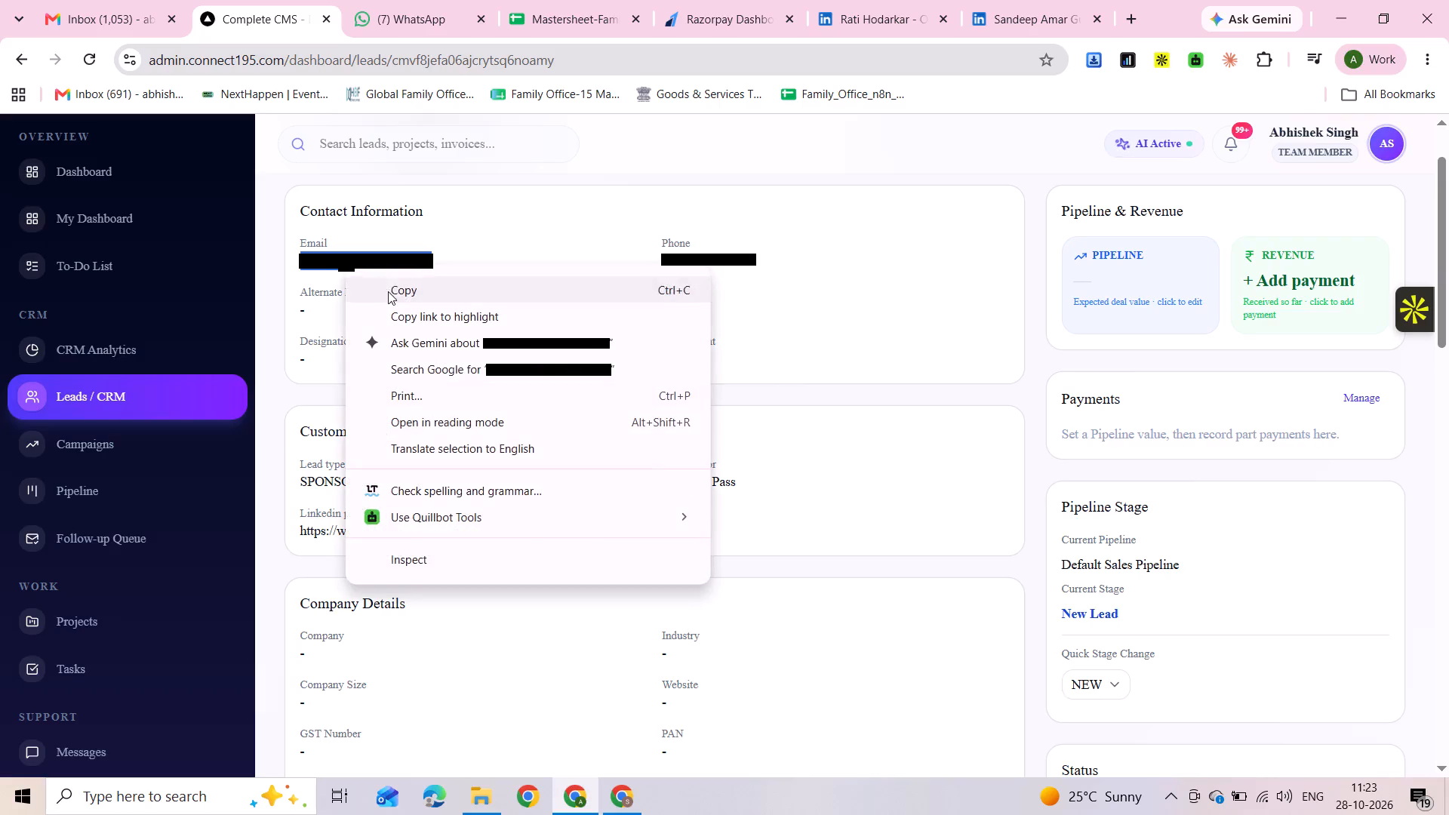
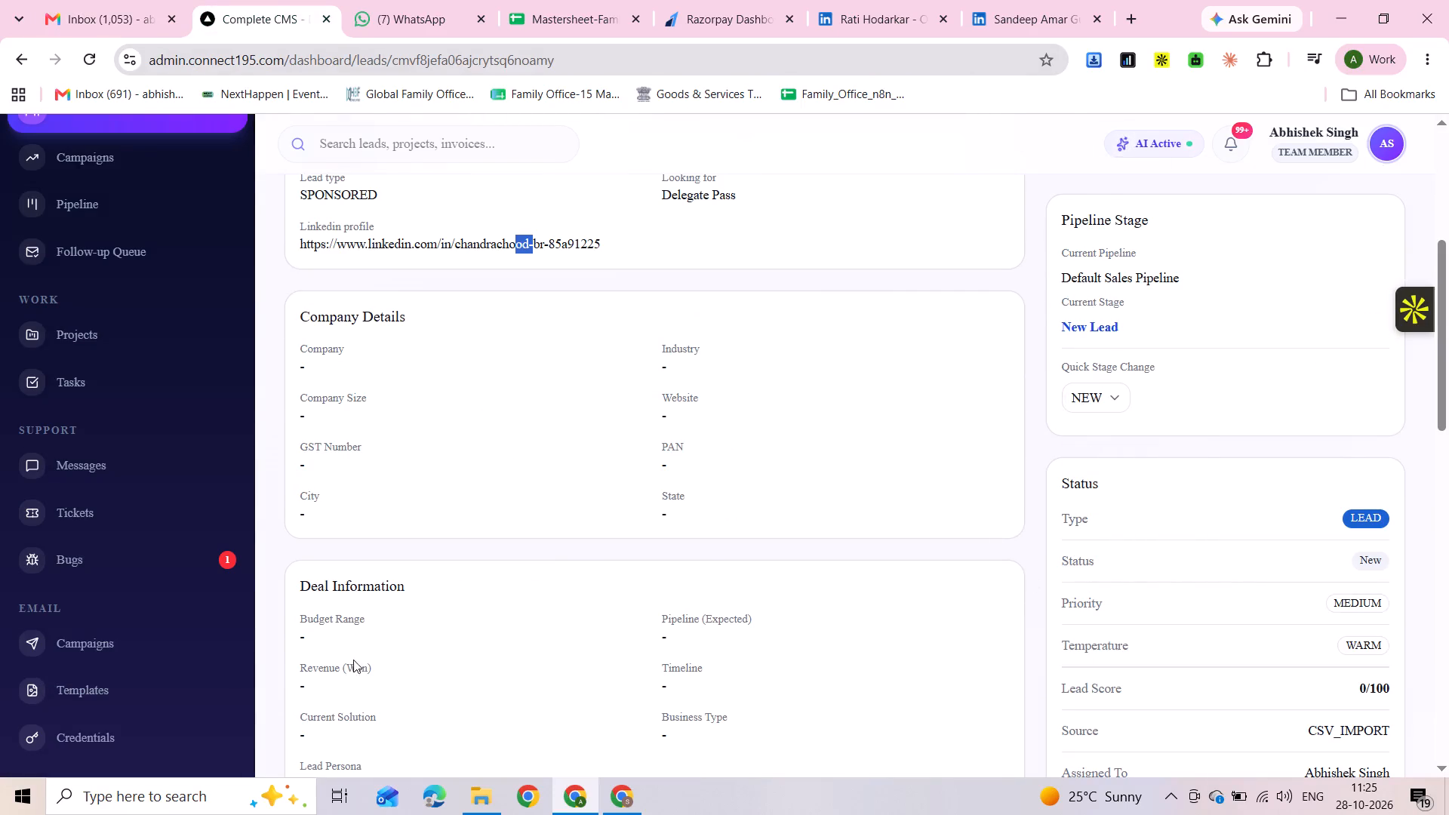
Write the discussion note "Invitation note send and call him tomarrow to obtain follow up" on the lead Chandrachood.
{"action": "scroll", "coordinate": [356, 663], "scroll_direction": "down", "scroll_amount": 8}
{"action": "left_click", "coordinate": [408, 402]}
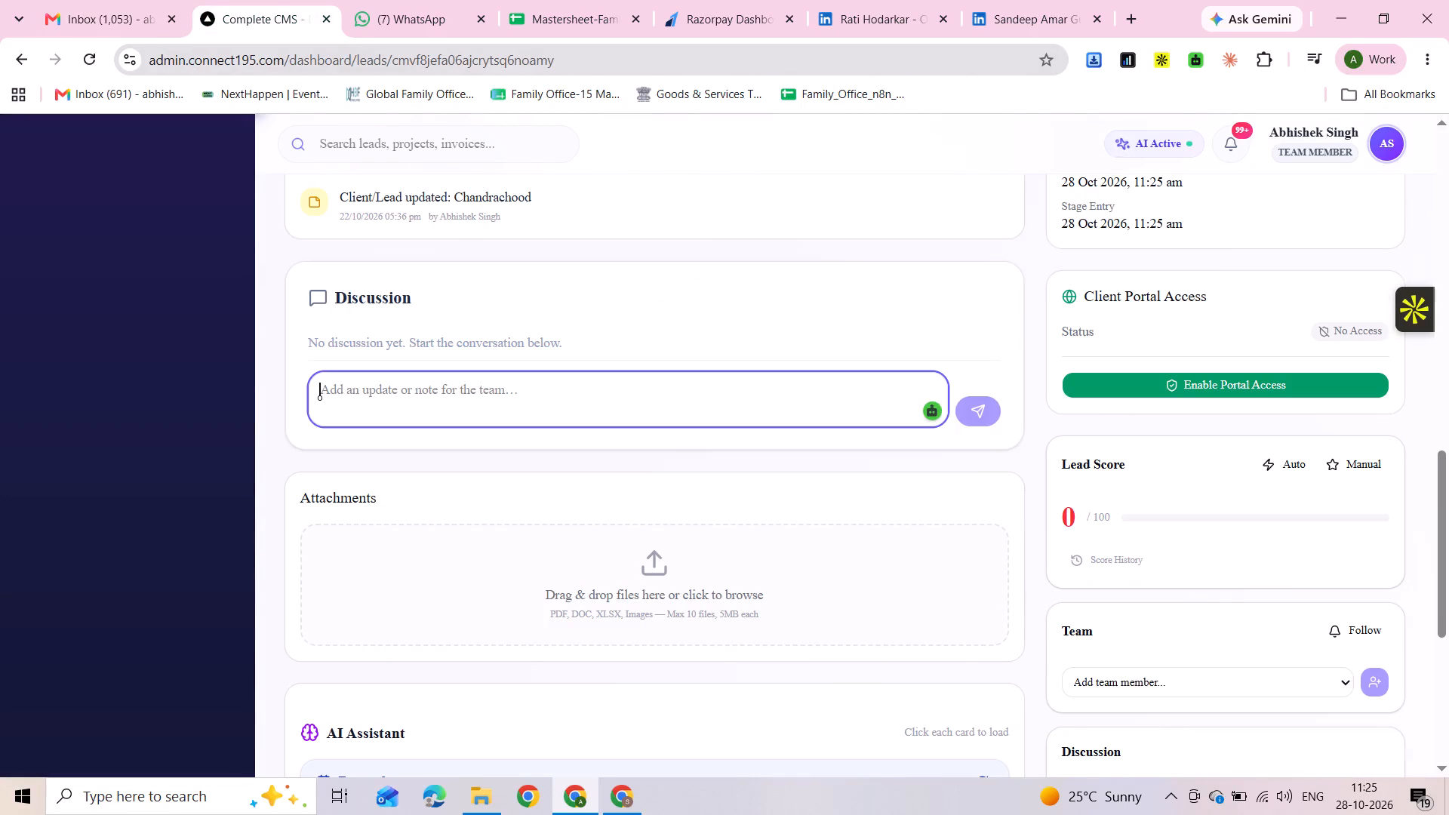
{"action": "type", "text": "Invitation note send and"}
{"action": "key", "text": "space"}
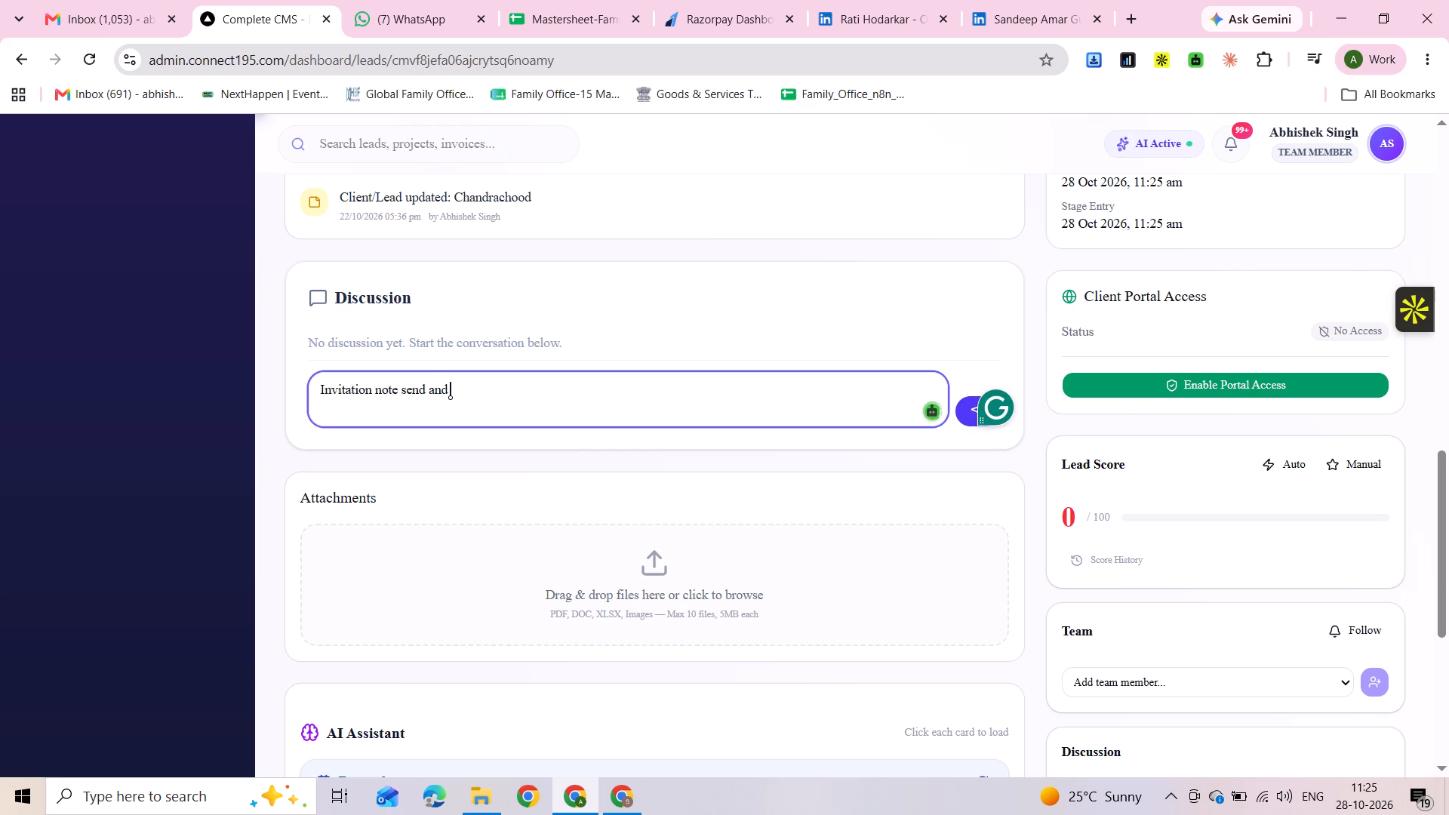
{"action": "key", "text": "t"}
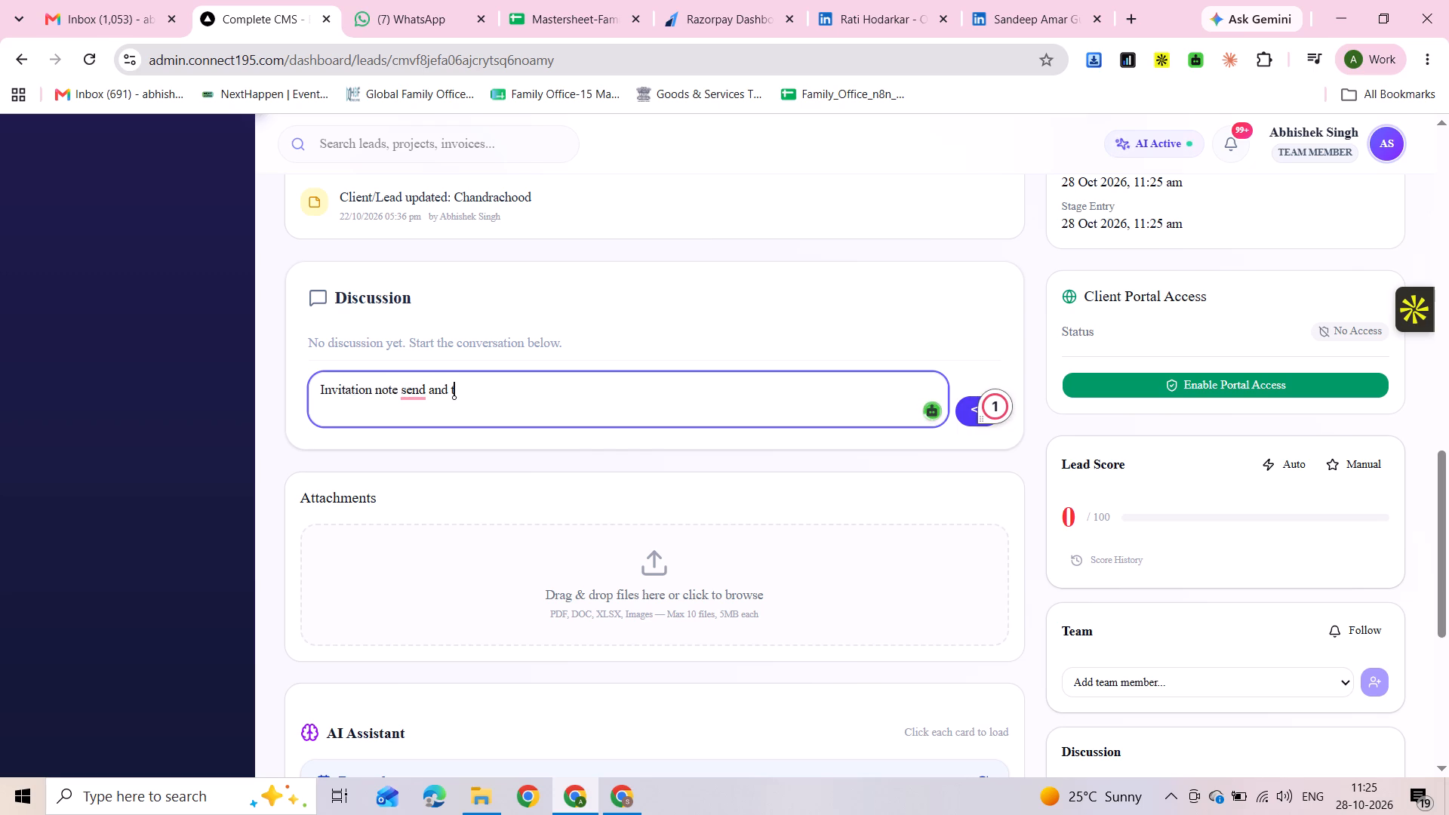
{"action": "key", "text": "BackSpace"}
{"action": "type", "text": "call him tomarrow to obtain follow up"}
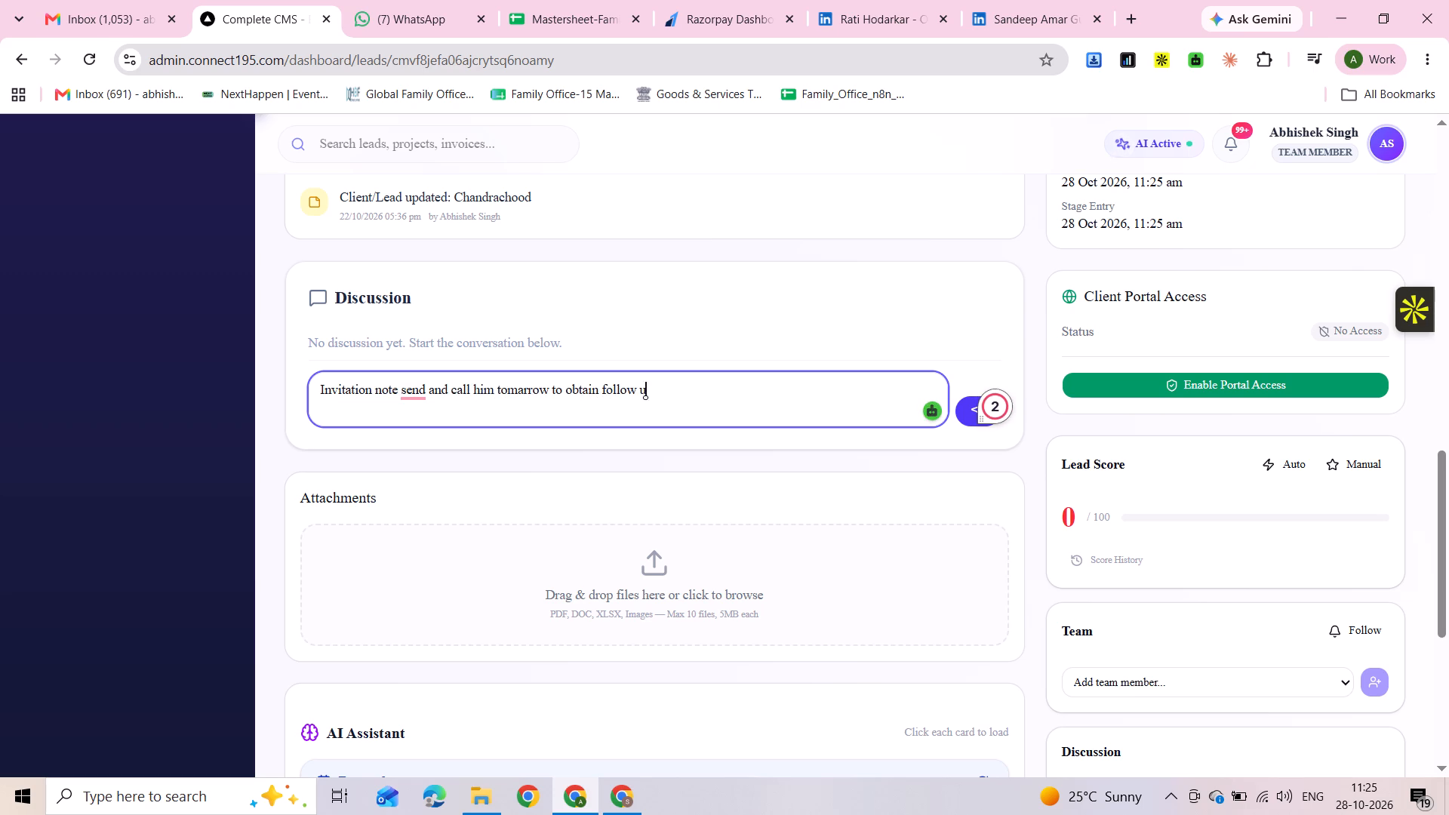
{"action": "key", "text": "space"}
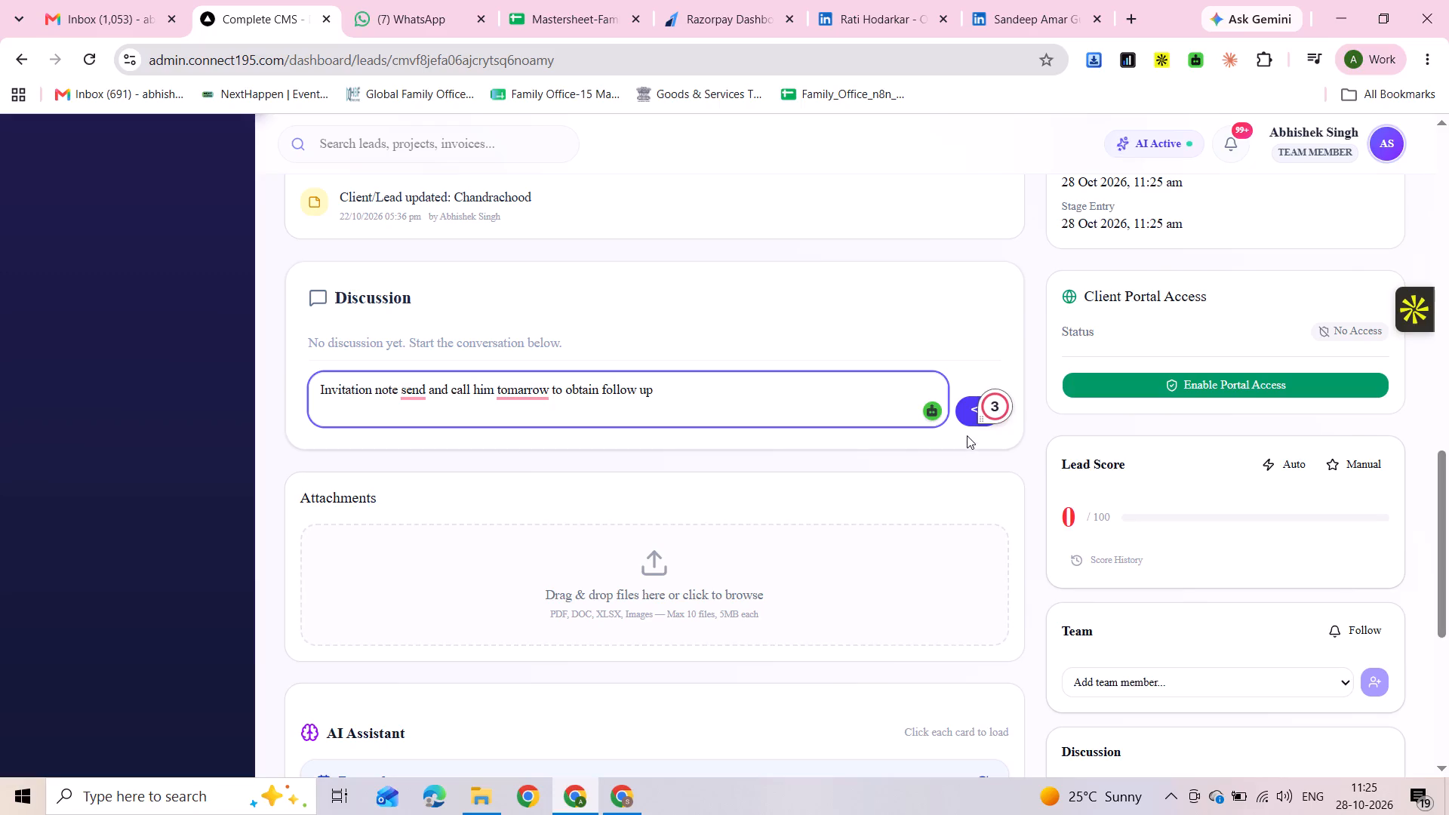
{"action": "left_click", "coordinate": [970, 404]}
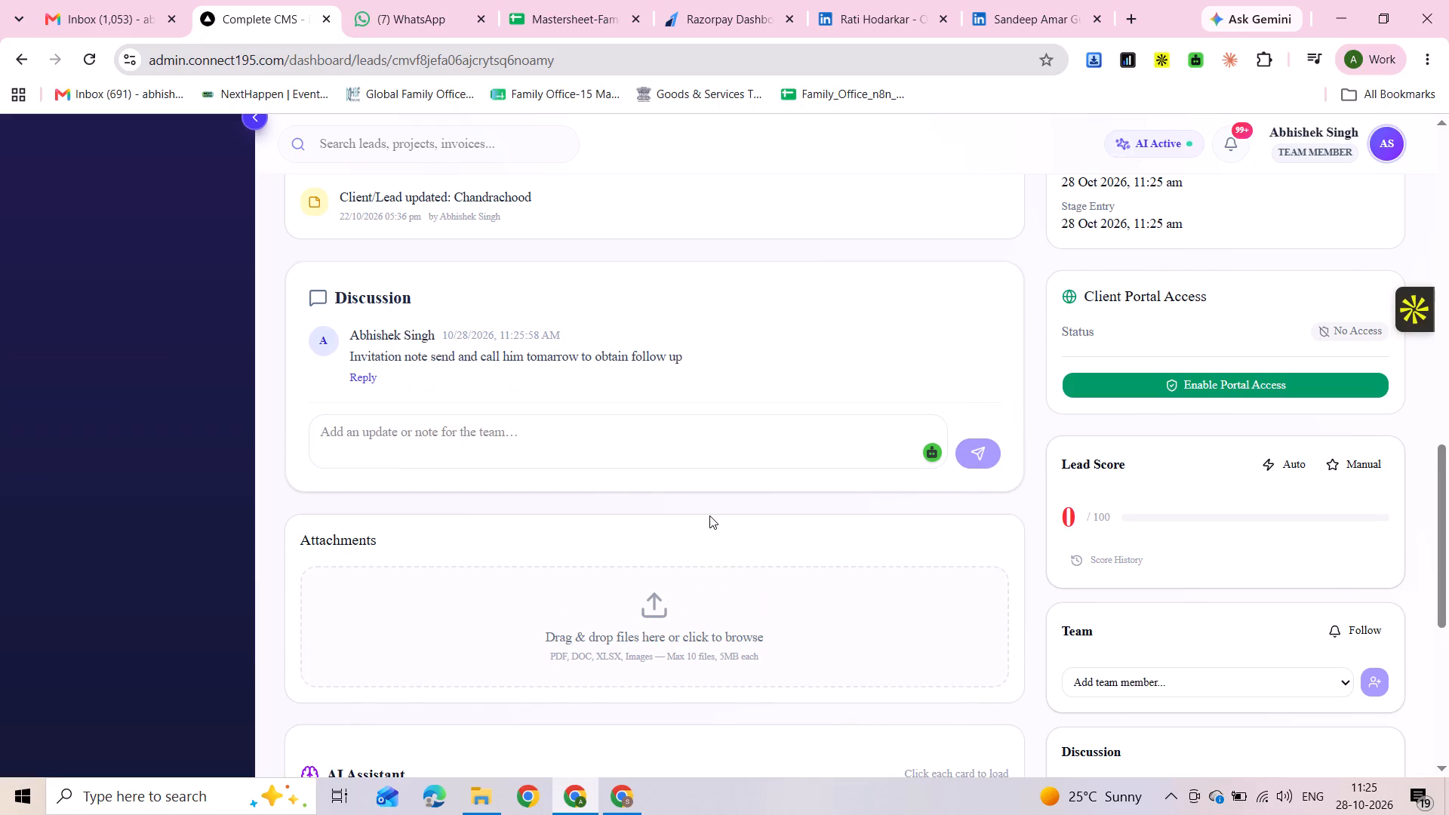
{"action": "scroll", "coordinate": [696, 512], "scroll_direction": "up", "scroll_amount": 5}
{"action": "scroll", "coordinate": [641, 482], "scroll_direction": "up", "scroll_amount": 11}
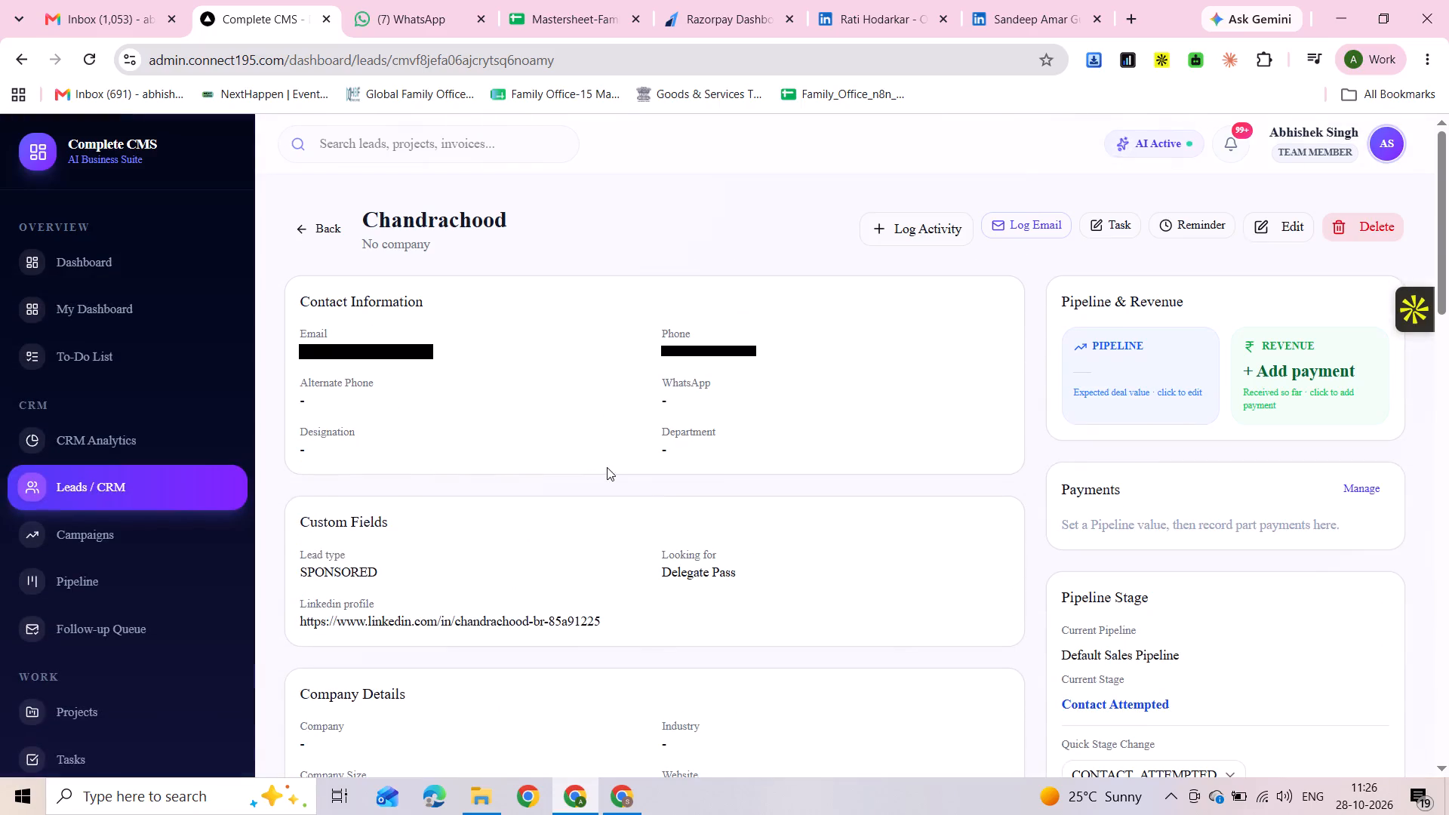
{"action": "scroll", "coordinate": [607, 467], "scroll_direction": "up", "scroll_amount": 3}
{"action": "scroll", "coordinate": [1103, 577], "scroll_direction": "down", "scroll_amount": 3}
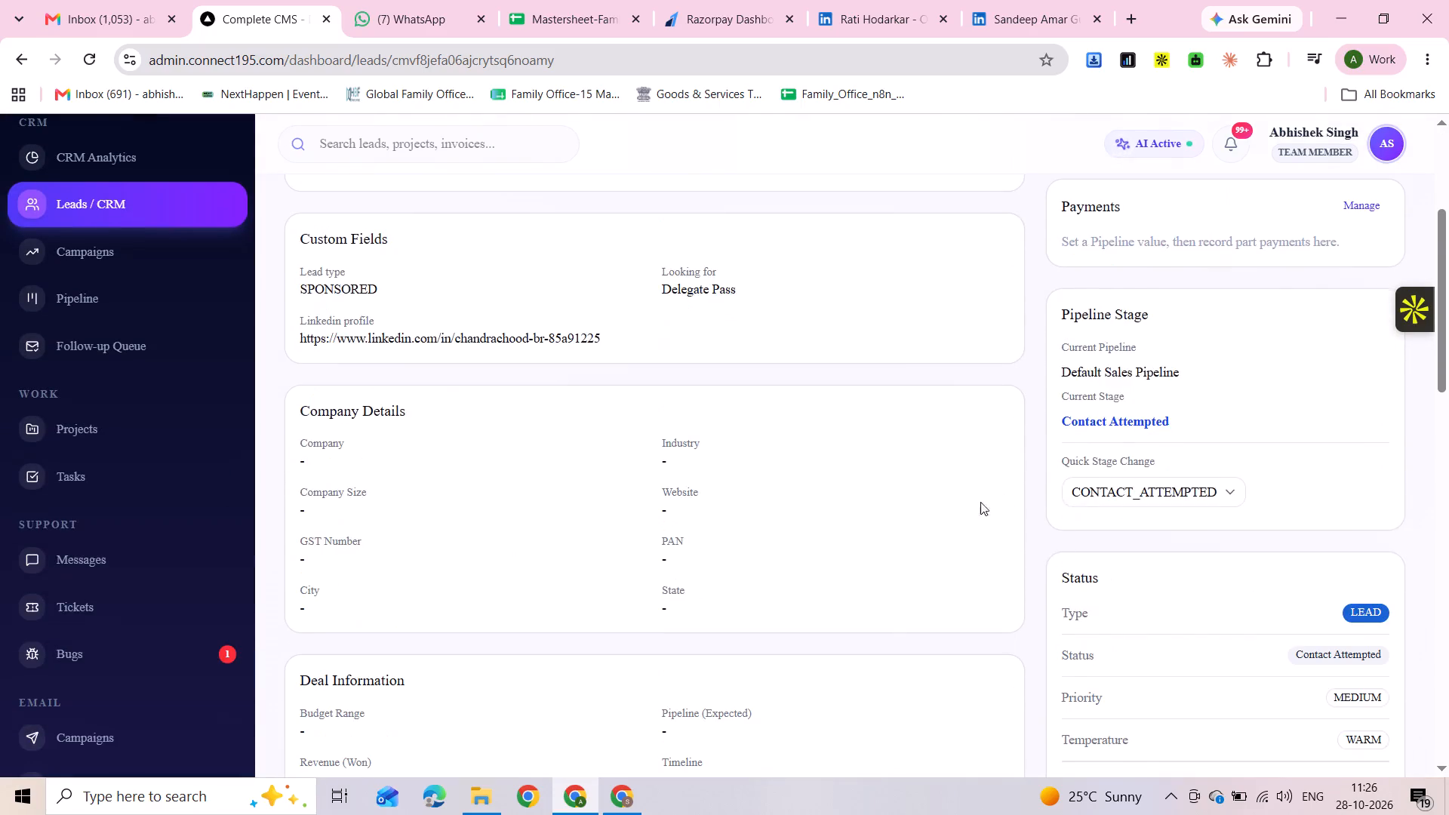
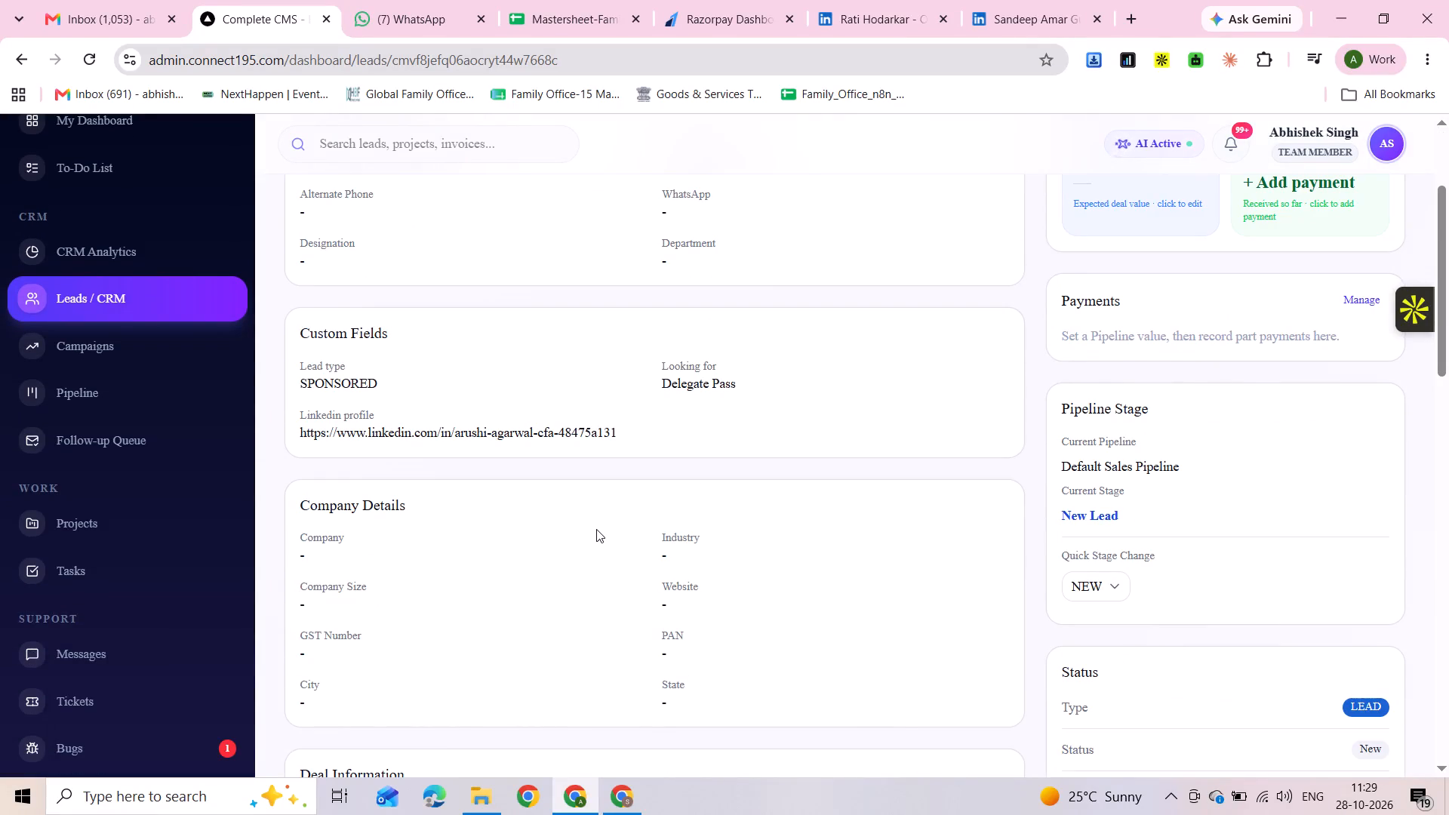
Change the pipeline stage of the lead Arushi to Contact Attempted.
{"action": "scroll", "coordinate": [596, 529], "scroll_direction": "up", "scroll_amount": 2}
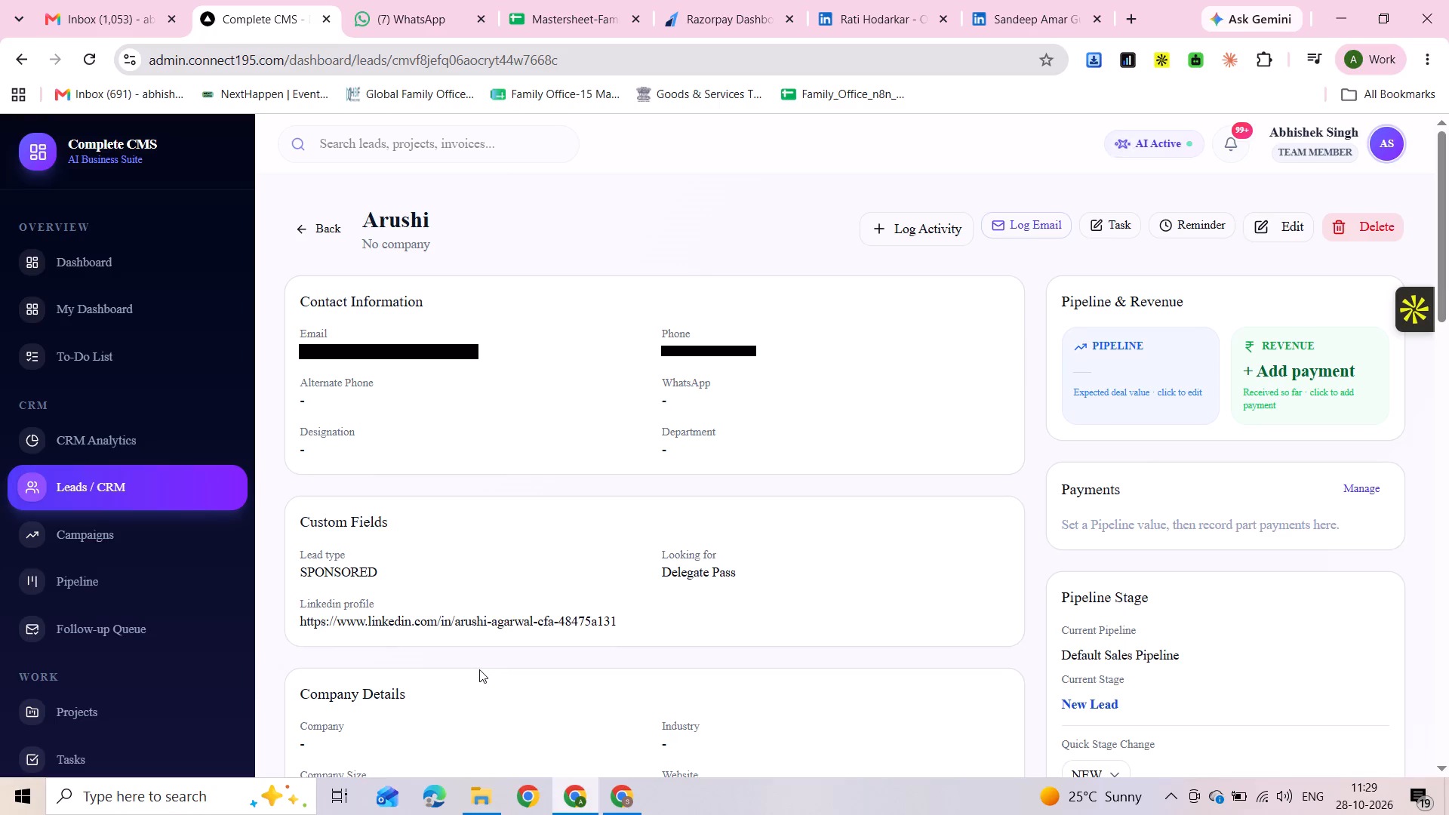
{"action": "scroll", "coordinate": [779, 809], "scroll_direction": "down", "scroll_amount": 2}
{"action": "scroll", "coordinate": [1068, 626], "scroll_direction": "down", "scroll_amount": 2}
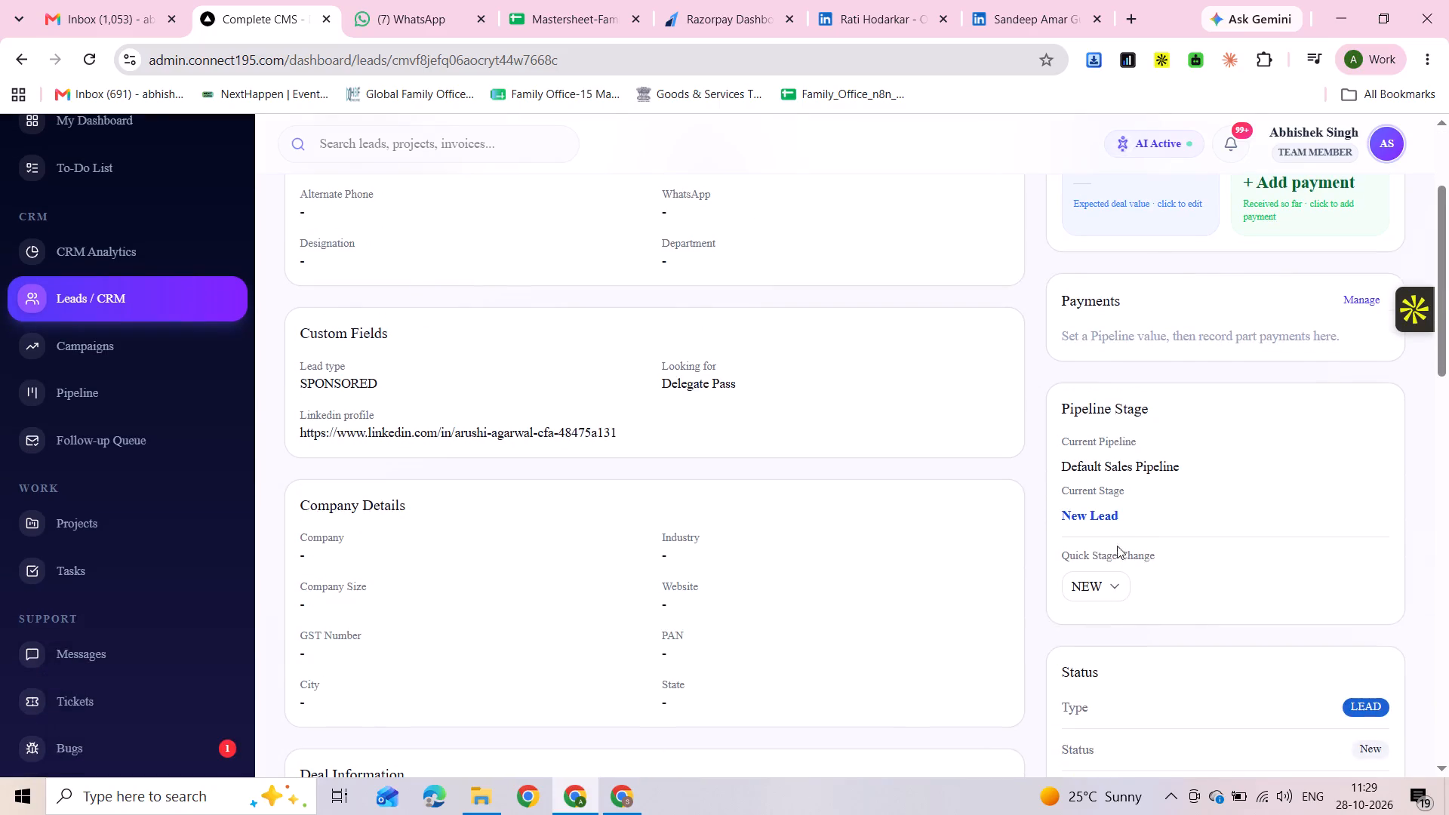
{"action": "left_click", "coordinate": [1095, 577]}
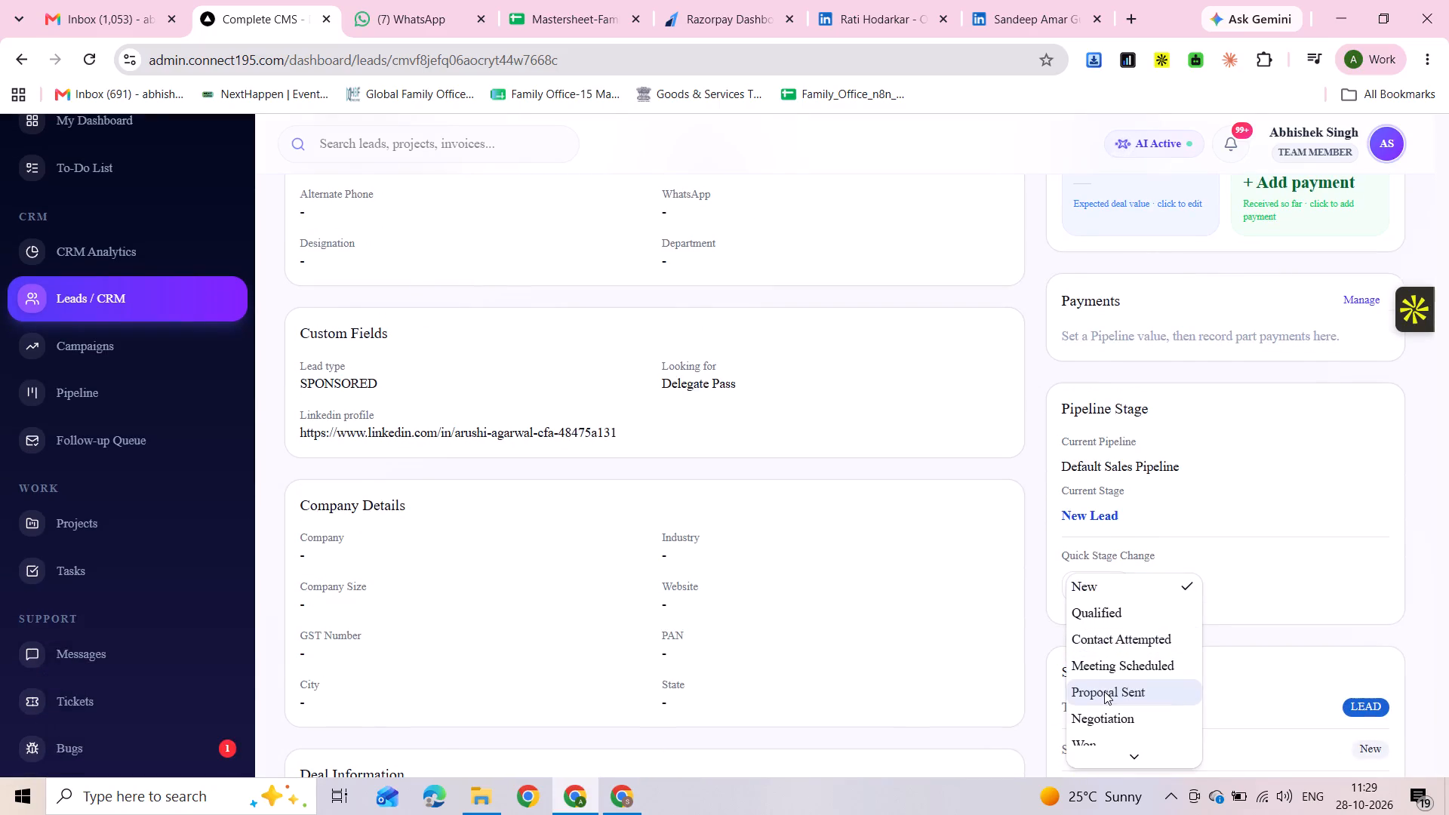
{"action": "left_click", "coordinate": [1118, 636]}
Draft a discussion note on the lead: "She has to check with his manager and intrested to go with the standard Pass.".
{"action": "scroll", "coordinate": [758, 632], "scroll_direction": "down", "scroll_amount": 3}
{"action": "scroll", "coordinate": [401, 593], "scroll_direction": "down", "scroll_amount": 3}
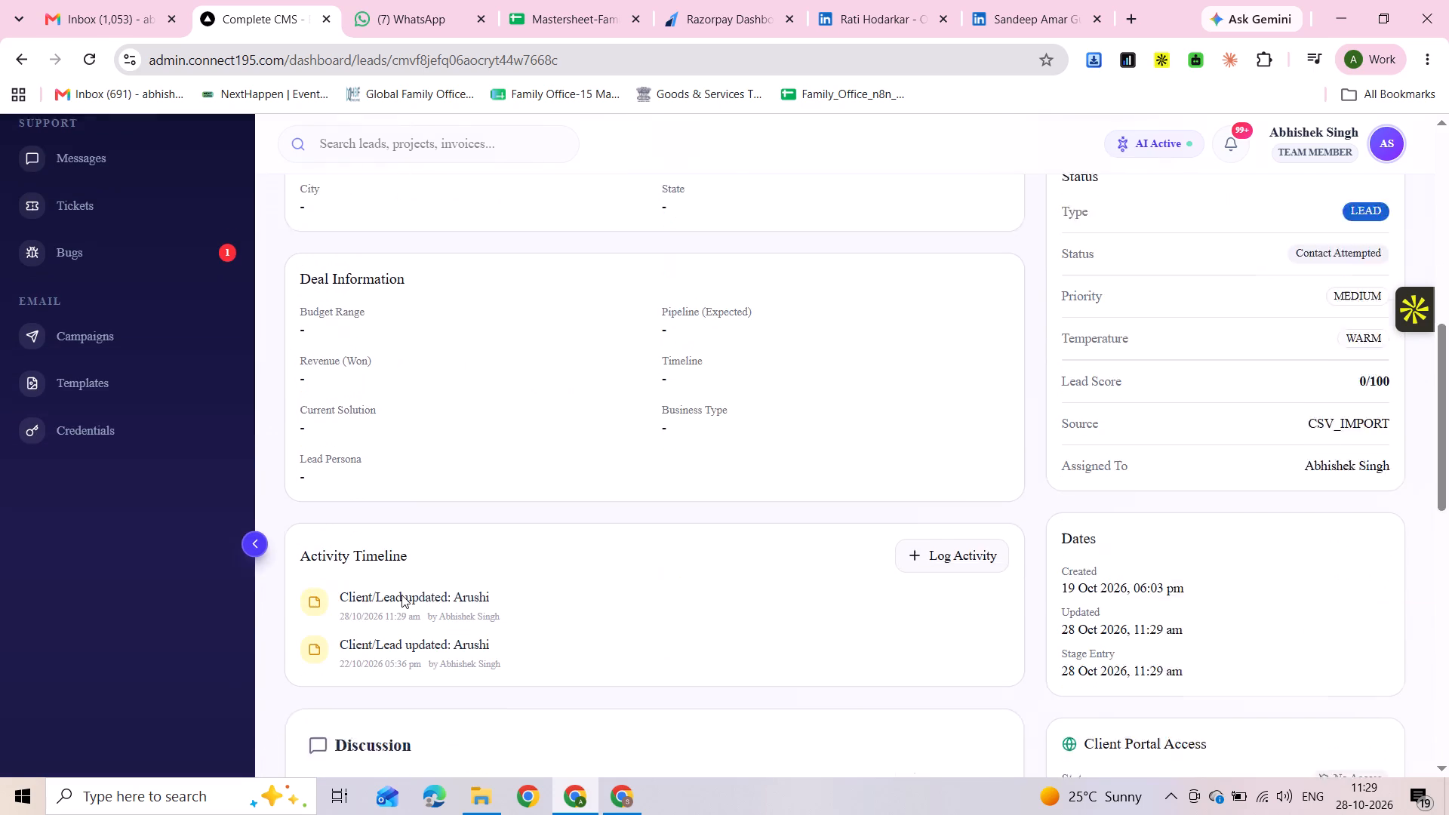
{"action": "scroll", "coordinate": [411, 621], "scroll_direction": "down", "scroll_amount": 2}
{"action": "left_click", "coordinate": [389, 596]}
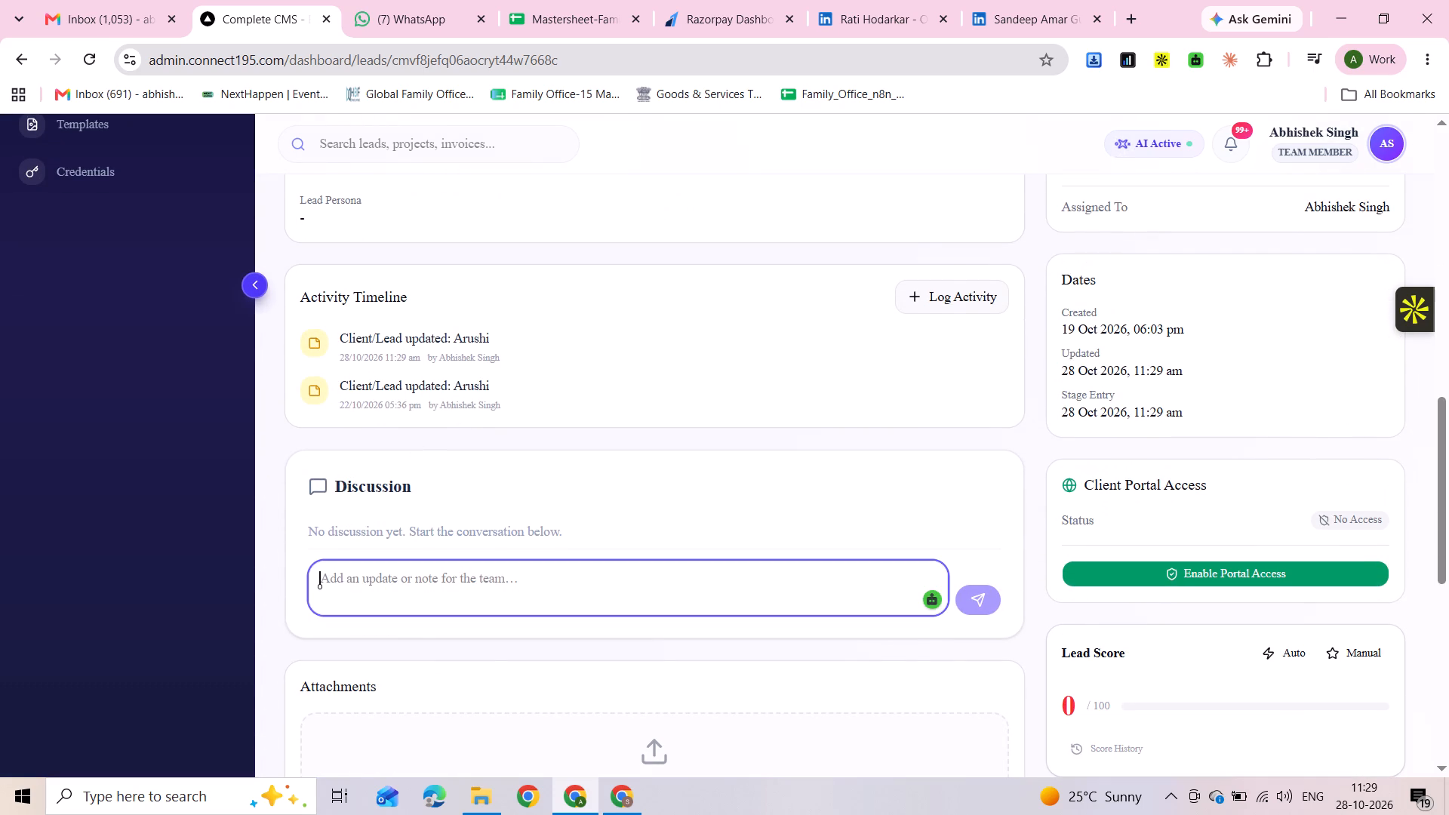
{"action": "type", "text": "He"}
{"action": "key", "text": "space"}
{"action": "key", "text": "BackSpace"}
{"action": "key", "text": "BackSpace"}
{"action": "key", "text": "BackSpace"}
{"action": "key", "text": "BackSpace"}
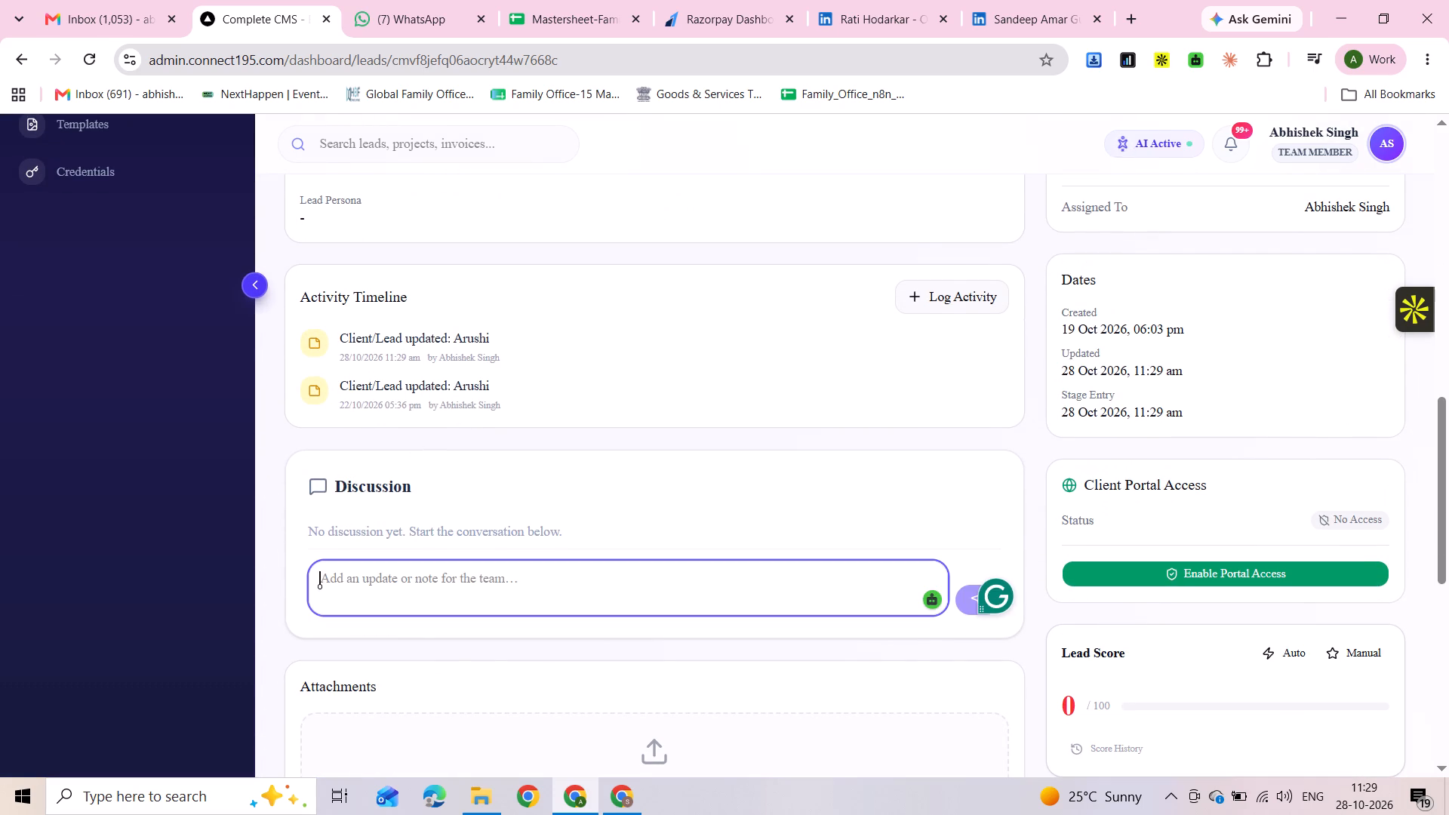
{"action": "type", "text": "She has to check wit"}
{"action": "type", "text": "h his manager and intrested to"}
{"action": "key", "text": "space"}
{"action": "type", "text": "go with the standard"}
{"action": "key", "text": "space"}
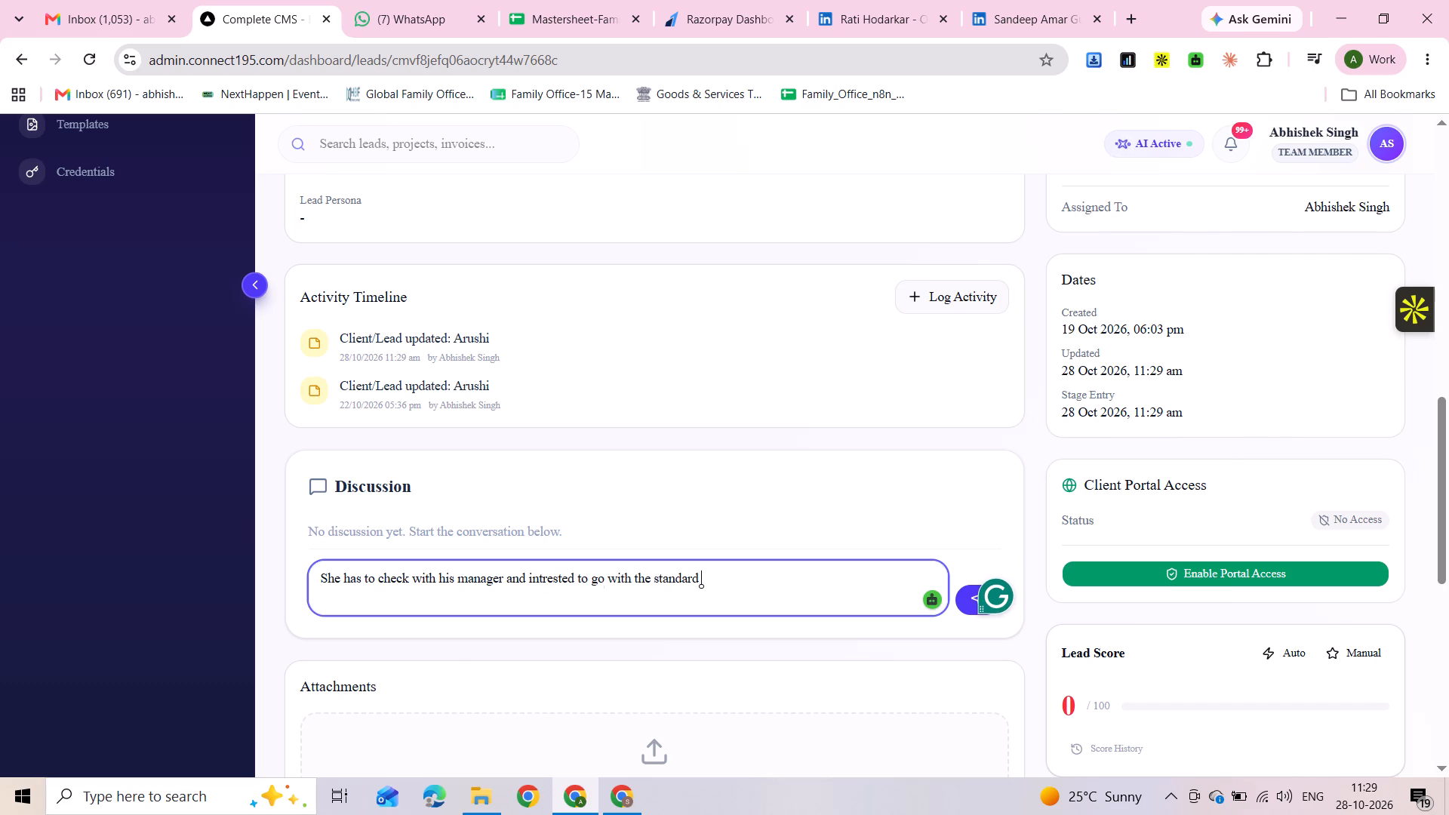
{"action": "type", "text": "Pass."}
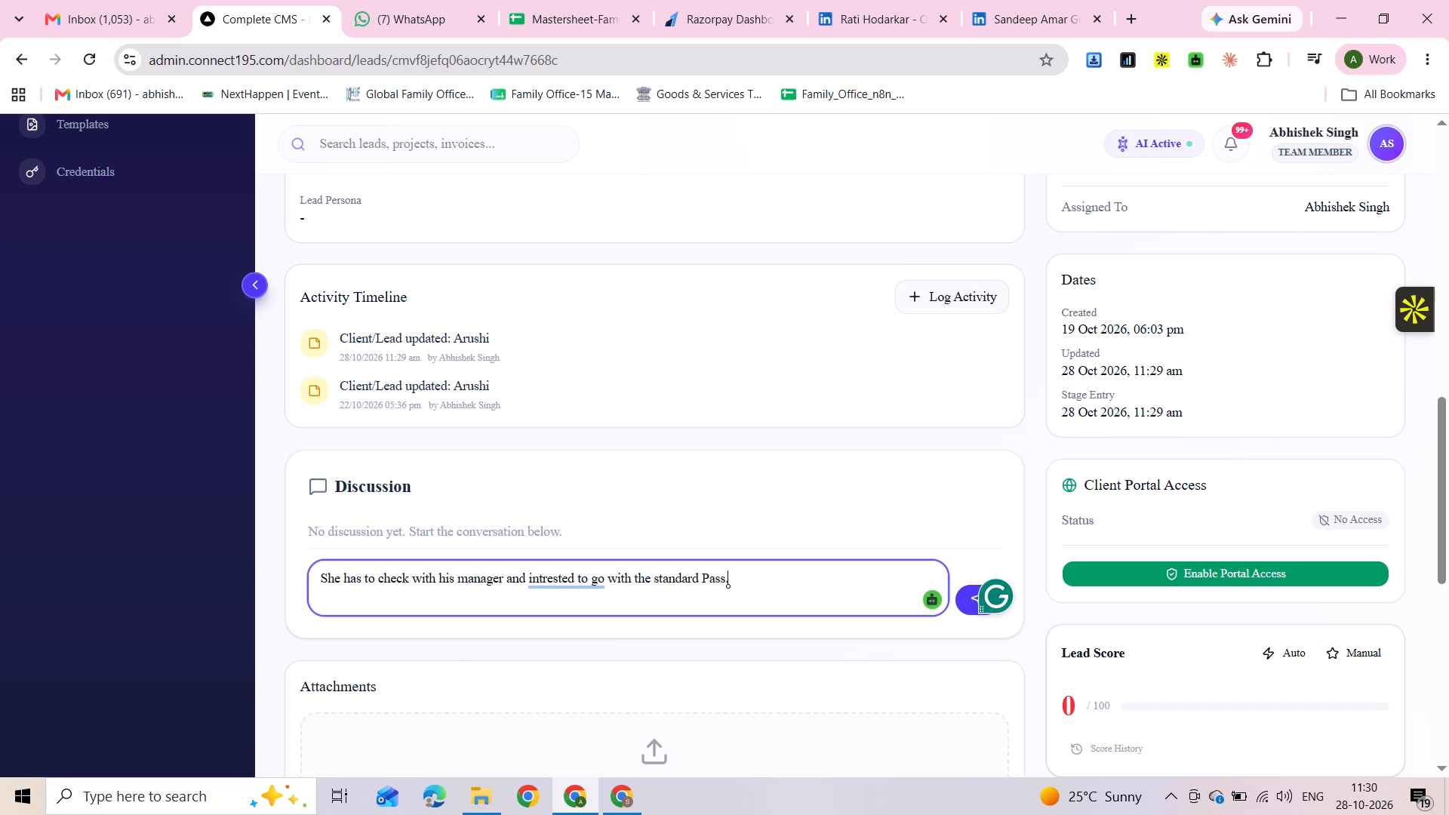
Add a second line to the note, "Call her to get her confirmation for the Payment", and post it.
{"action": "key", "text": "shift+Return"}
{"action": "type", "text": "Call"}
{"action": "key", "text": "space"}
{"action": "key", "text": "BackSpace"}
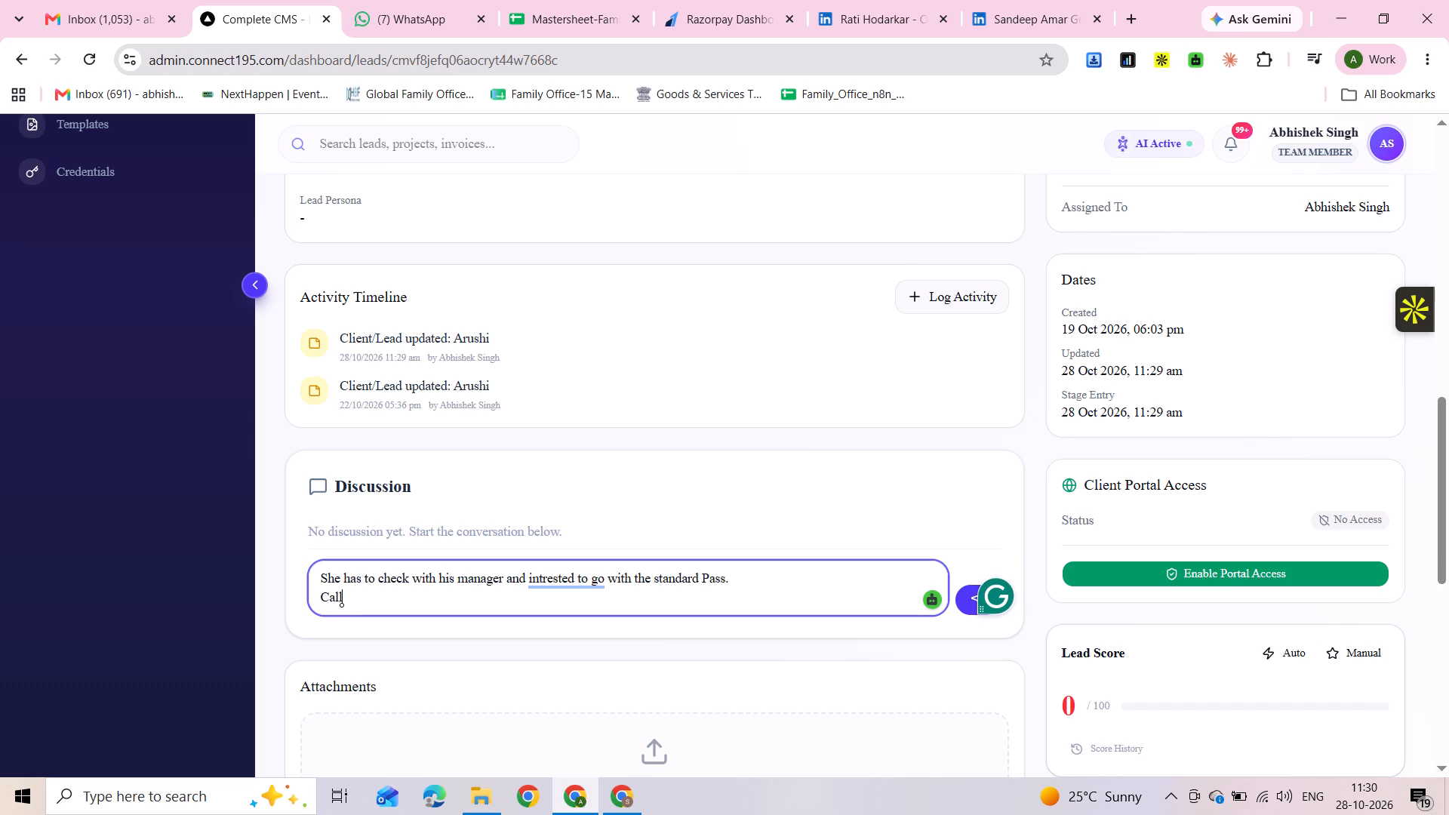
{"action": "key", "text": "h"}
{"action": "key", "text": "BackSpace"}
{"action": "key", "text": "space"}
{"action": "type", "text": "her to get h"}
{"action": "type", "text": "er confirmation"}
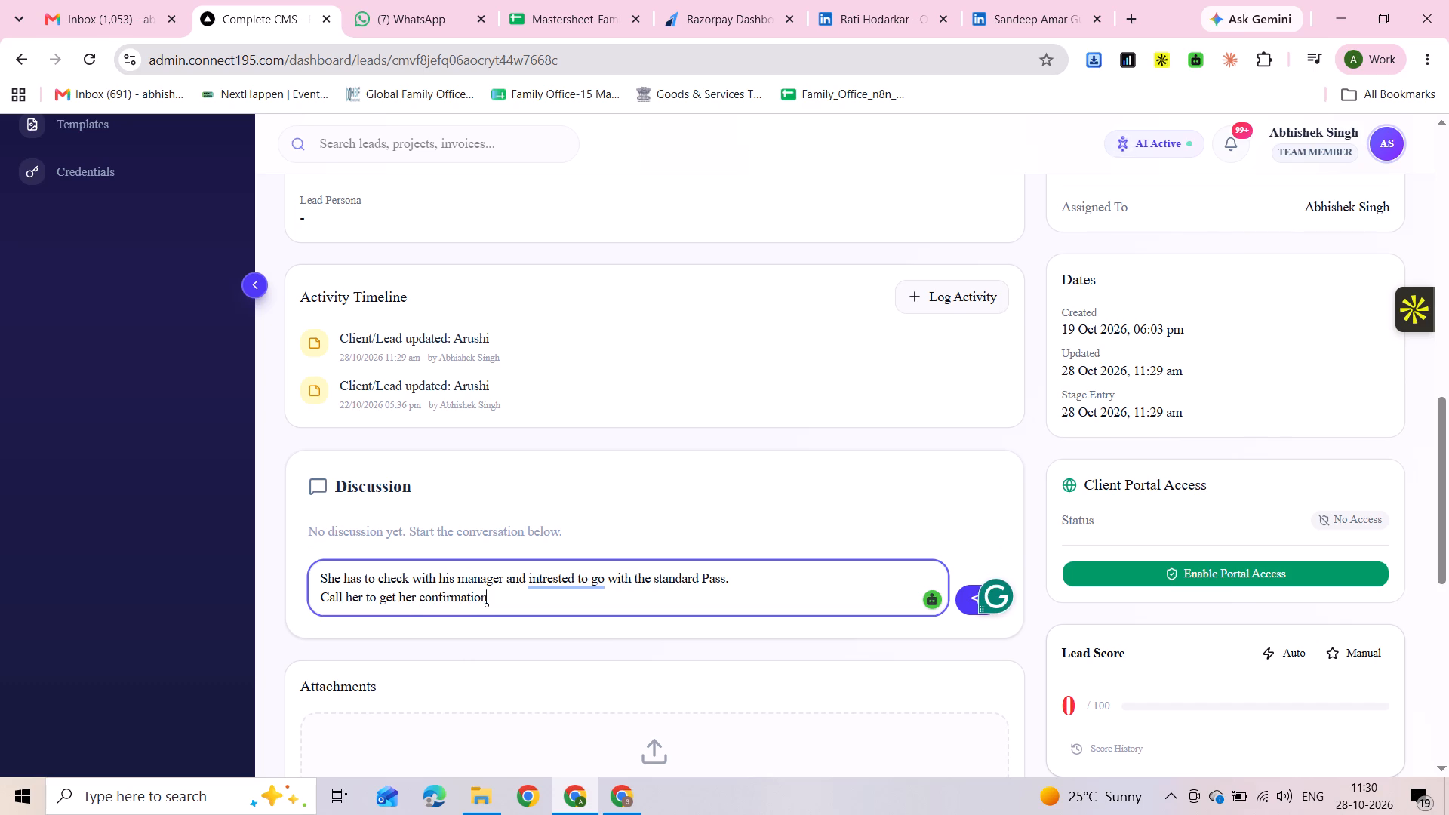
{"action": "key", "text": "space"}
{"action": "type", "text": "for the p"}
{"action": "key", "text": "BackSpace"}
{"action": "type", "text": "Pa"}
{"action": "type", "text": "yment"}
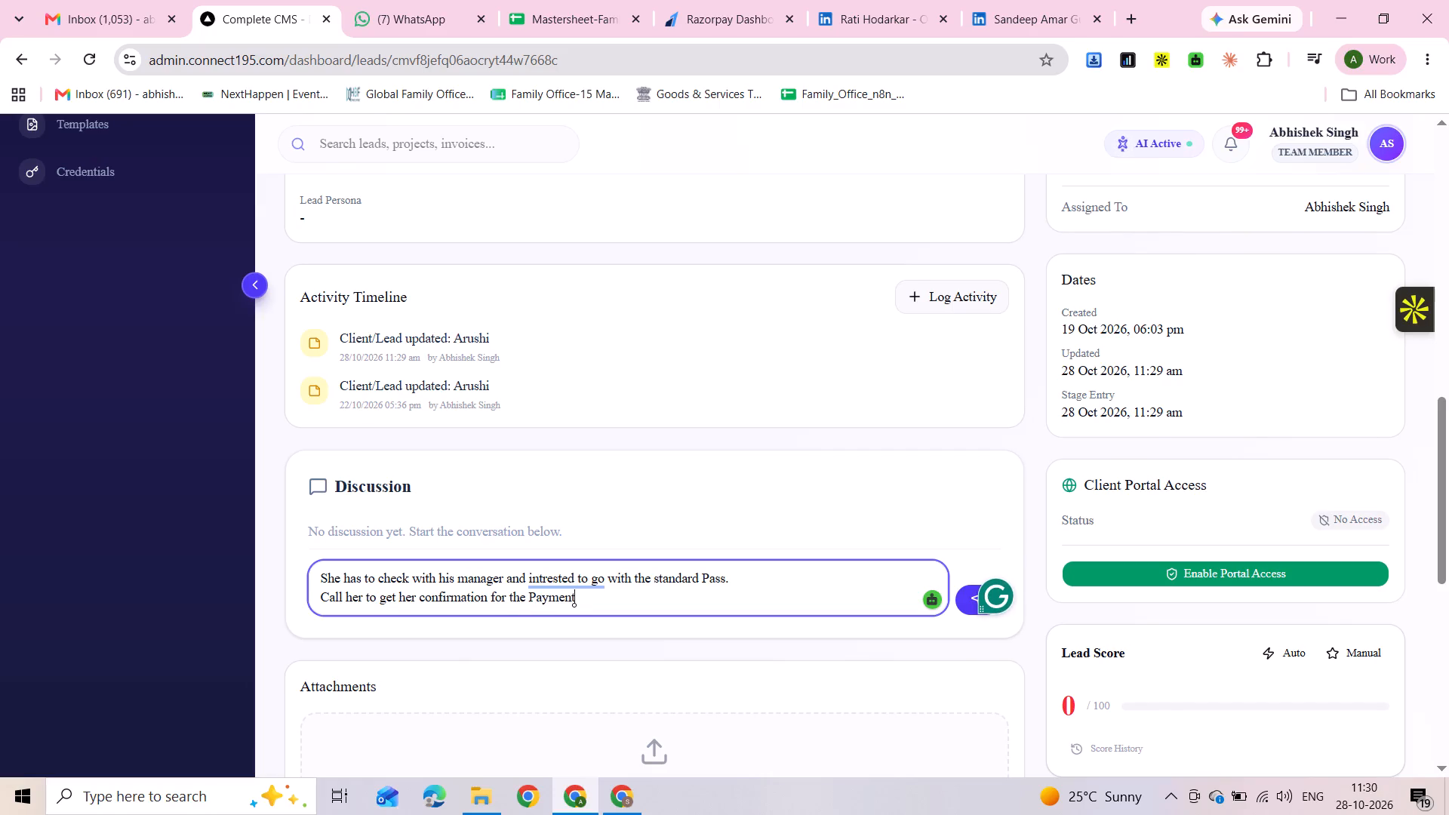
{"action": "left_click", "coordinate": [966, 591]}
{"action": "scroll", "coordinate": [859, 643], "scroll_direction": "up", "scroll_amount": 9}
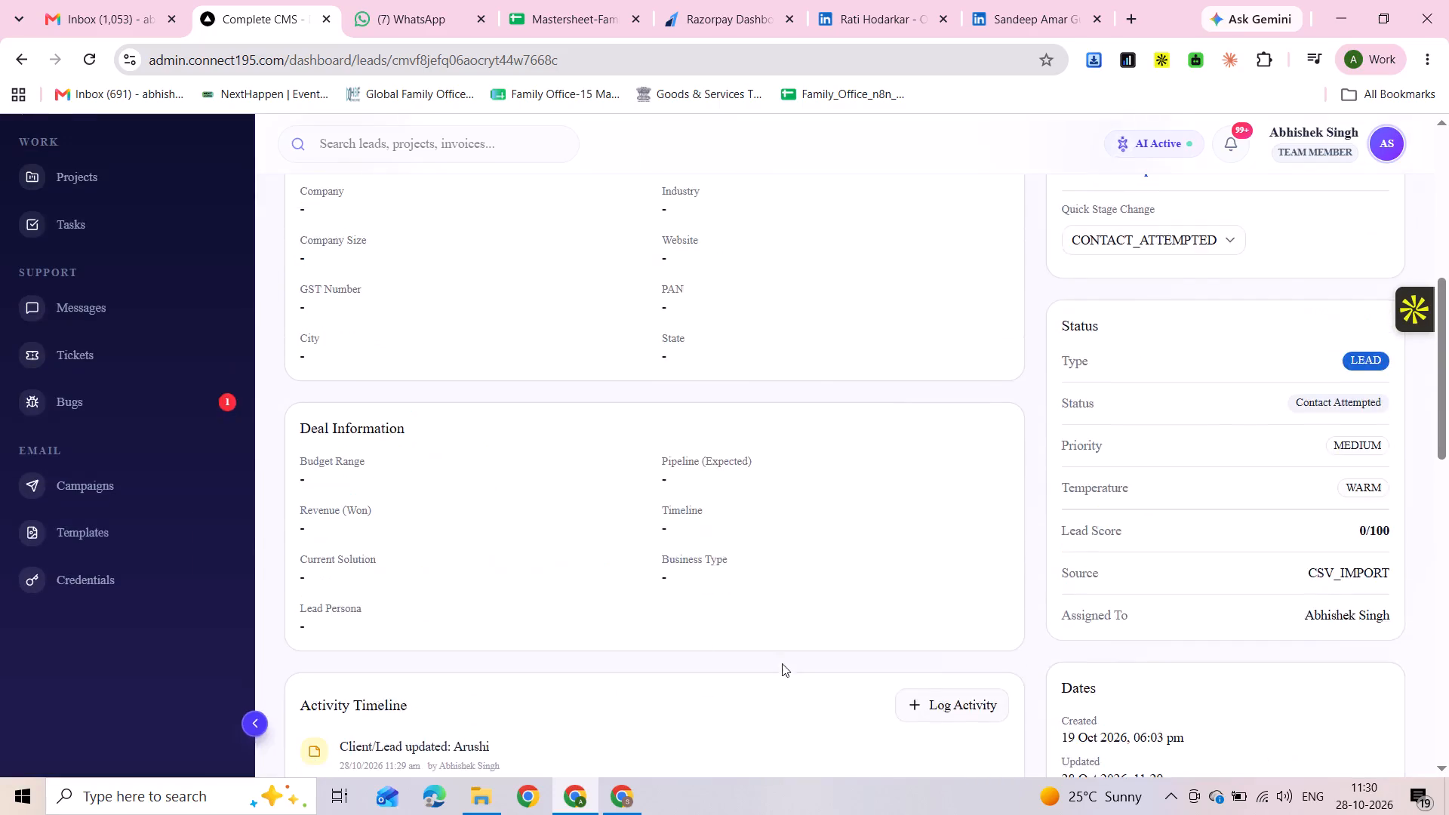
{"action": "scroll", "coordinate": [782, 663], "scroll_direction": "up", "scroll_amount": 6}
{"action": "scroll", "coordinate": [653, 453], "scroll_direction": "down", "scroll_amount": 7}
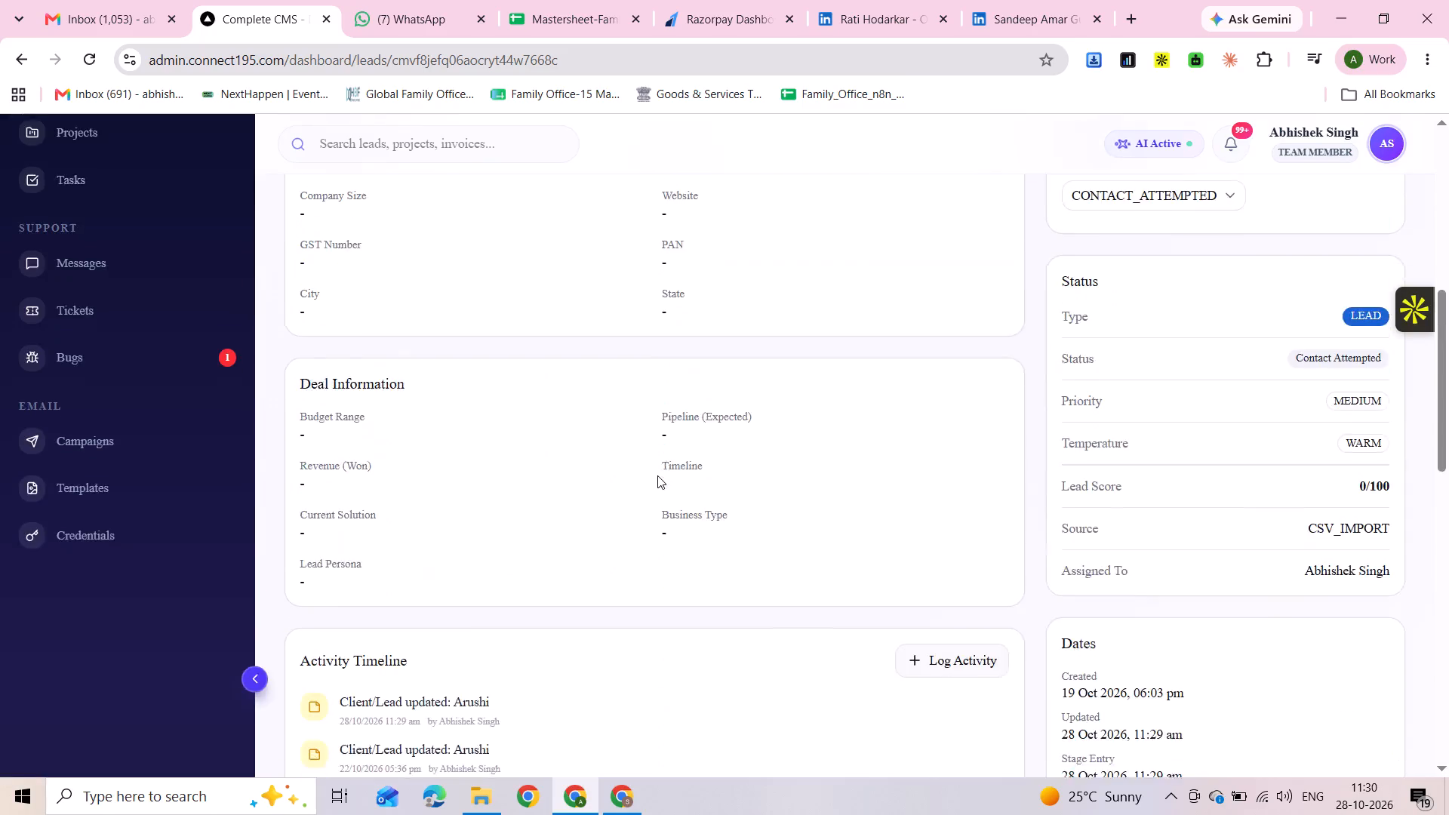
Return to the campaign's list of new leads and open the lead Anandraj.
{"action": "scroll", "coordinate": [657, 475], "scroll_direction": "up", "scroll_amount": 9}
{"action": "left_click", "coordinate": [322, 227]}
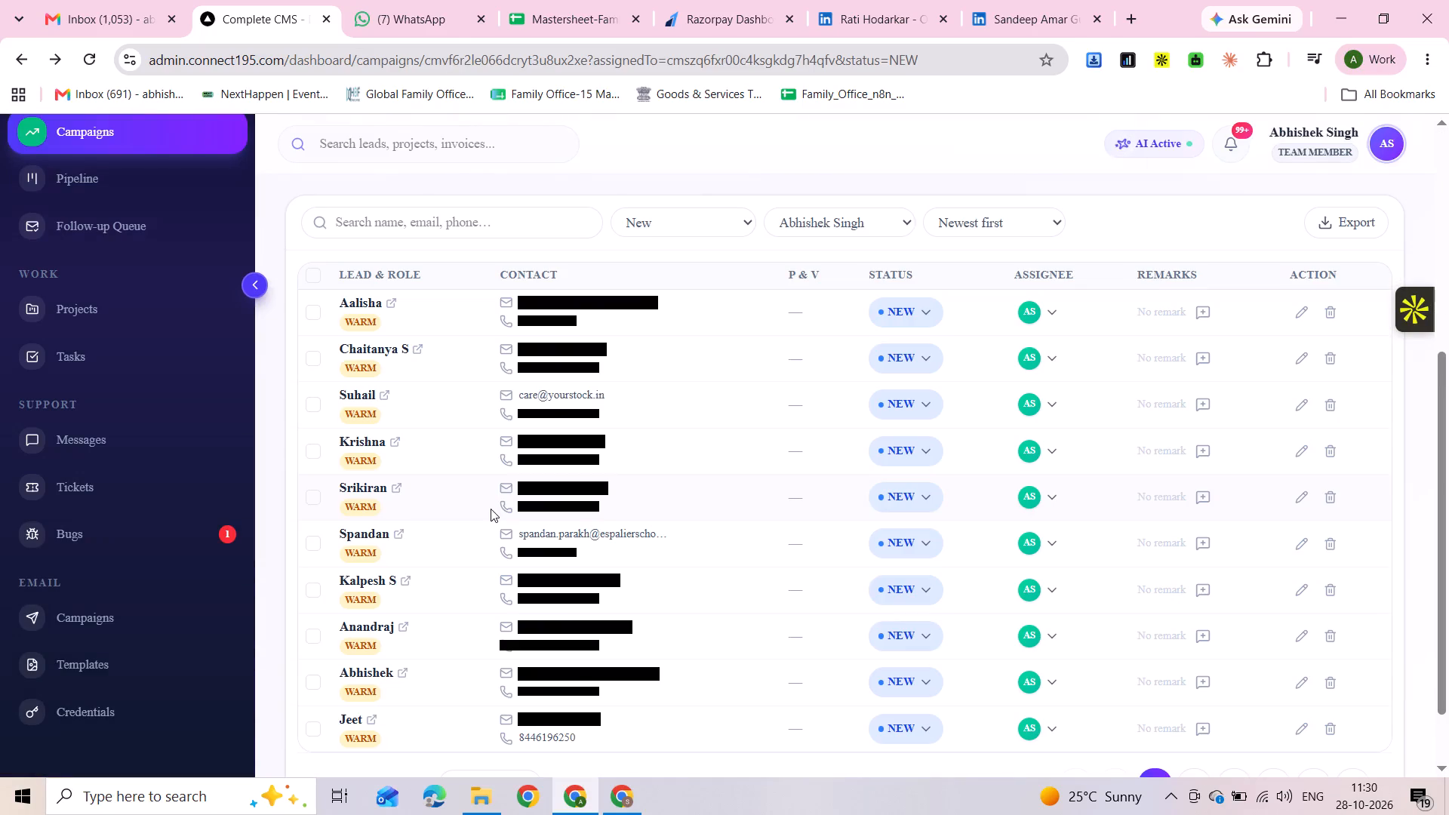
{"action": "left_click", "coordinate": [365, 627]}
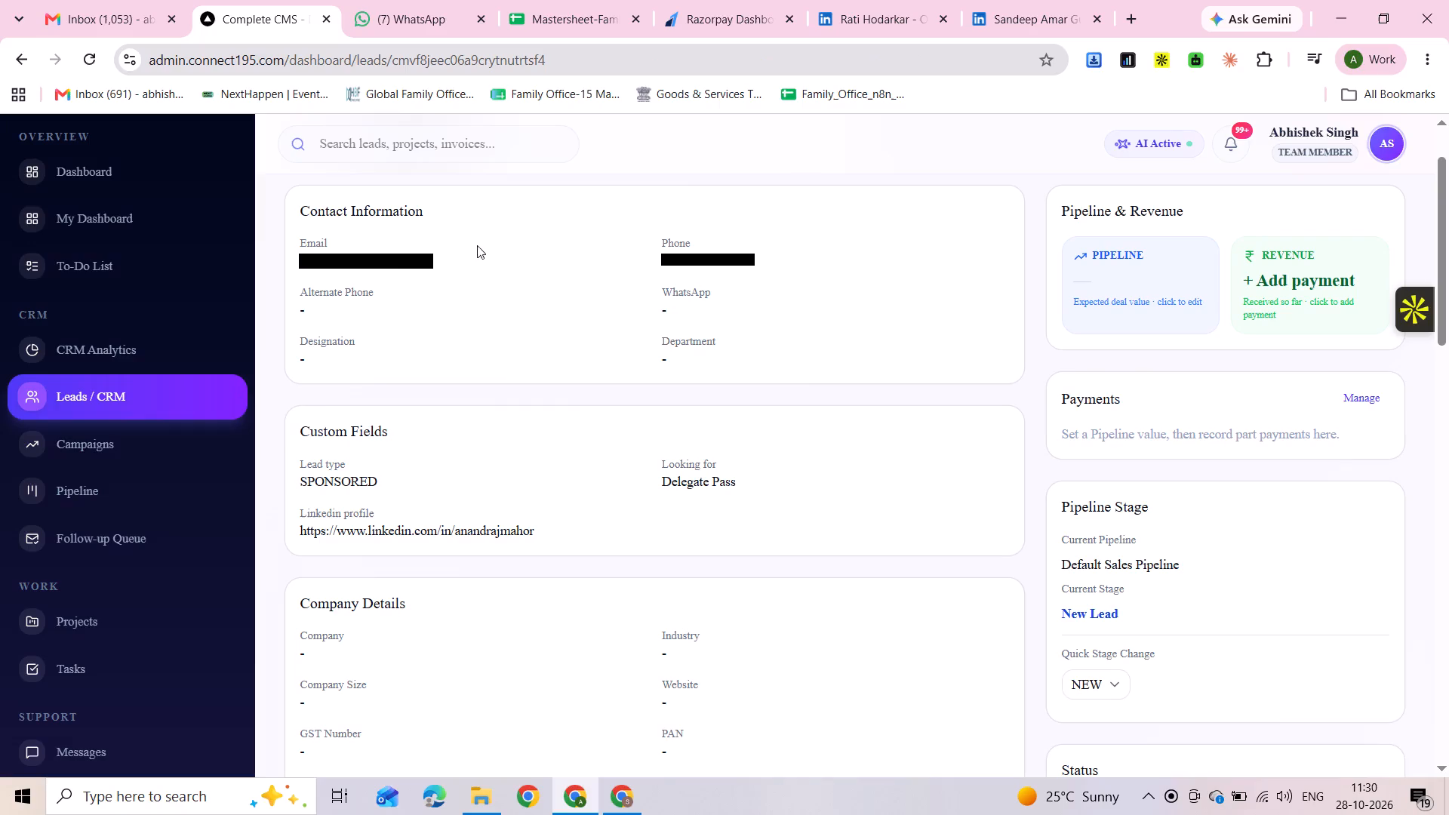
Select the full email address in the contact information of the lead Anandraj.
{"action": "left_click_drag", "start_coordinate": [463, 263], "coordinate": [288, 248]}
{"action": "left_click", "coordinate": [513, 297]}
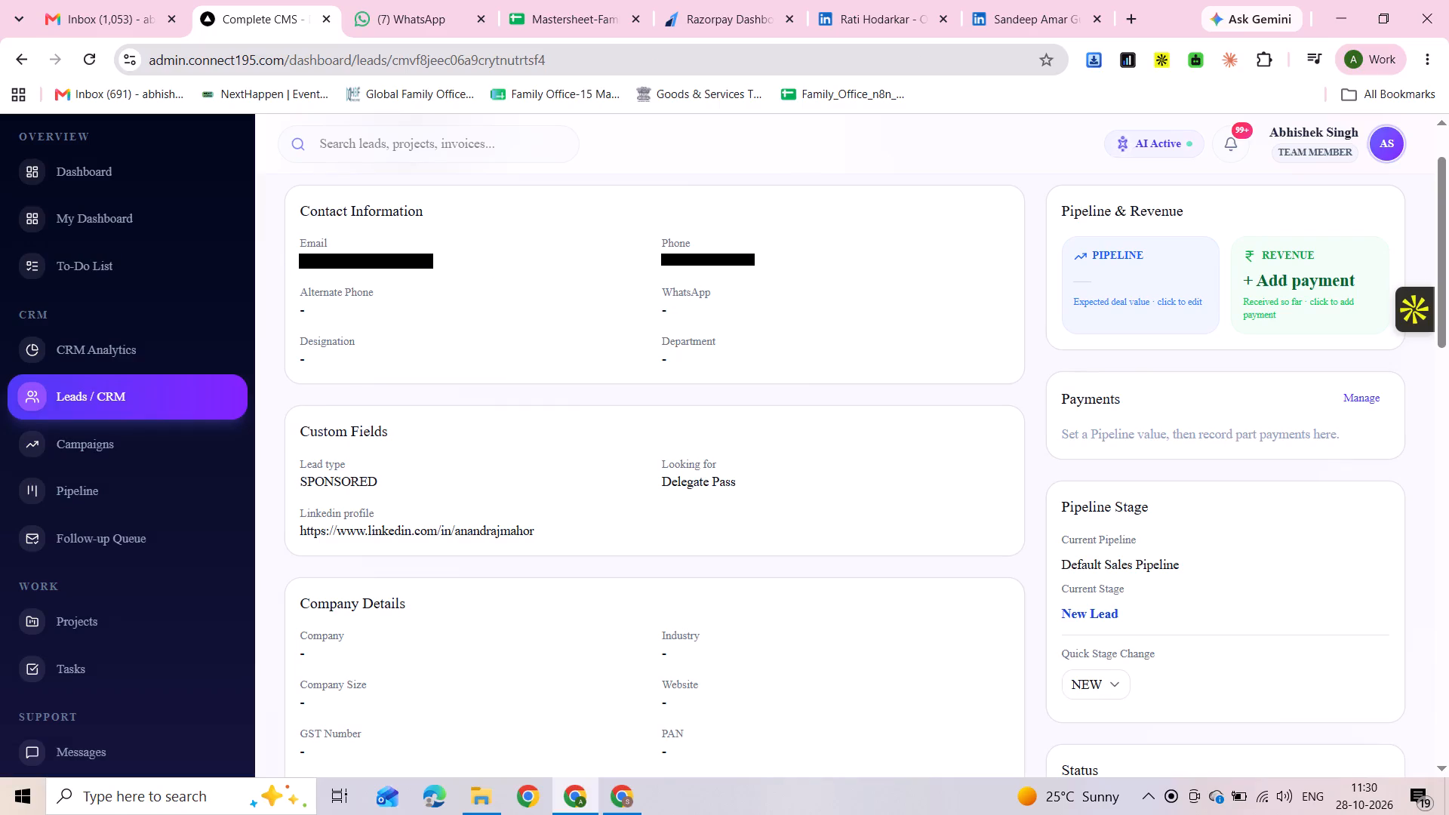
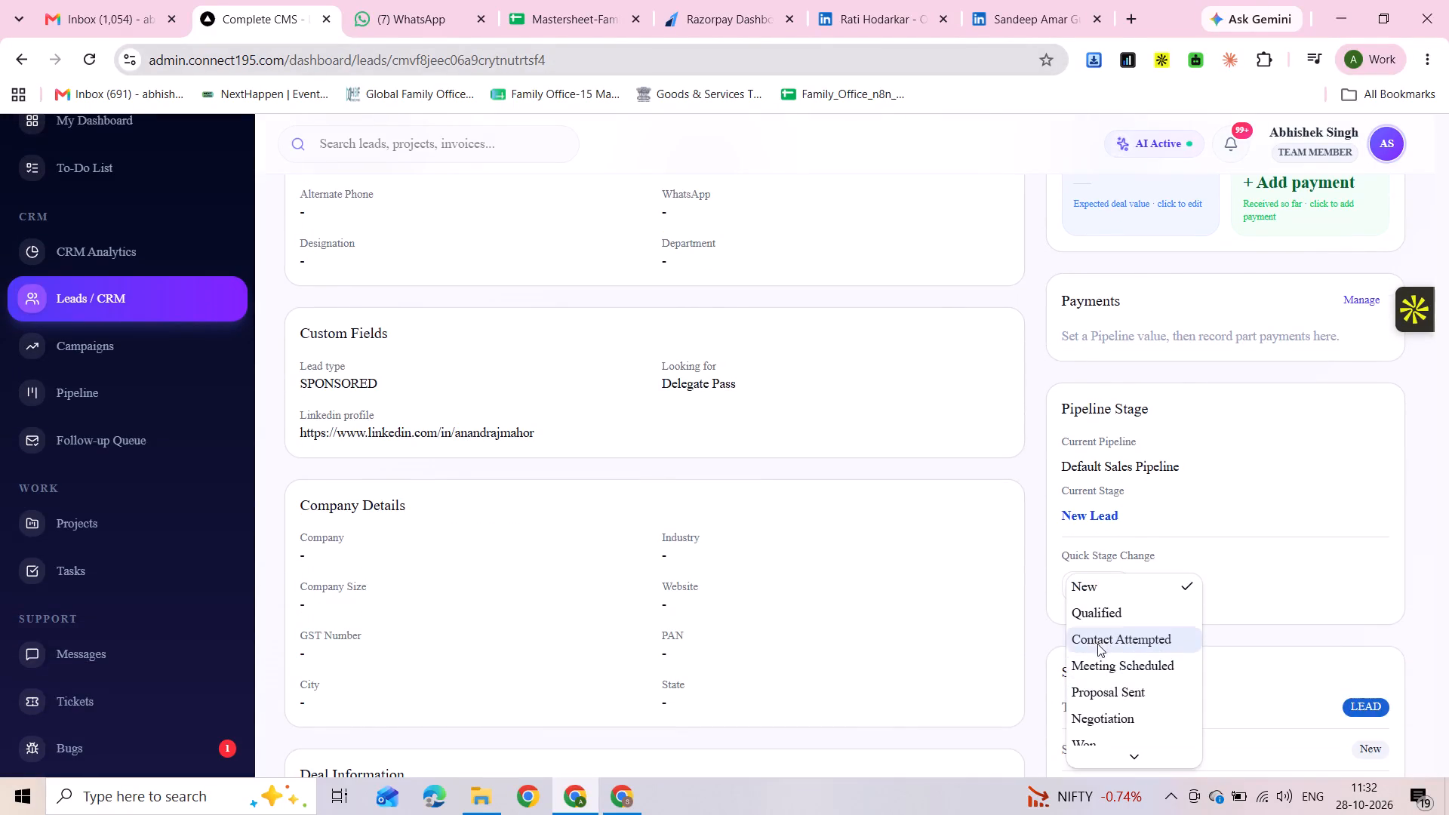
Change the pipeline stage of the lead Anandraj to Contact Attempted.
{"action": "left_click", "coordinate": [1097, 641]}
{"action": "scroll", "coordinate": [1041, 624], "scroll_direction": "down", "scroll_amount": 5}
{"action": "scroll", "coordinate": [437, 479], "scroll_direction": "down", "scroll_amount": 3}
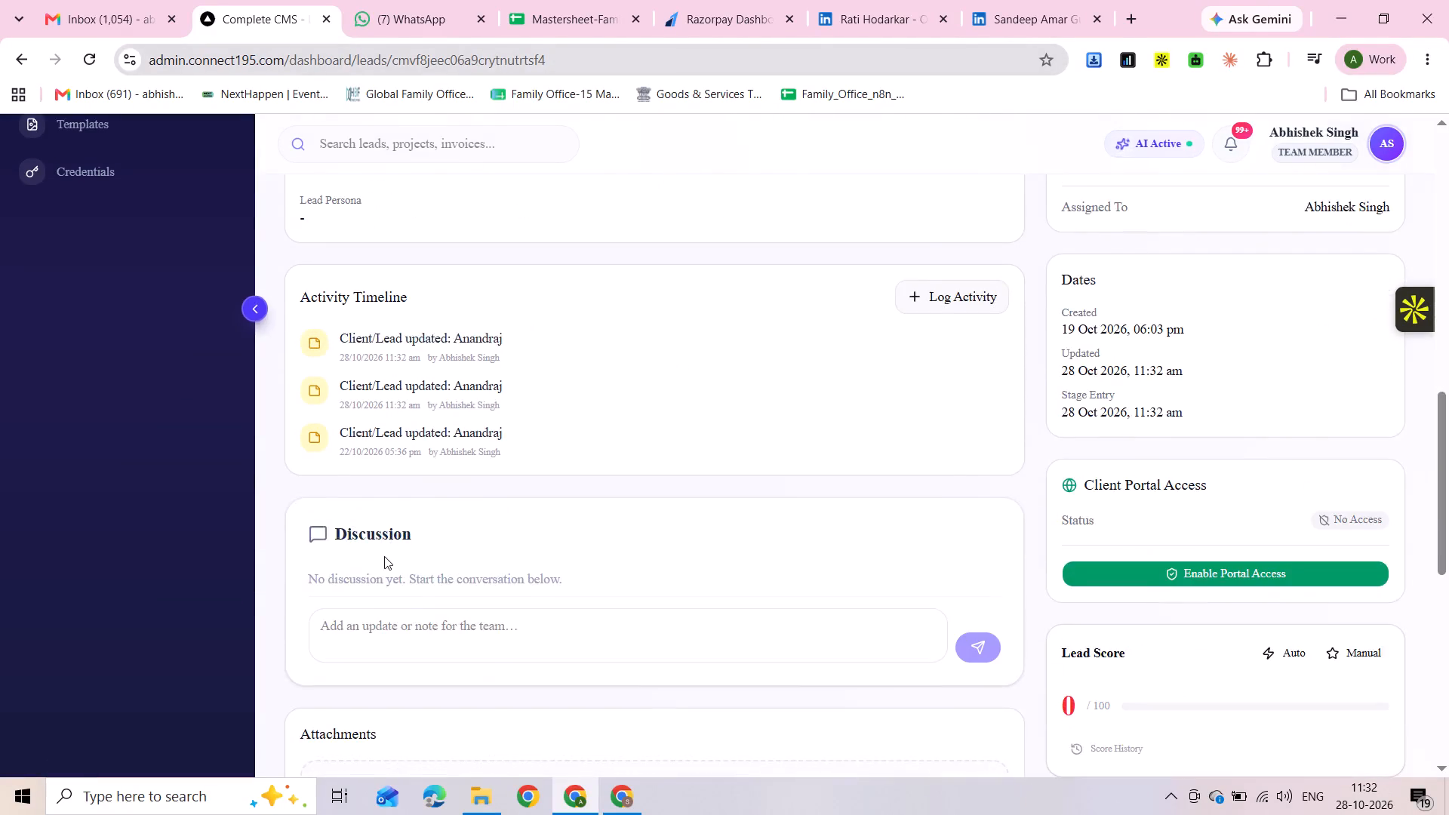
Post a discussion note on the lead Anandraj: "Invitation note send on whats app call him tomarrow to get his confirmation".
{"action": "left_click", "coordinate": [413, 632]}
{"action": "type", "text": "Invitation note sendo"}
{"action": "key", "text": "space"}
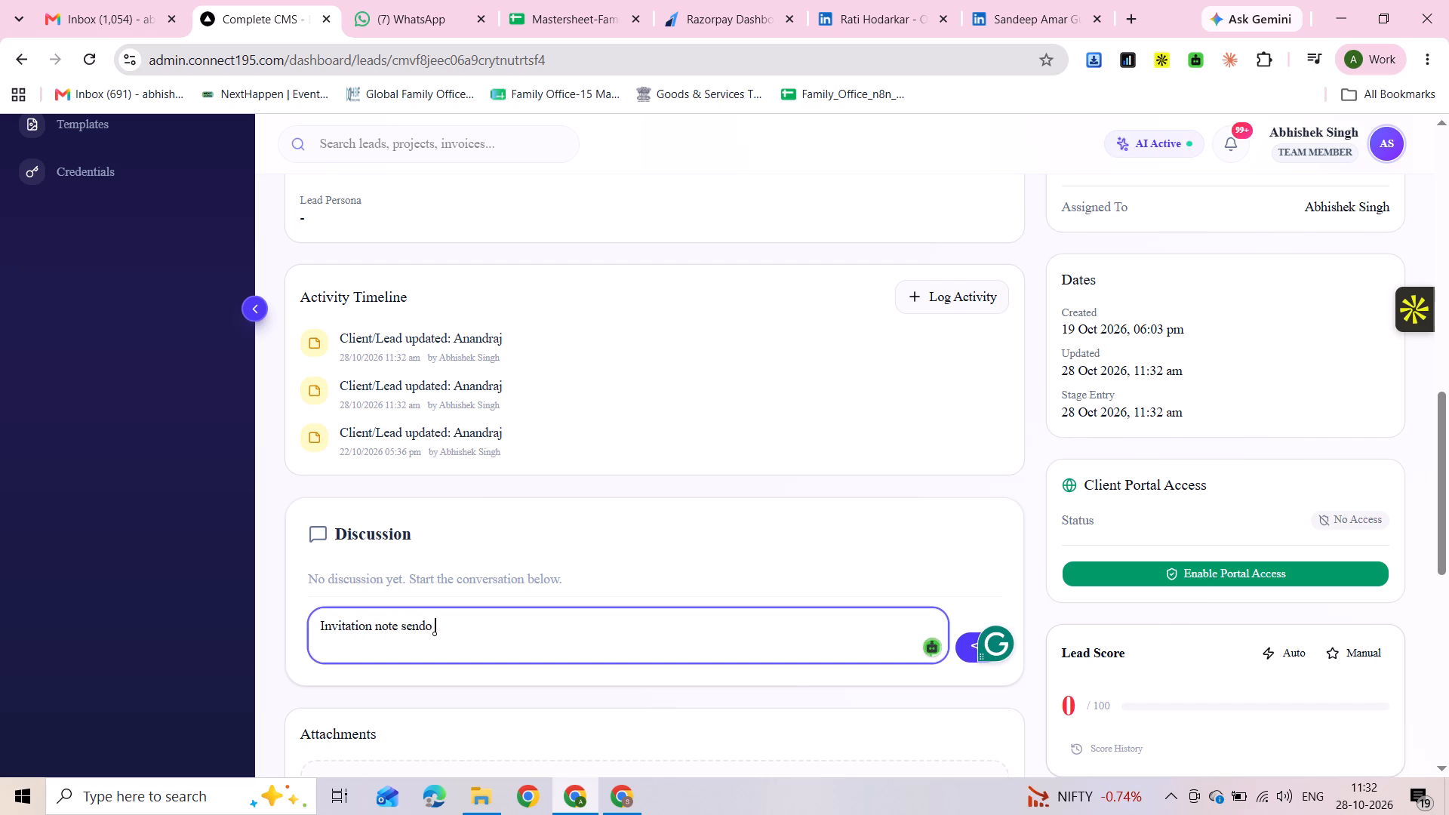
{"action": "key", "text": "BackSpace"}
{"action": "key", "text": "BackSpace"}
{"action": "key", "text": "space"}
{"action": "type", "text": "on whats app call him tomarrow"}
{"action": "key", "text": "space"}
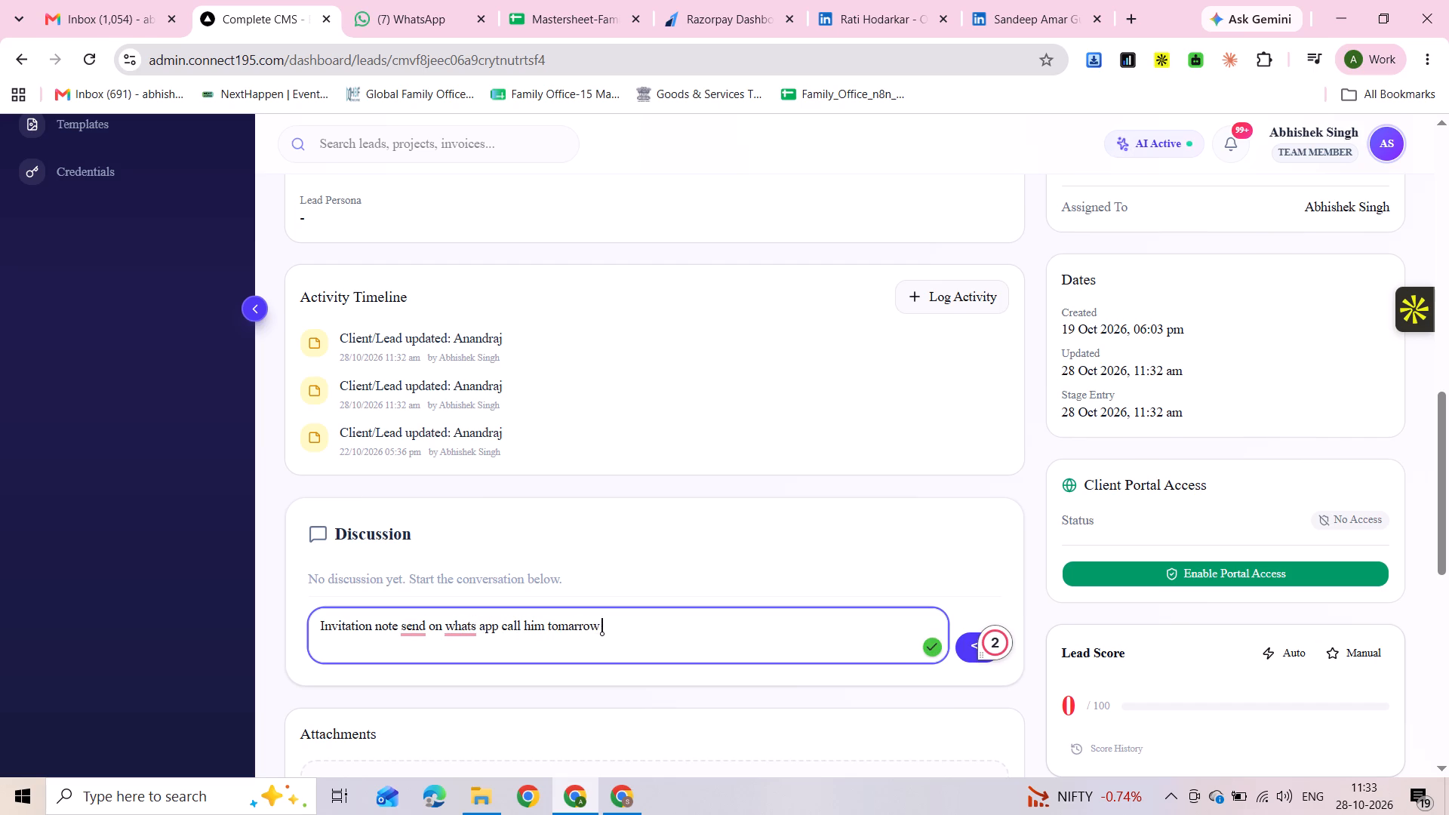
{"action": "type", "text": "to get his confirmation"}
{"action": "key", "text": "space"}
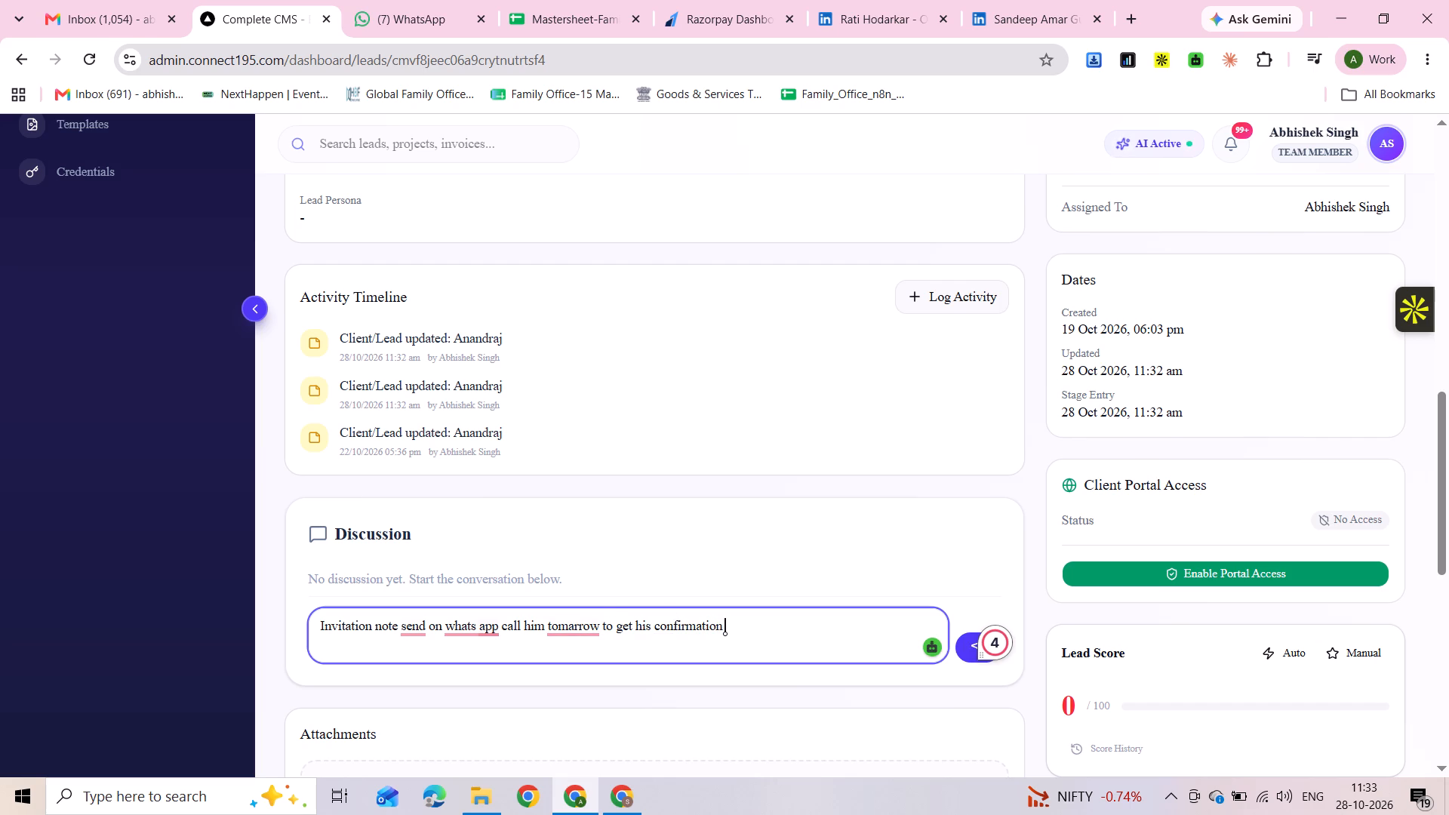
{"action": "left_click", "coordinate": [974, 639]}
{"action": "scroll", "coordinate": [897, 649], "scroll_direction": "up", "scroll_amount": 1}
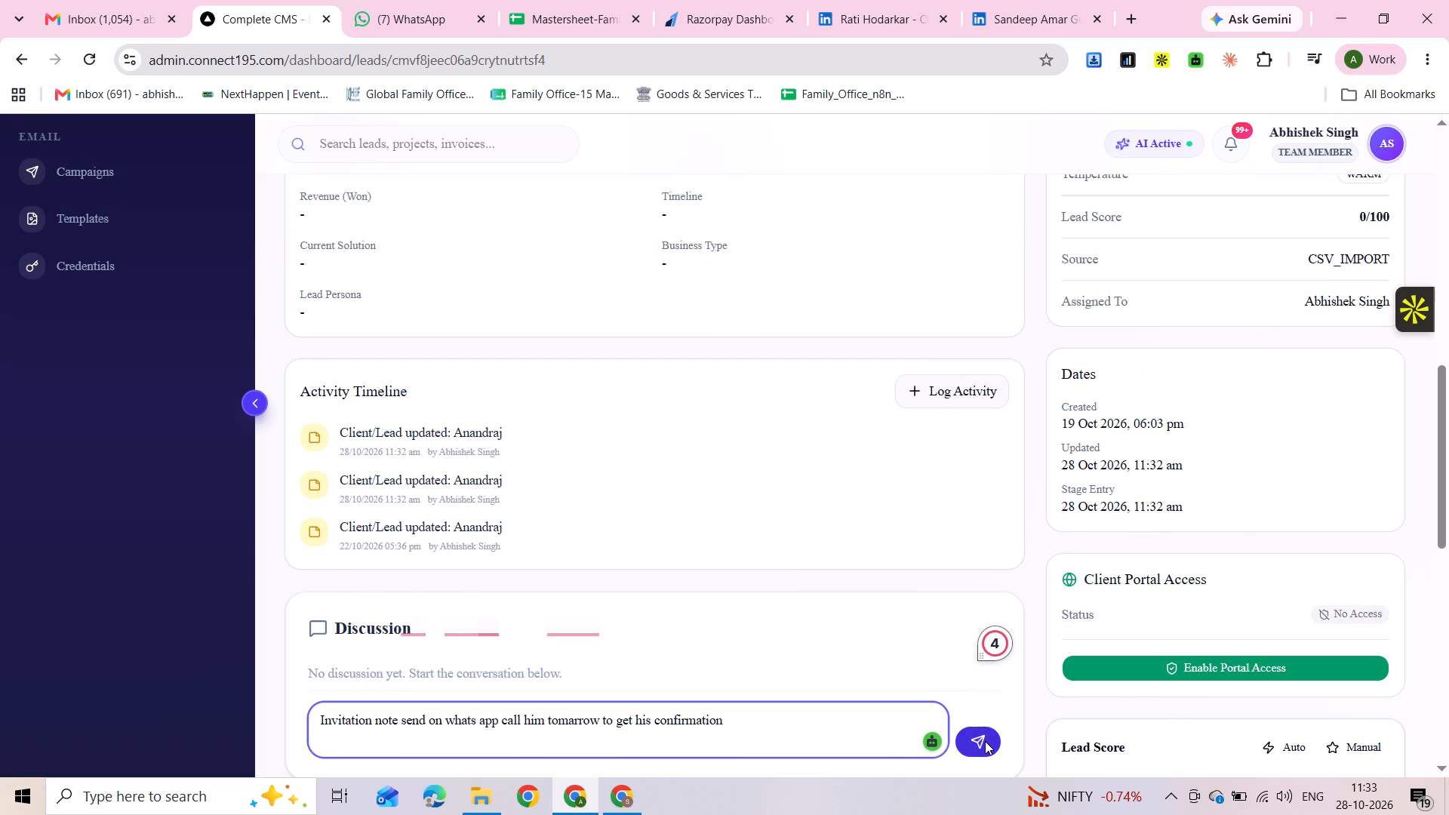
{"action": "left_click", "coordinate": [985, 741]}
Select the phone number, without its leading prefix, in Anandraj's contact information.
{"action": "scroll", "coordinate": [799, 625], "scroll_direction": "up", "scroll_amount": 9}
{"action": "scroll", "coordinate": [599, 518], "scroll_direction": "up", "scroll_amount": 4}
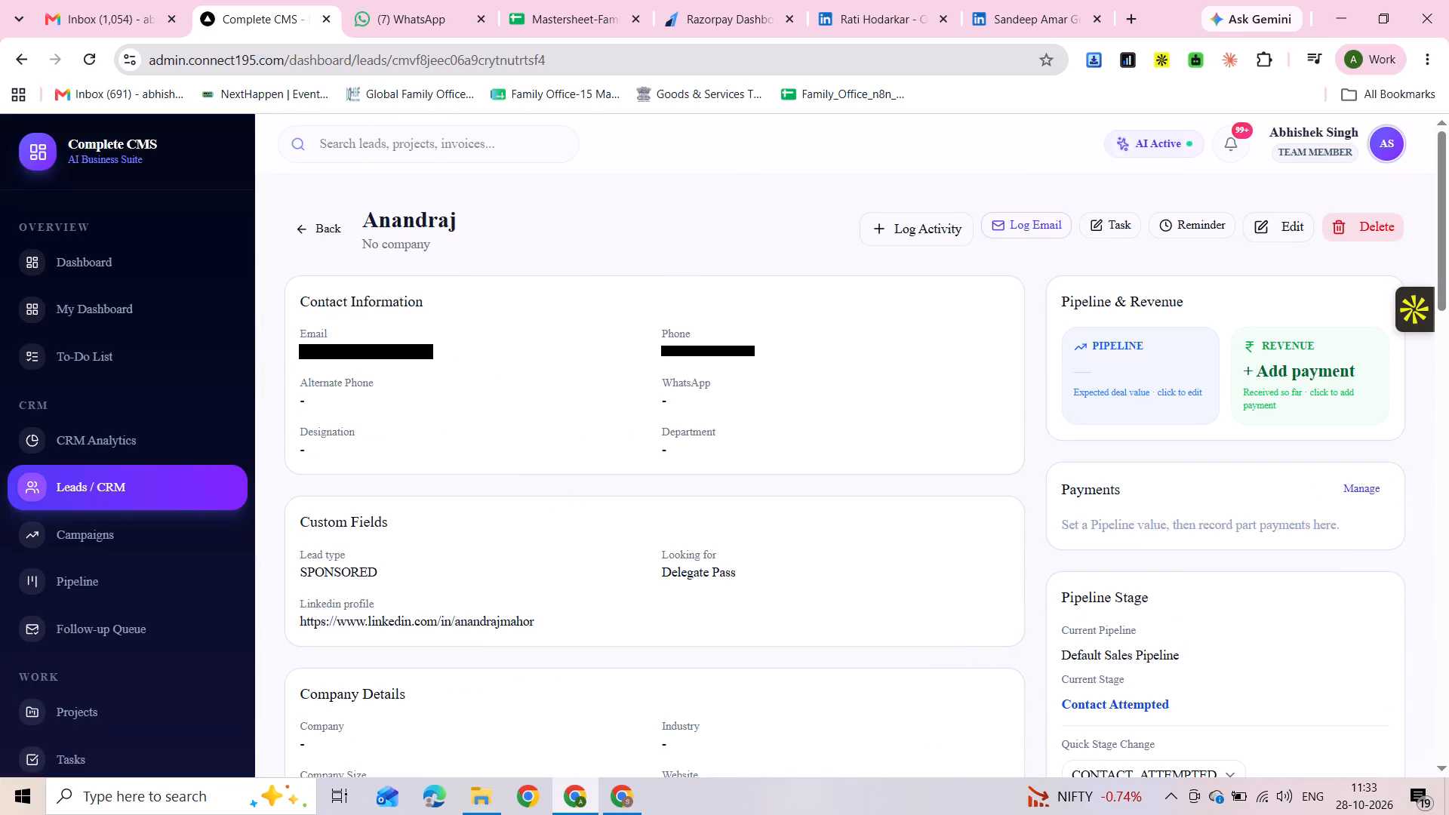
{"action": "left_click", "coordinate": [769, 348]}
{"action": "left_click_drag", "start_coordinate": [764, 348], "coordinate": [754, 349]}
{"action": "left_click_drag", "start_coordinate": [737, 349], "coordinate": [690, 357]}
{"action": "left_click", "coordinate": [790, 340]}
{"action": "left_click_drag", "start_coordinate": [756, 349], "coordinate": [688, 349]}
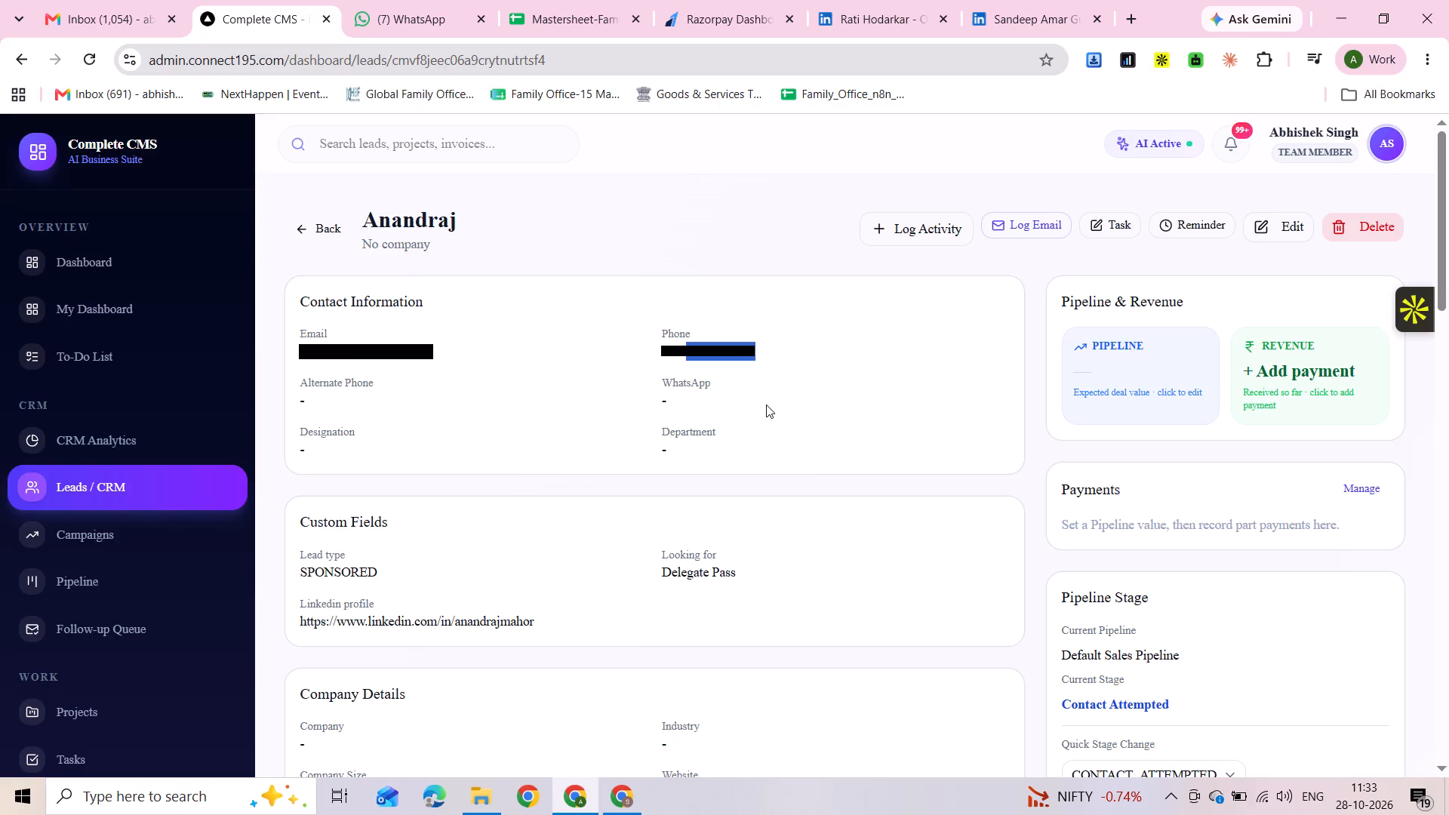
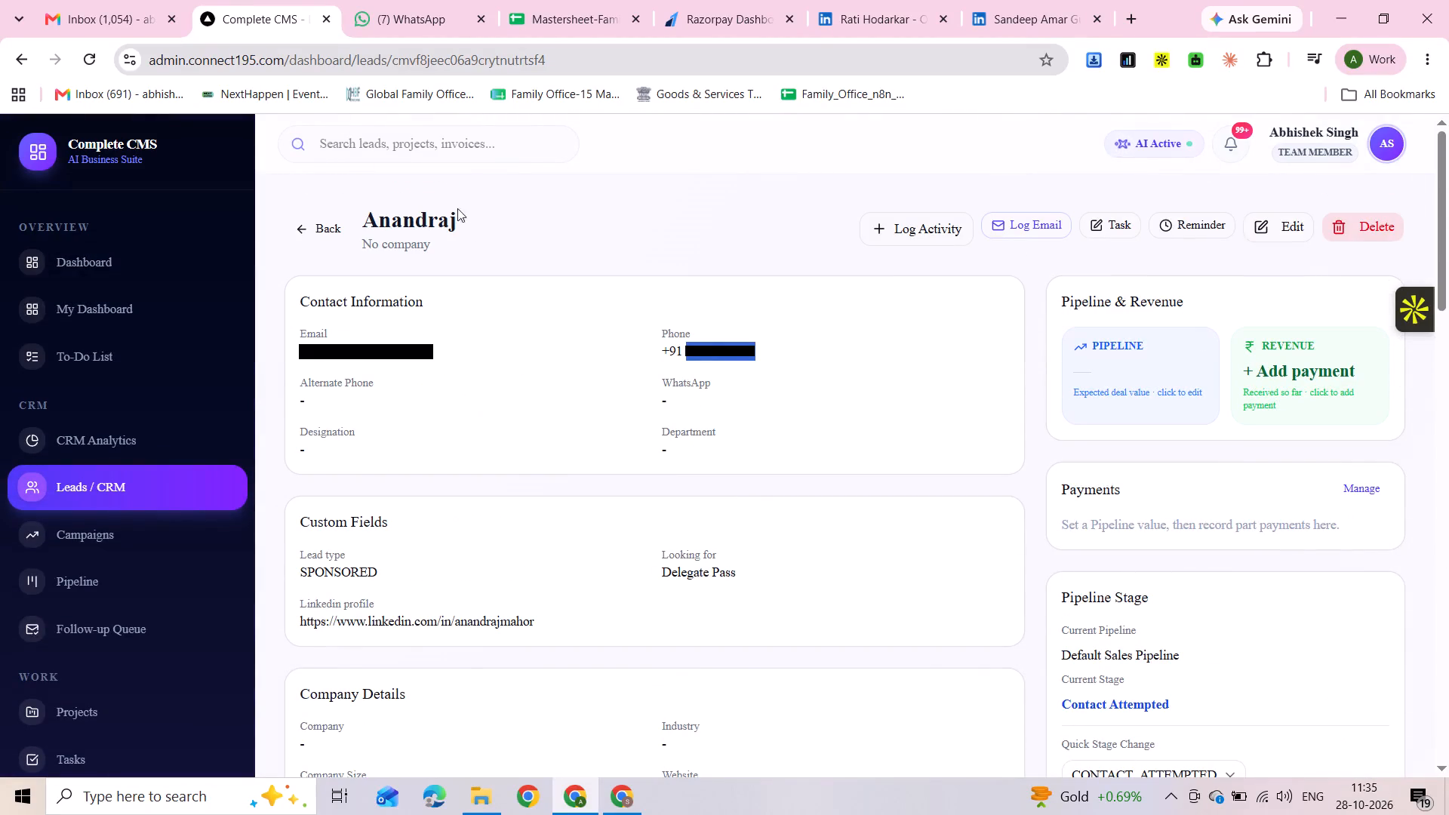
Leave the lead Anandraj's record and return to the campaign's lead list filtered to status New.
{"action": "left_click", "coordinate": [303, 220]}
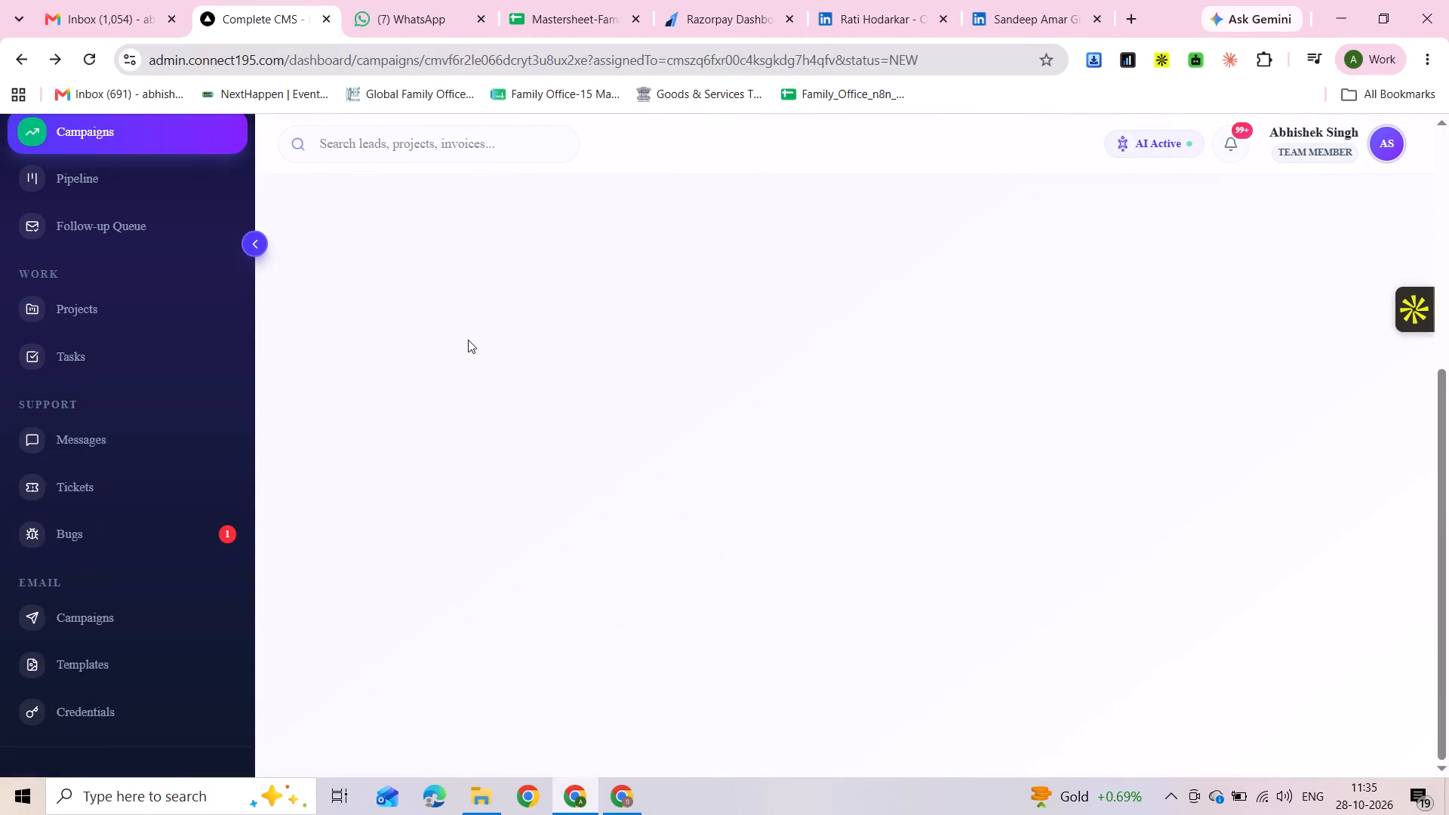
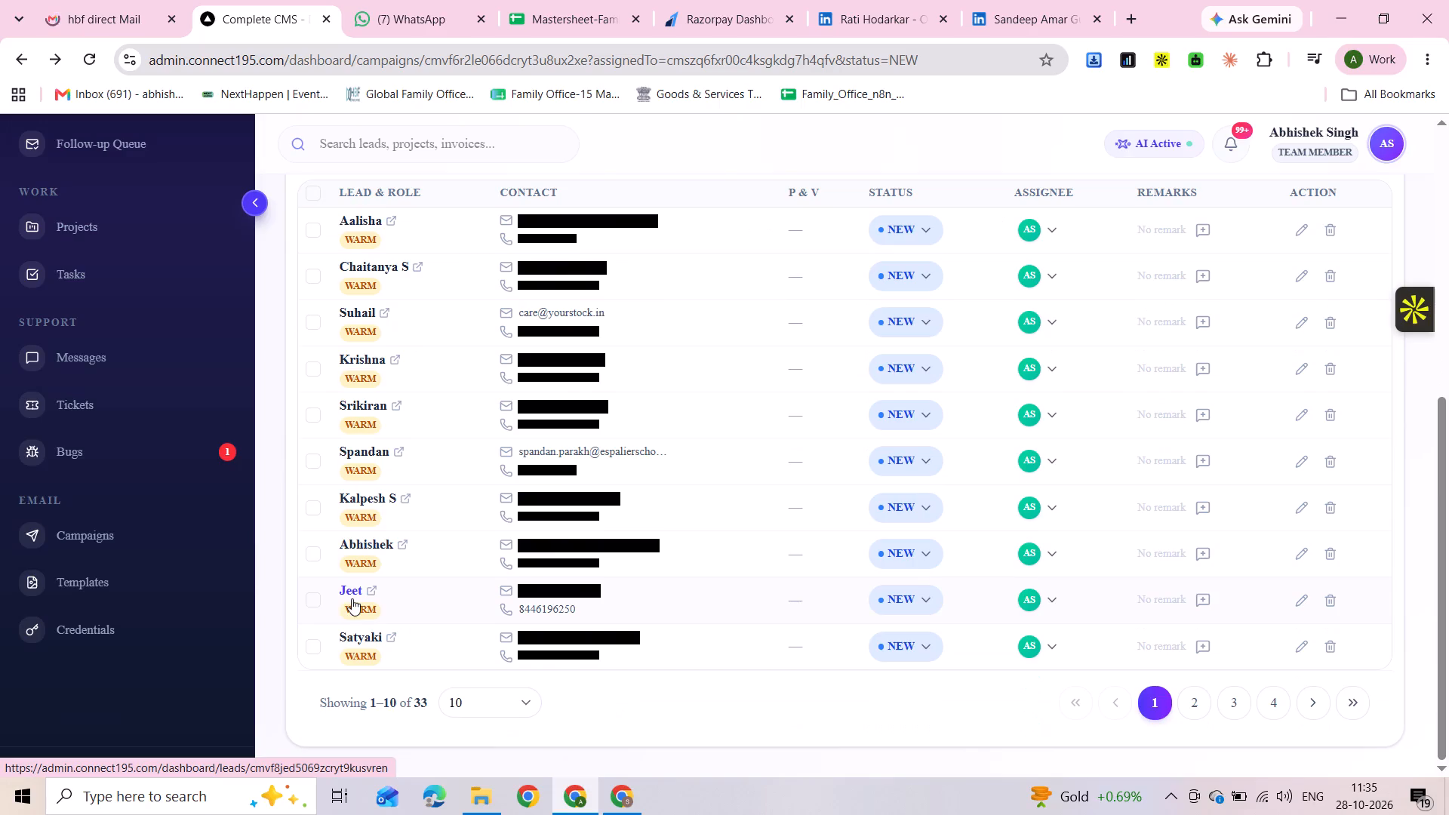
Open the lead Jeet from the campaign's new leads and copy the email address from the contact information.
{"action": "left_click", "coordinate": [347, 594]}
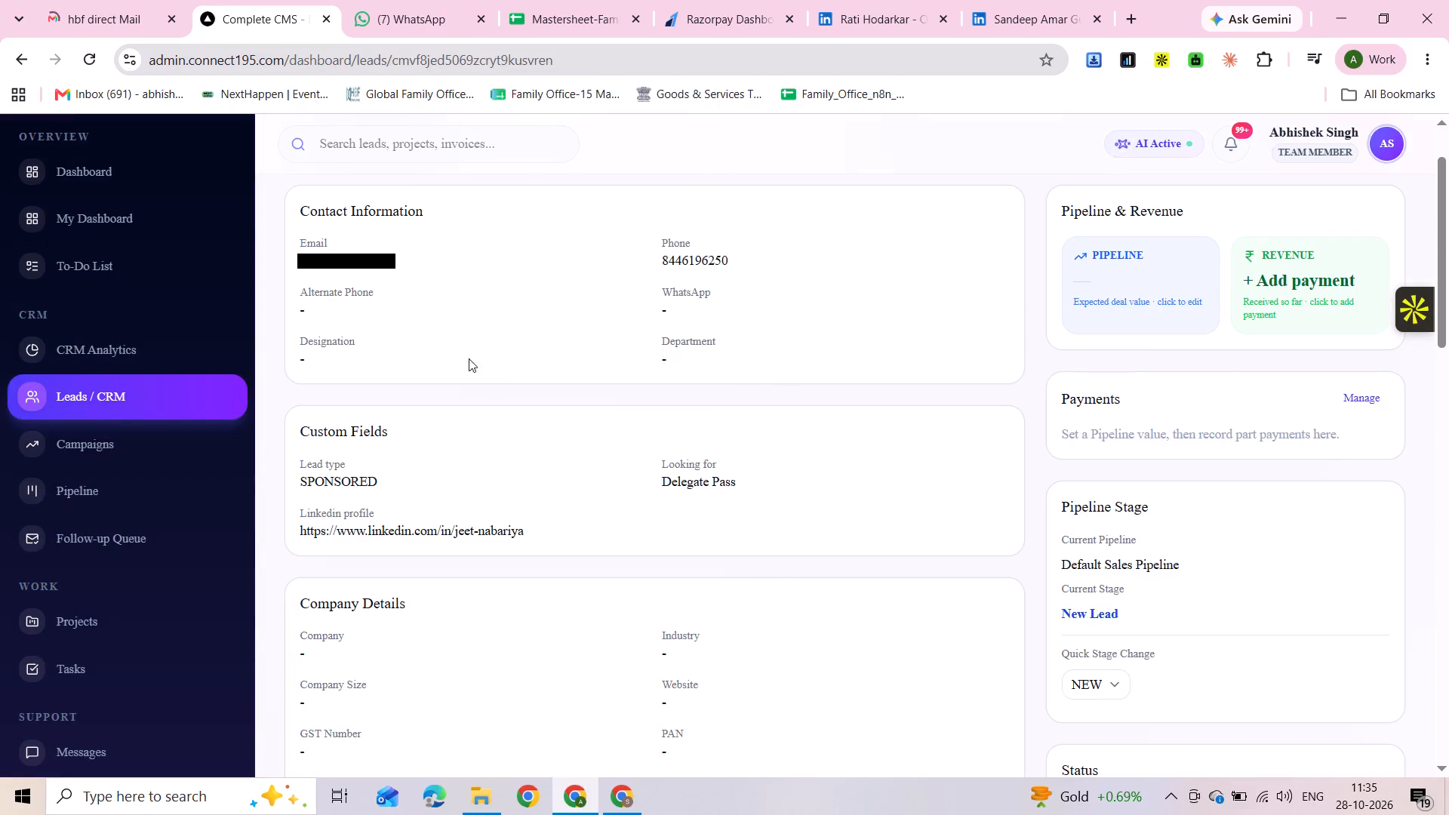
{"action": "left_click", "coordinate": [403, 258]}
{"action": "left_click_drag", "start_coordinate": [406, 258], "coordinate": [294, 255]}
{"action": "left_click", "coordinate": [294, 255]}
{"action": "key", "text": "ctrl+c"}
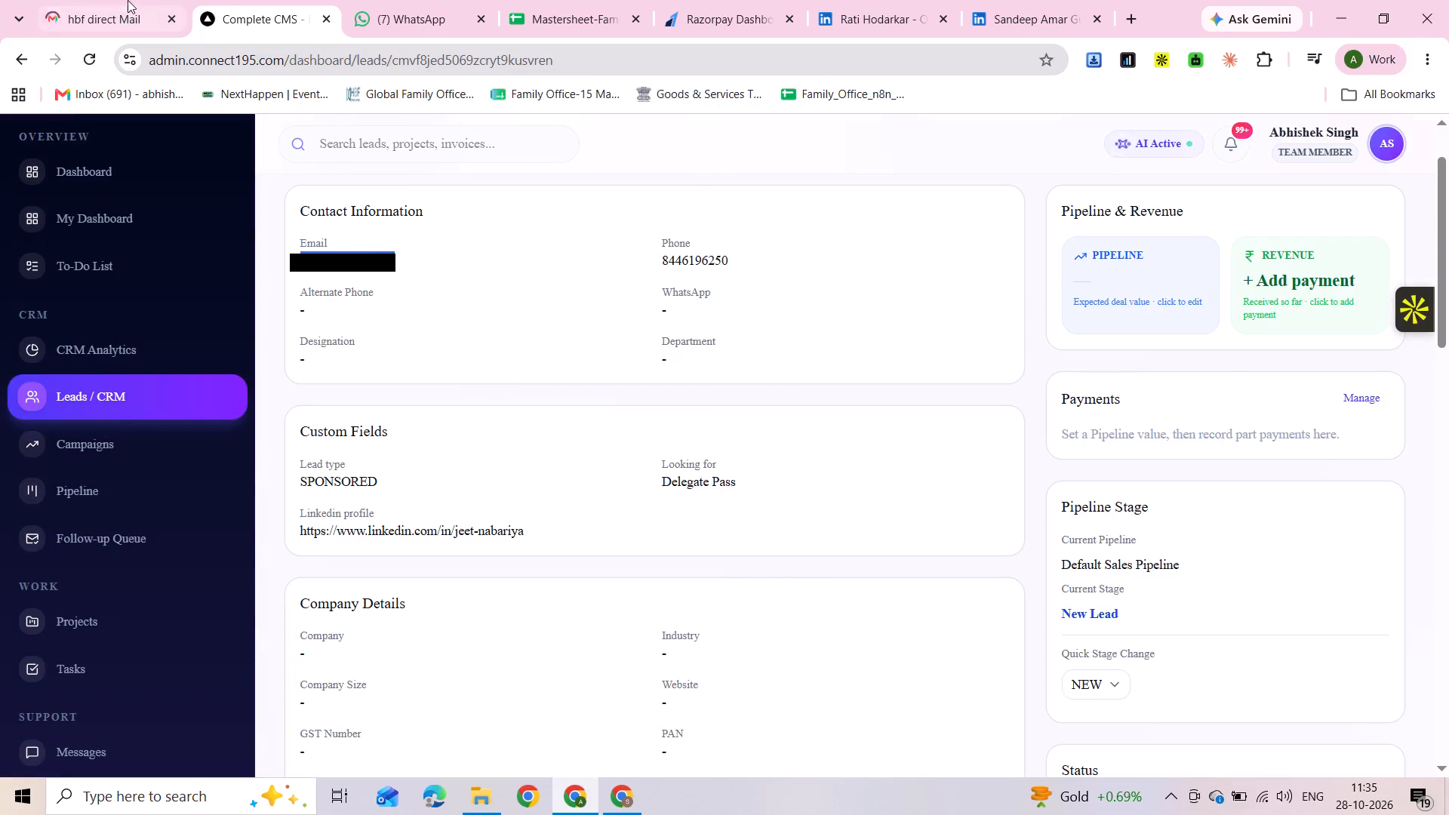
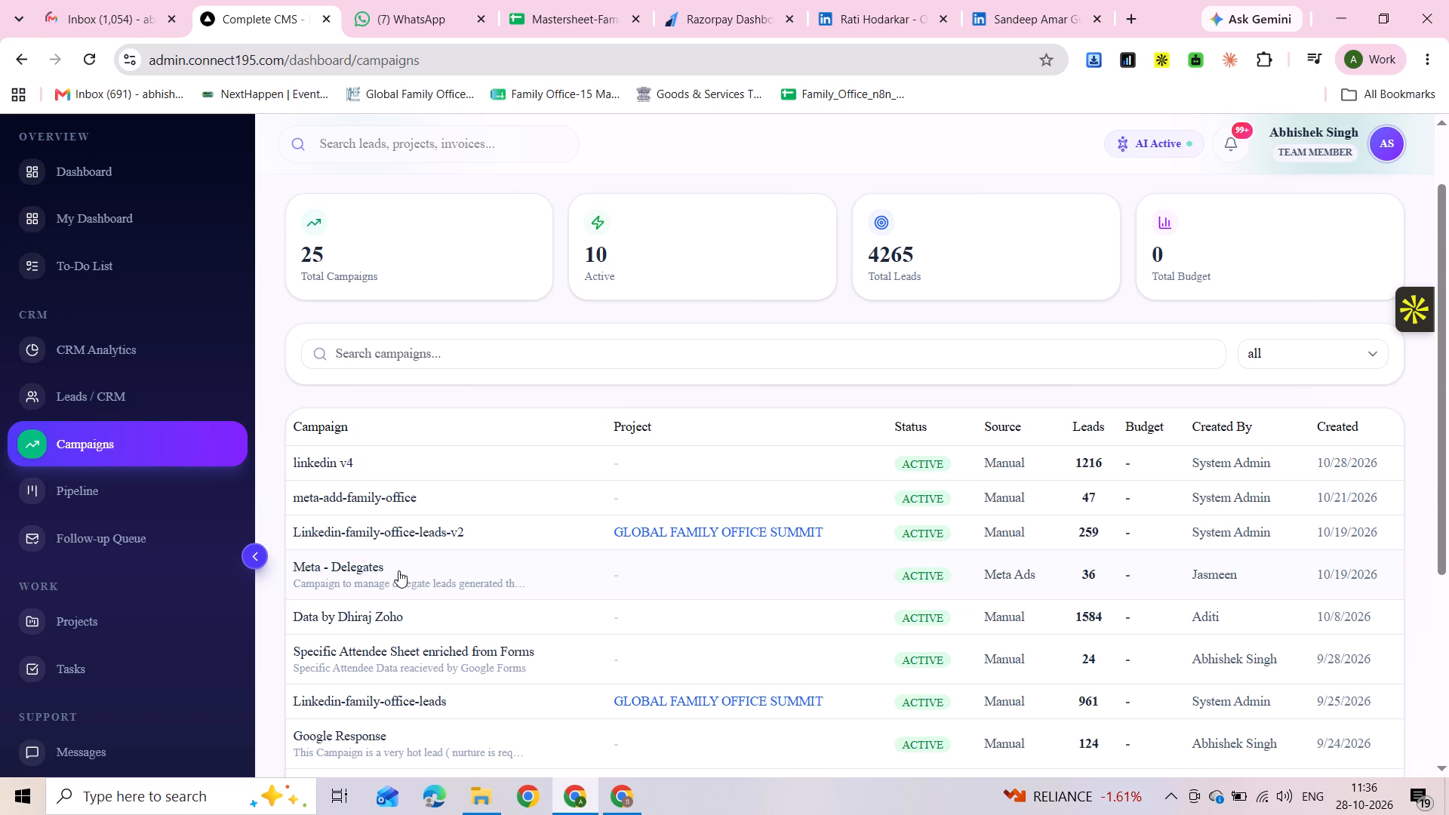
Open the Linkedin-family-office-leads campaign of the GLOBAL FAMILY OFFICE SUMMIT project from the CRM campaign list.
{"action": "scroll", "coordinate": [398, 571], "scroll_direction": "down", "scroll_amount": 1}
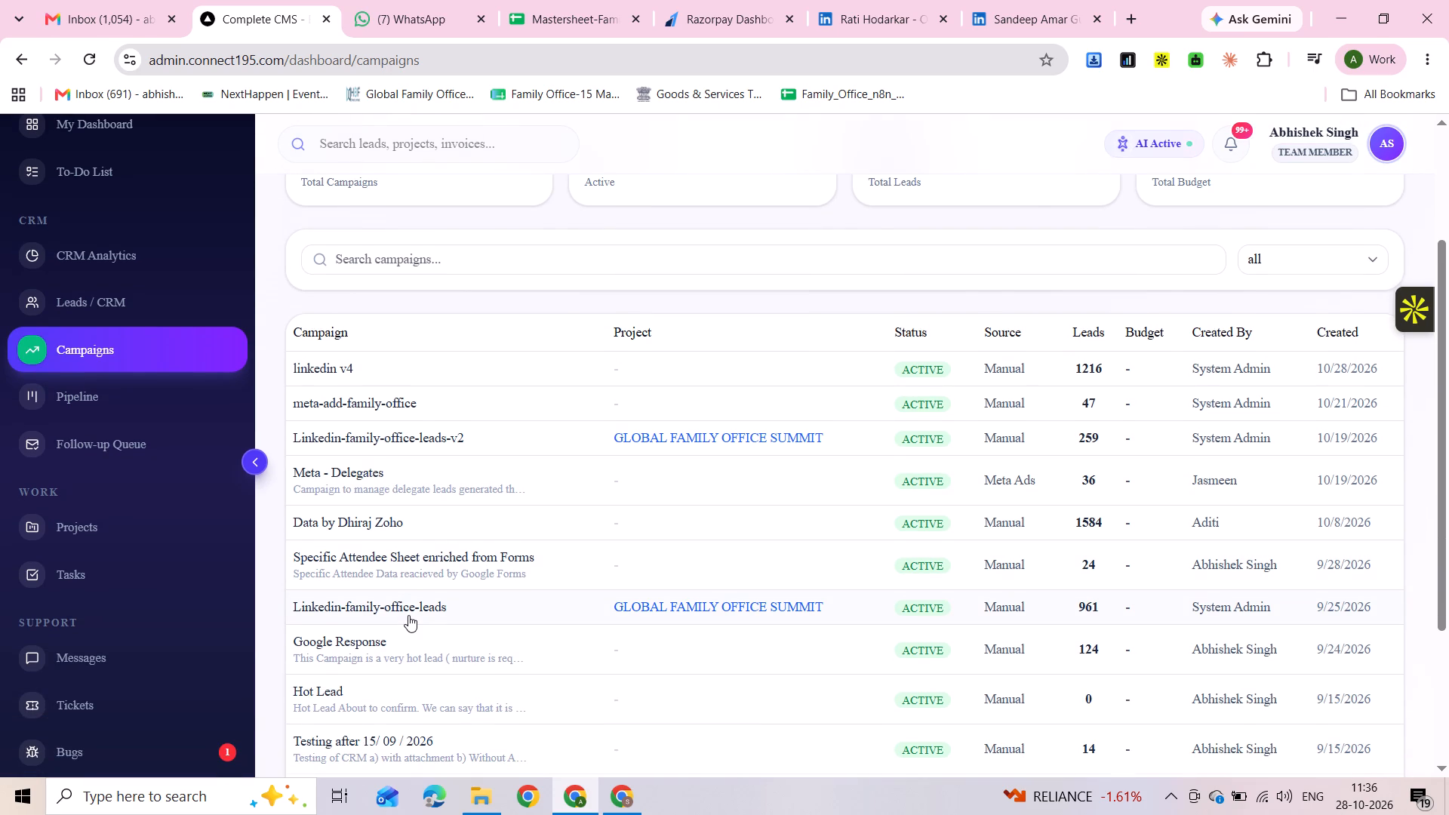
{"action": "scroll", "coordinate": [408, 615], "scroll_direction": "up", "scroll_amount": 3}
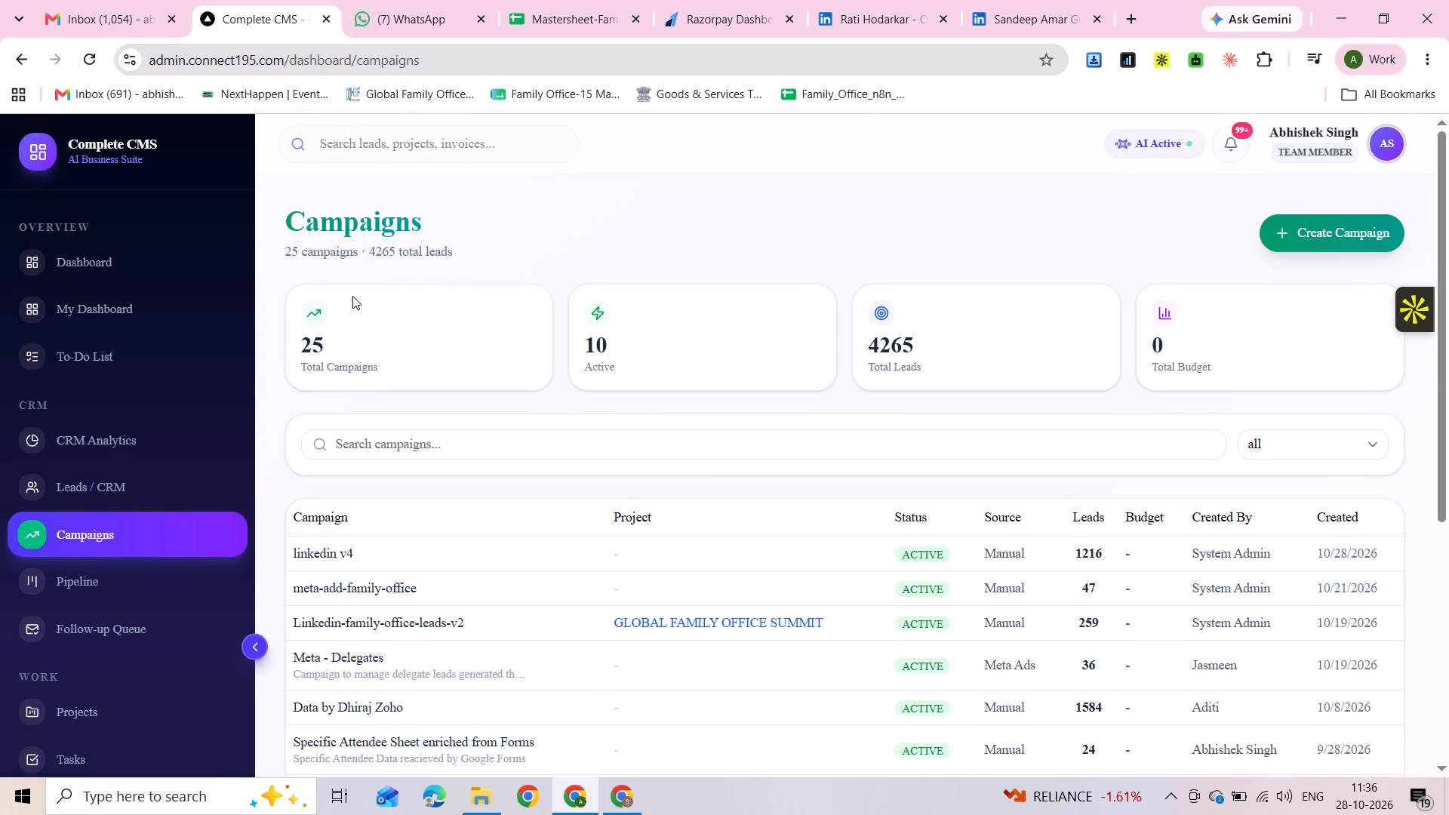
{"action": "left_click", "coordinate": [165, 530]}
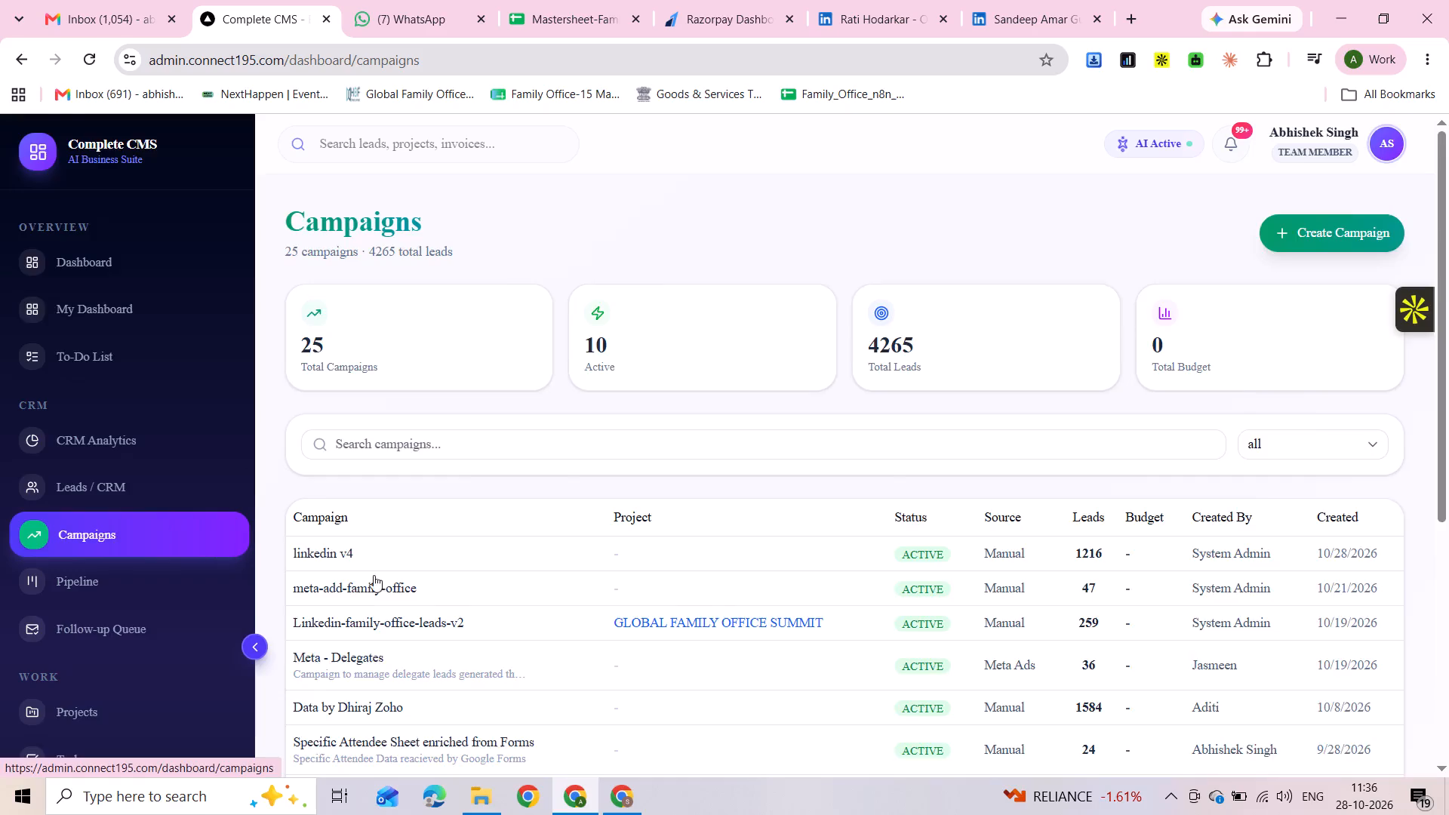
{"action": "scroll", "coordinate": [417, 582], "scroll_direction": "down", "scroll_amount": 3}
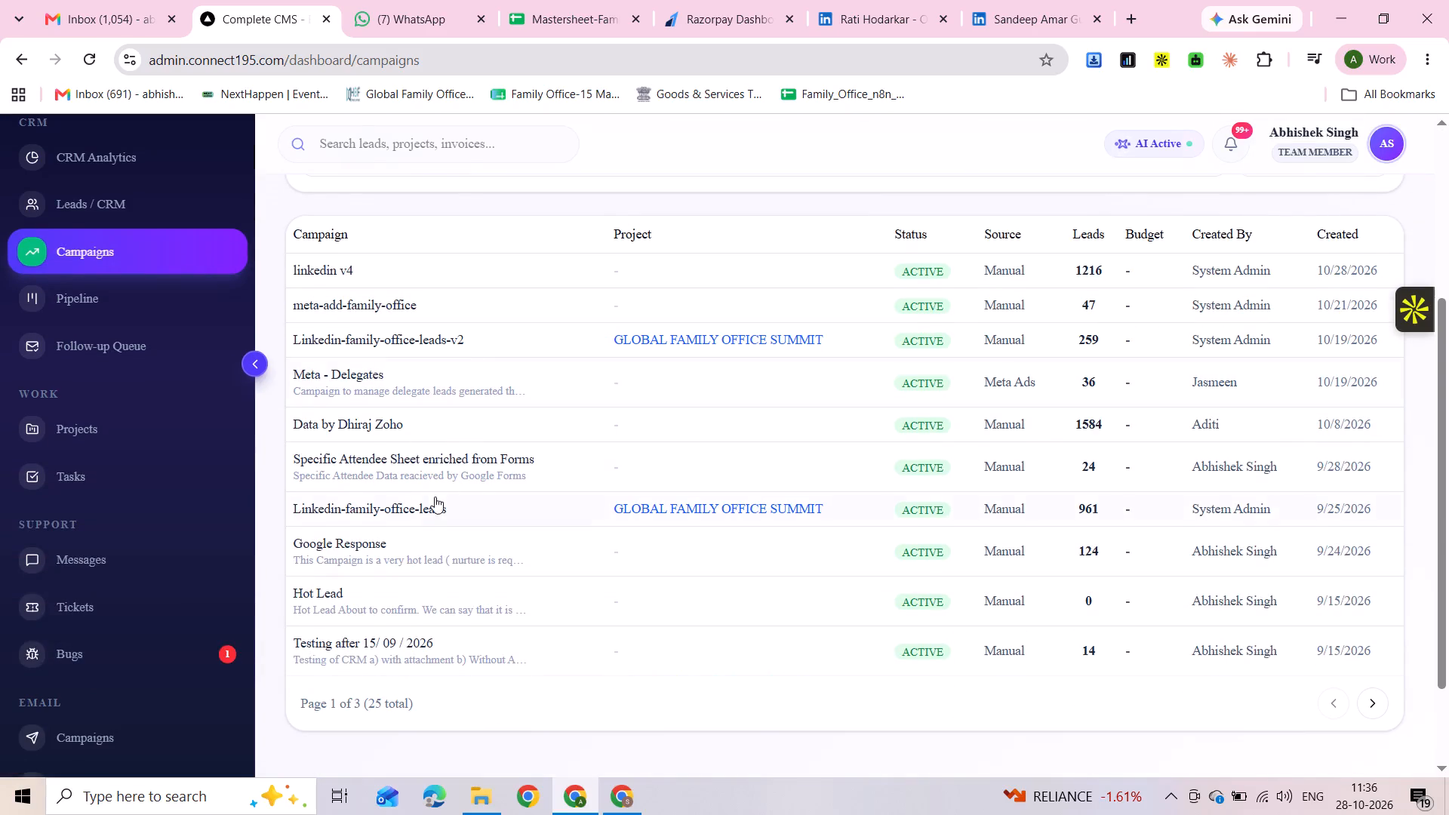
{"action": "left_click", "coordinate": [372, 511]}
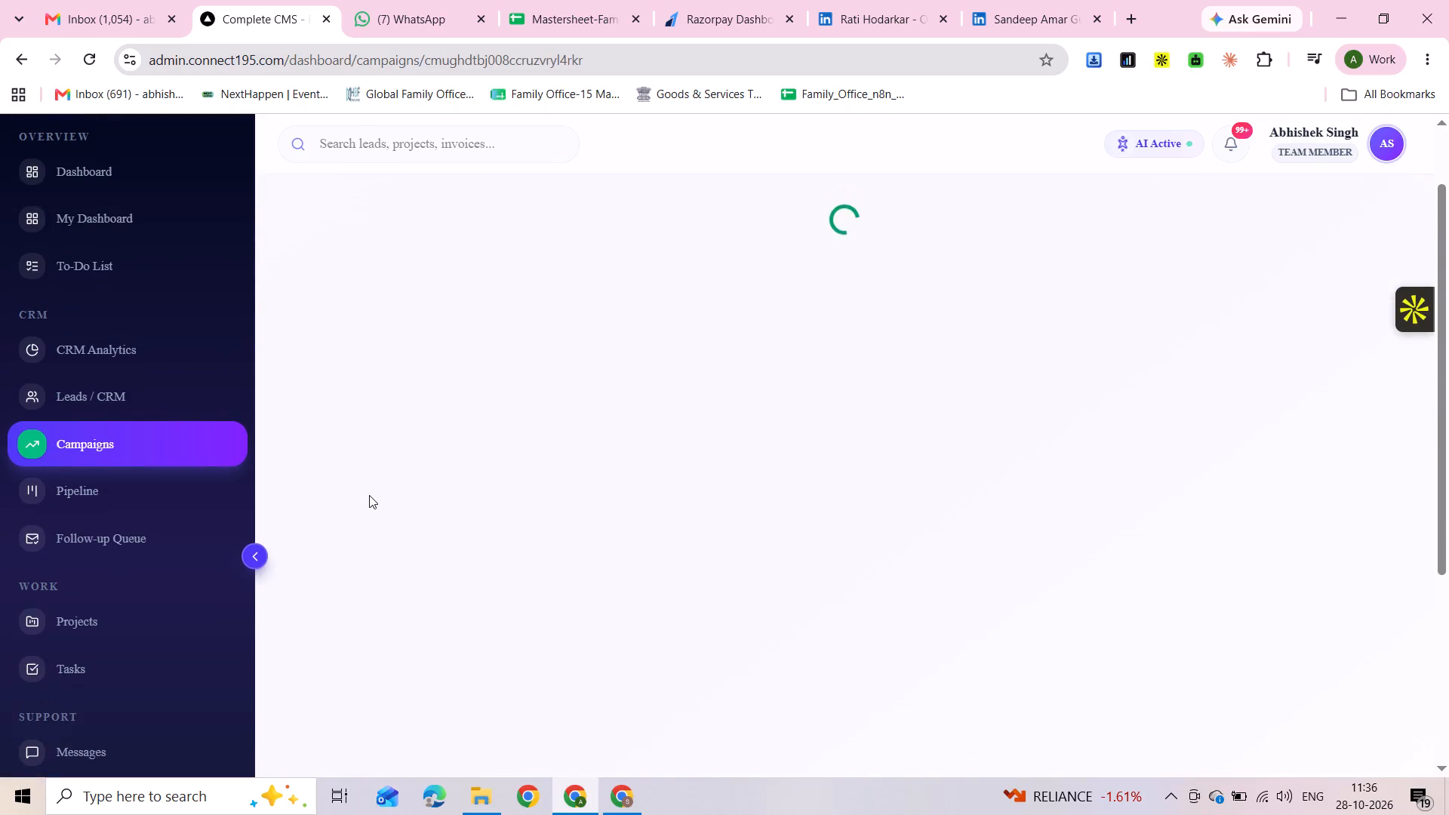
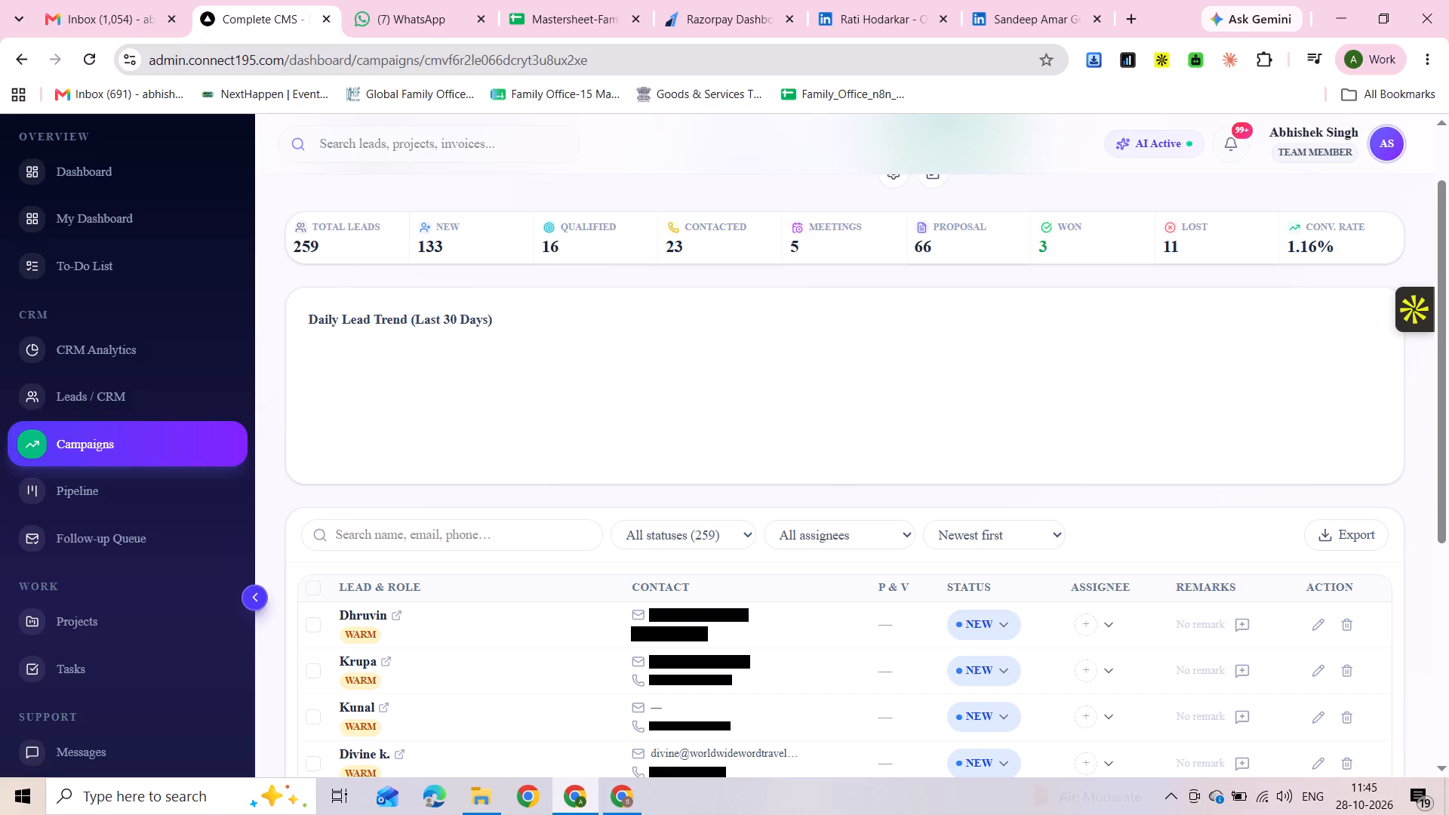
Open the assignee filter choices for the campaign's lead list.
{"action": "left_click", "coordinate": [837, 536]}
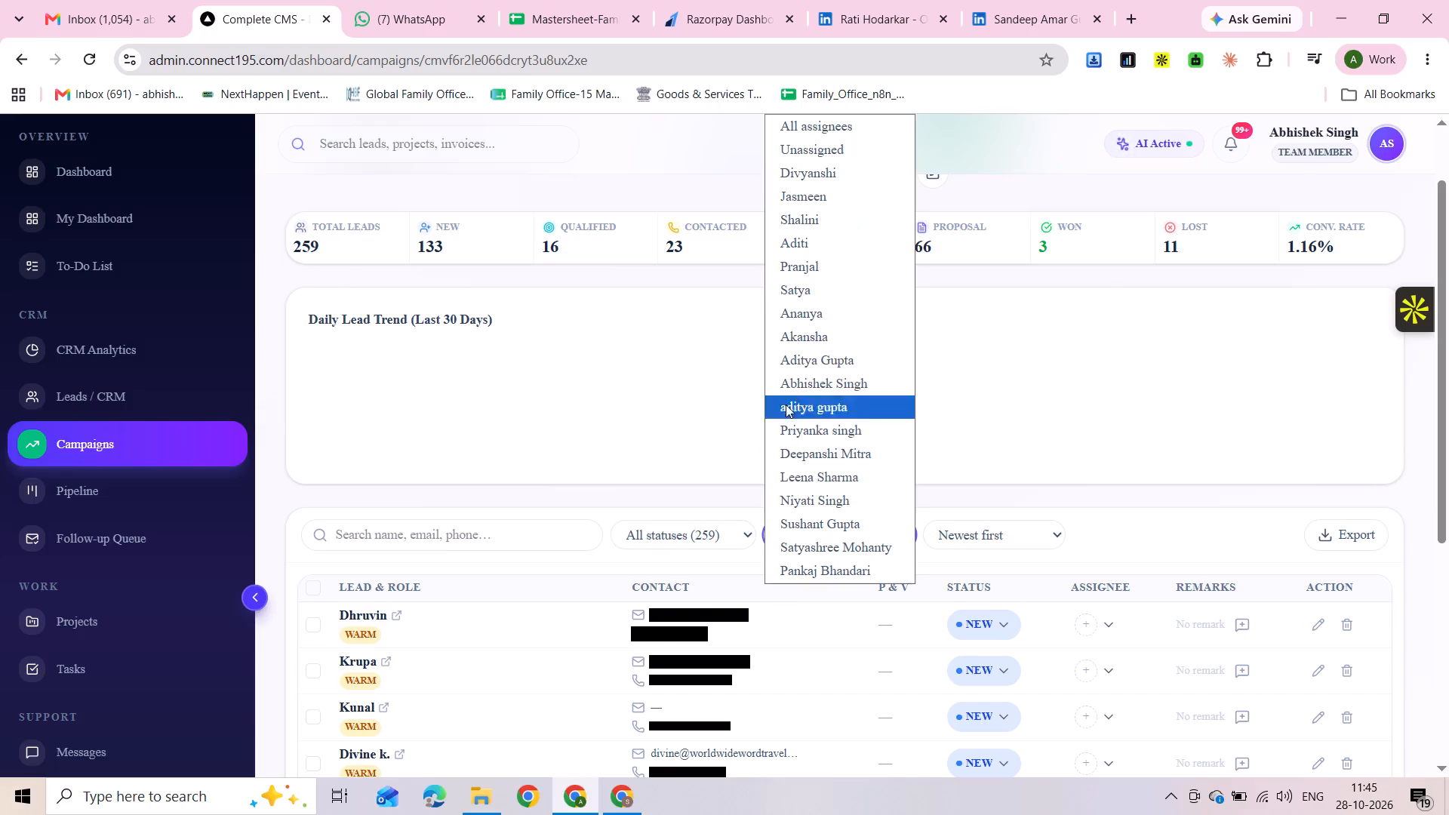
Filter the campaign's leads to those assigned to the signed-in team member, browse to page 3 and open the lead Suhail.
{"action": "left_click", "coordinate": [823, 380]}
{"action": "scroll", "coordinate": [699, 472], "scroll_direction": "down", "scroll_amount": 2}
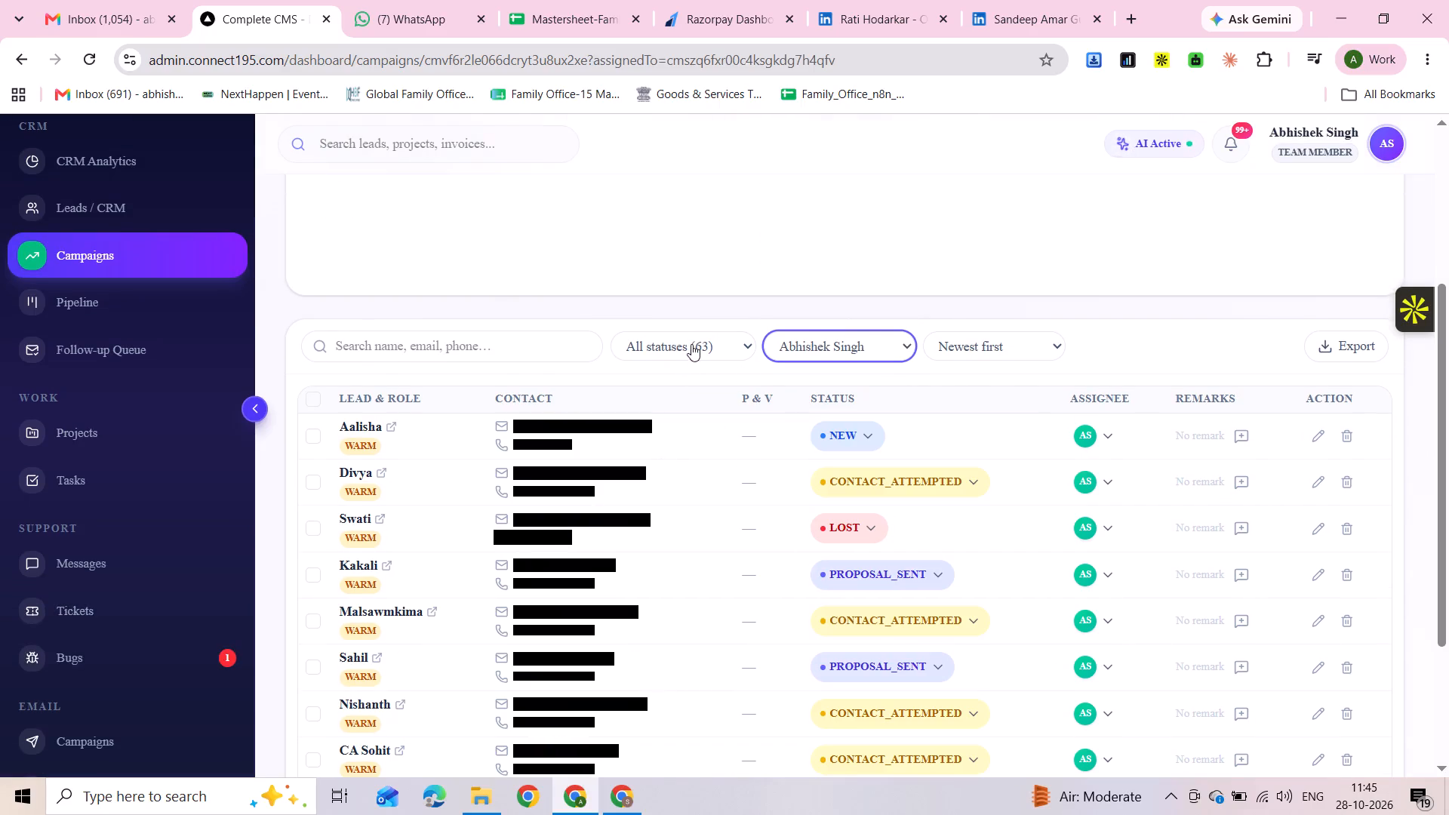
{"action": "scroll", "coordinate": [722, 398], "scroll_direction": "down", "scroll_amount": 2}
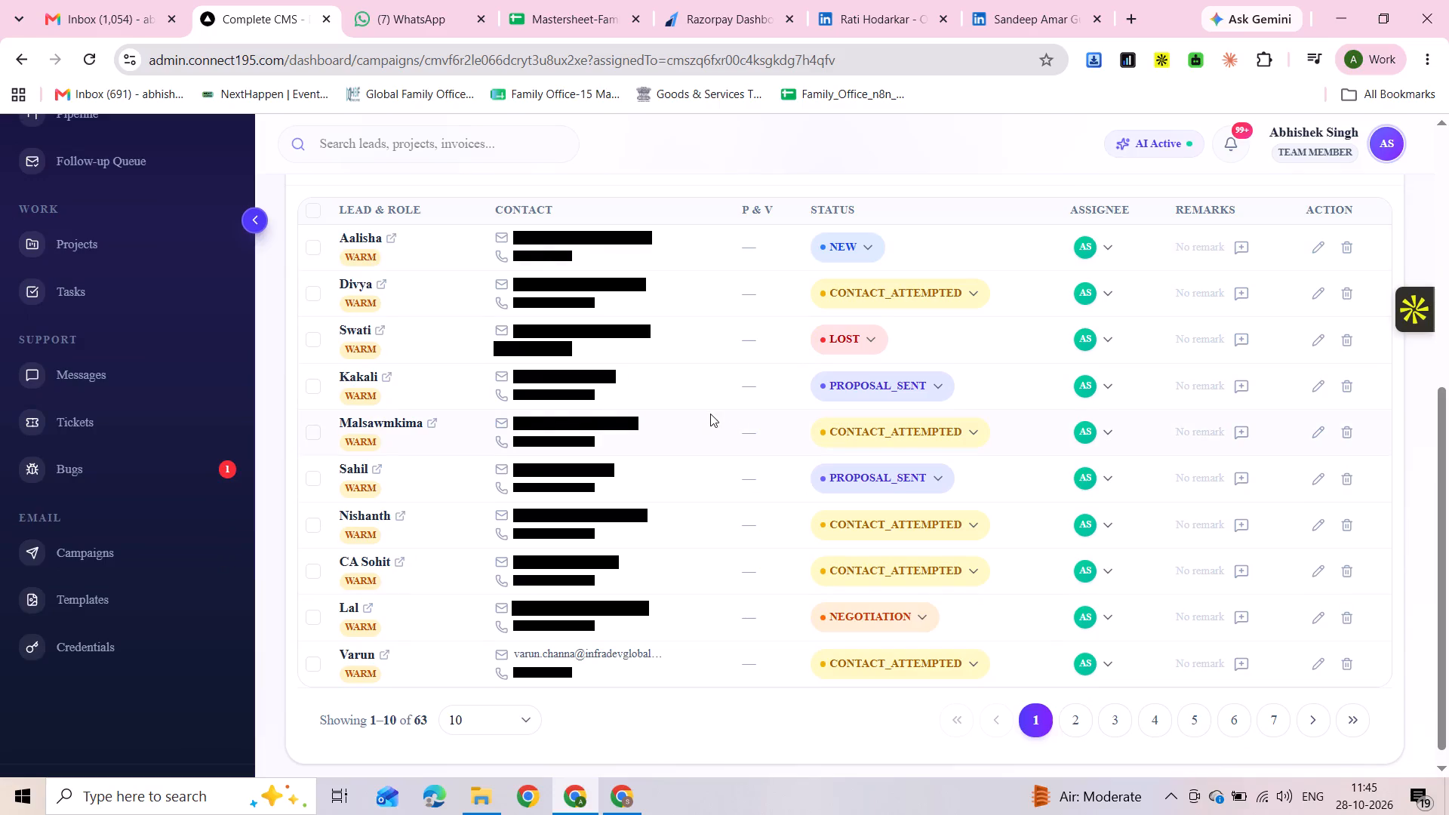
{"action": "double_click", "coordinate": [1081, 727]}
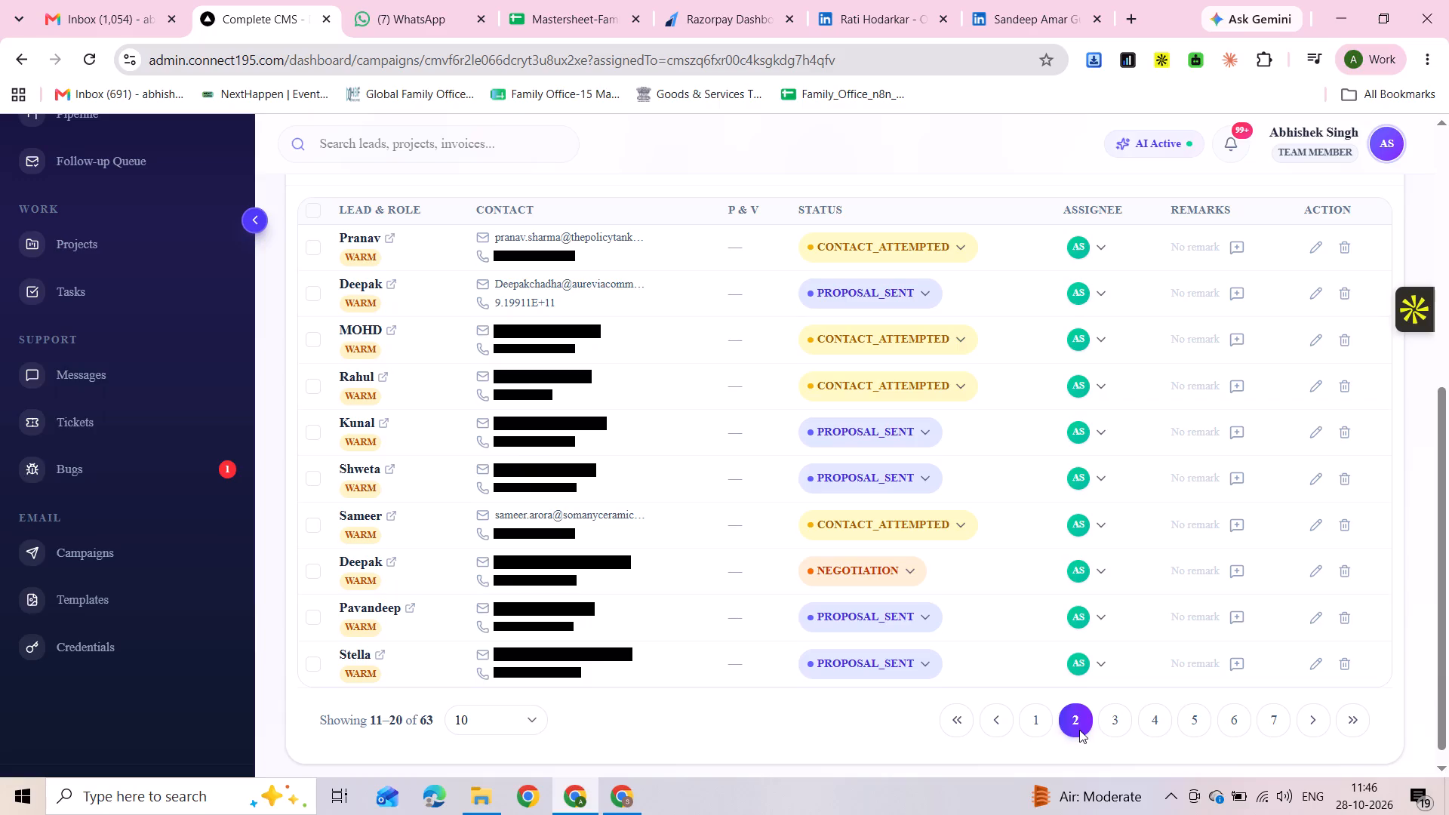
{"action": "double_click", "coordinate": [1116, 721]}
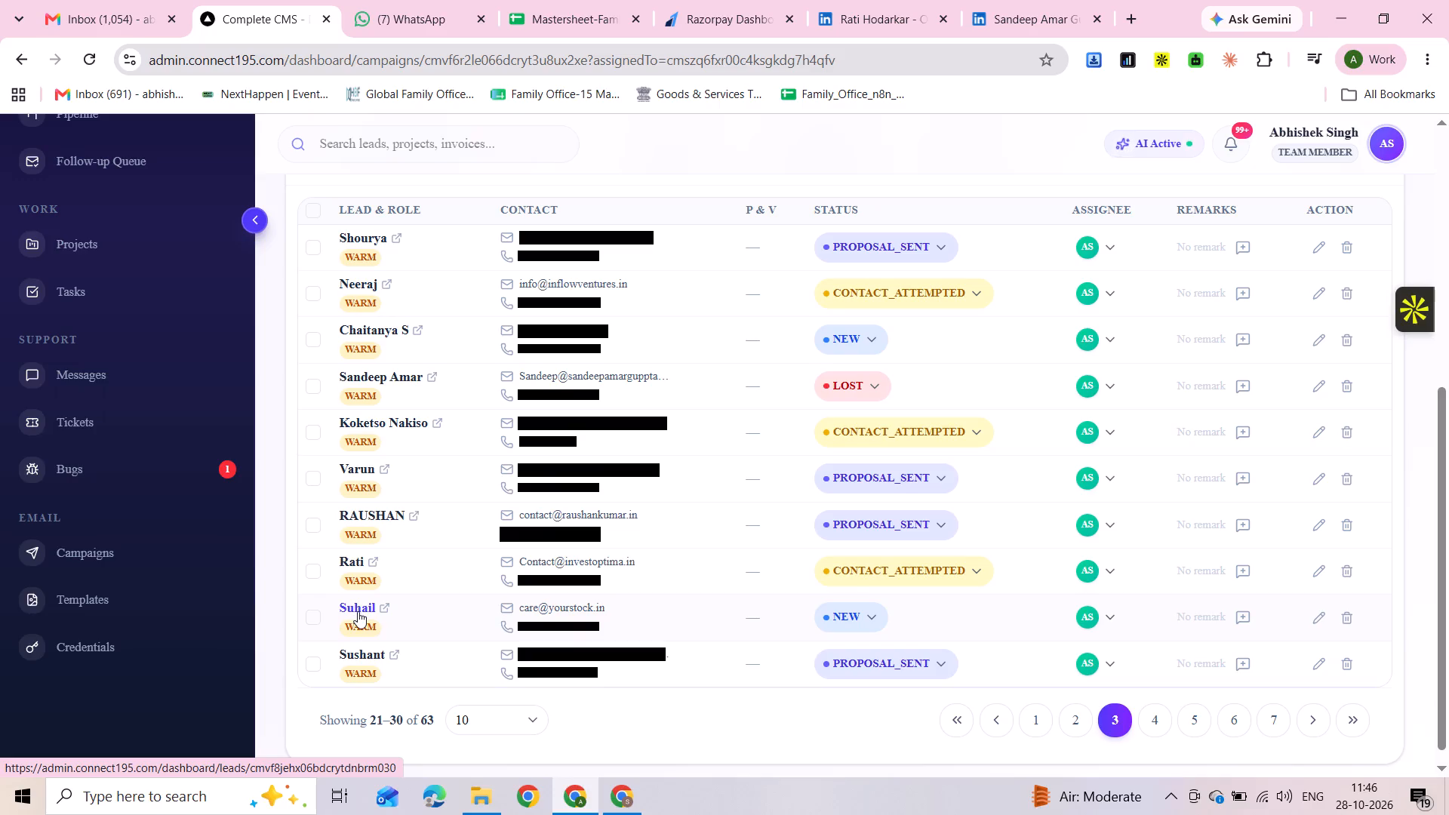
{"action": "left_click", "coordinate": [358, 611]}
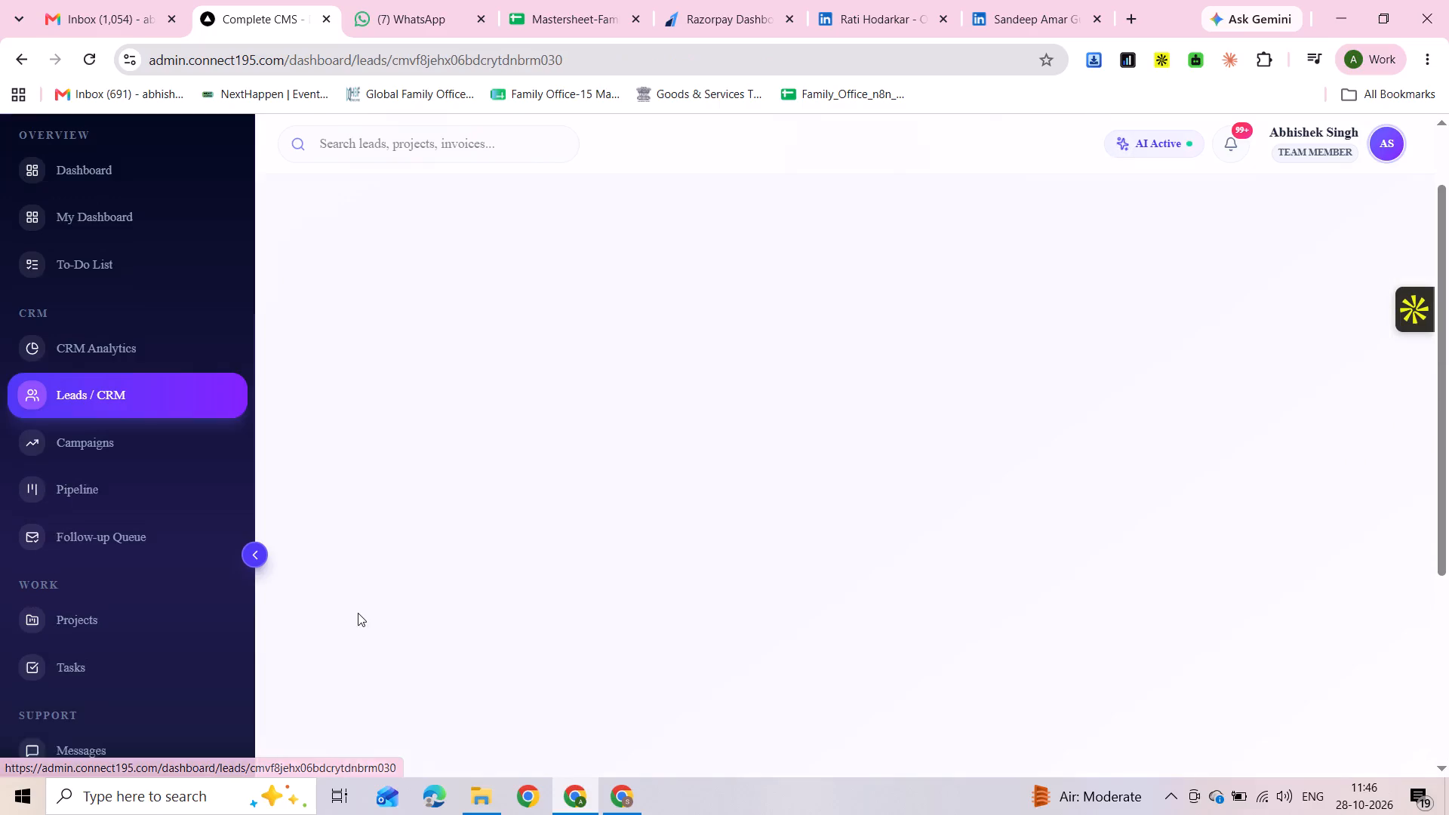
Open the Linkedin-family-office-leads campaign and filter its leads by Negotiation status and the signed-in team member as assignee.
{"action": "left_click", "coordinate": [98, 440]}
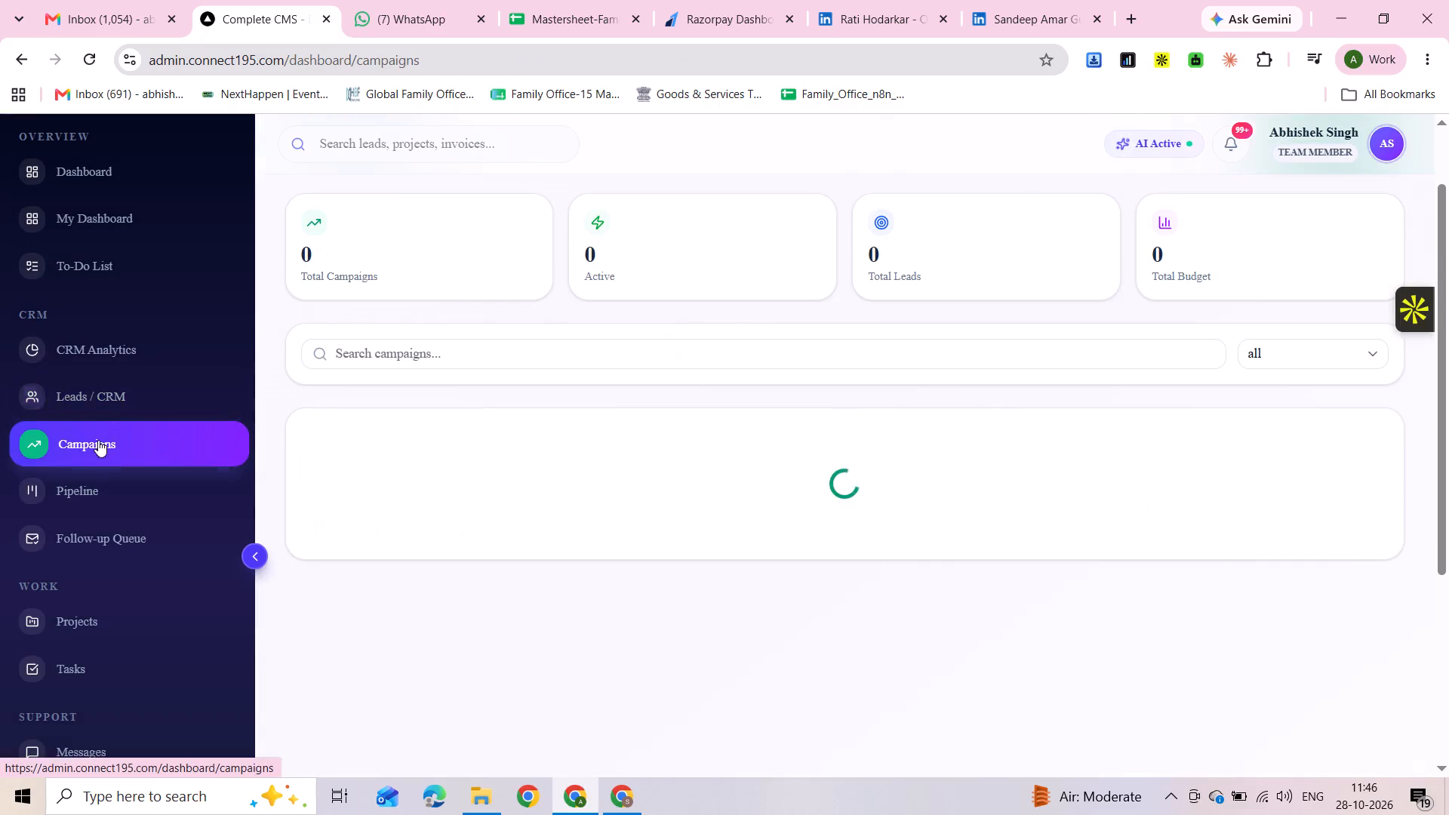
{"action": "scroll", "coordinate": [512, 548], "scroll_direction": "down", "scroll_amount": 1}
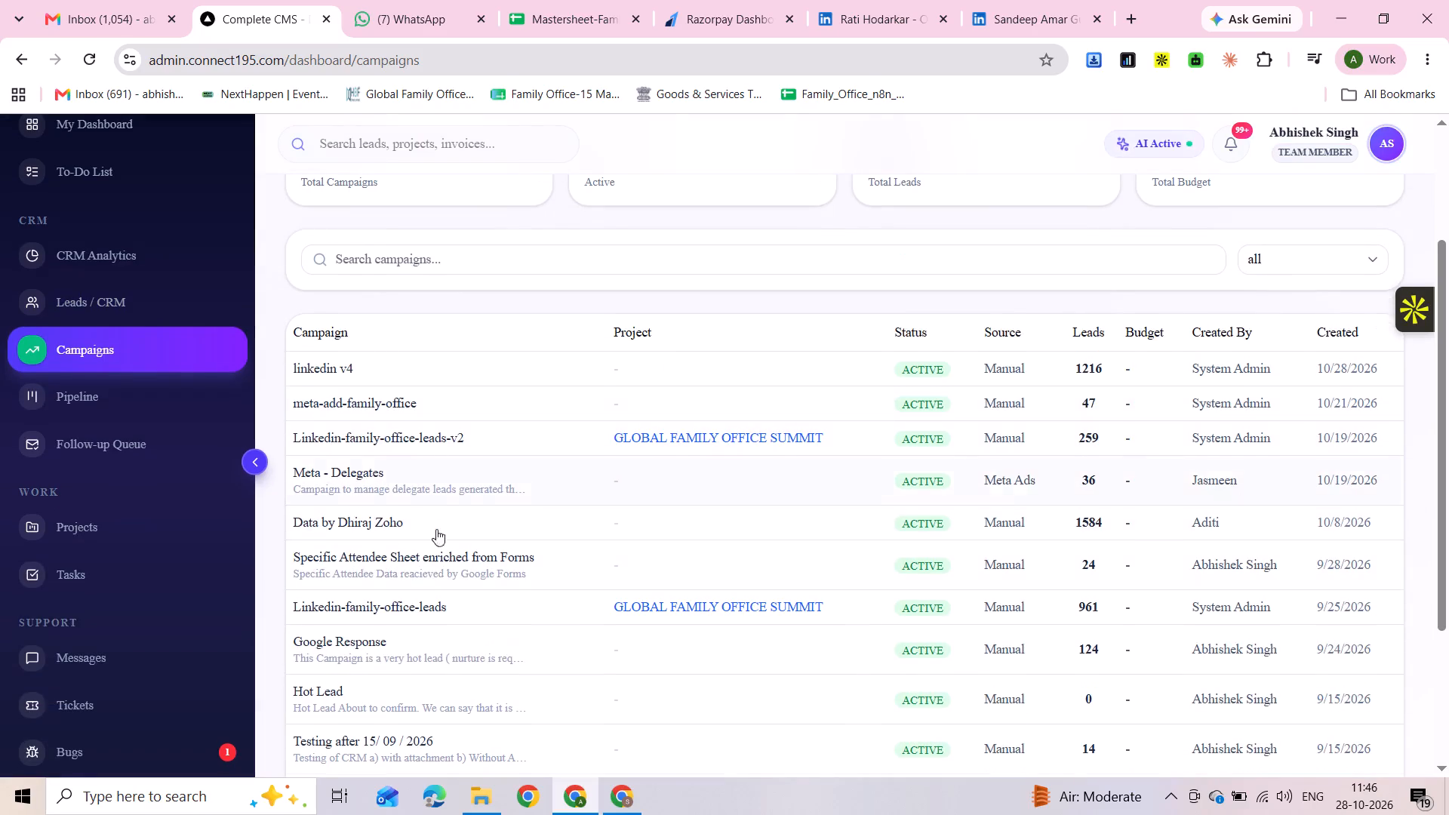
{"action": "left_click", "coordinate": [444, 605]}
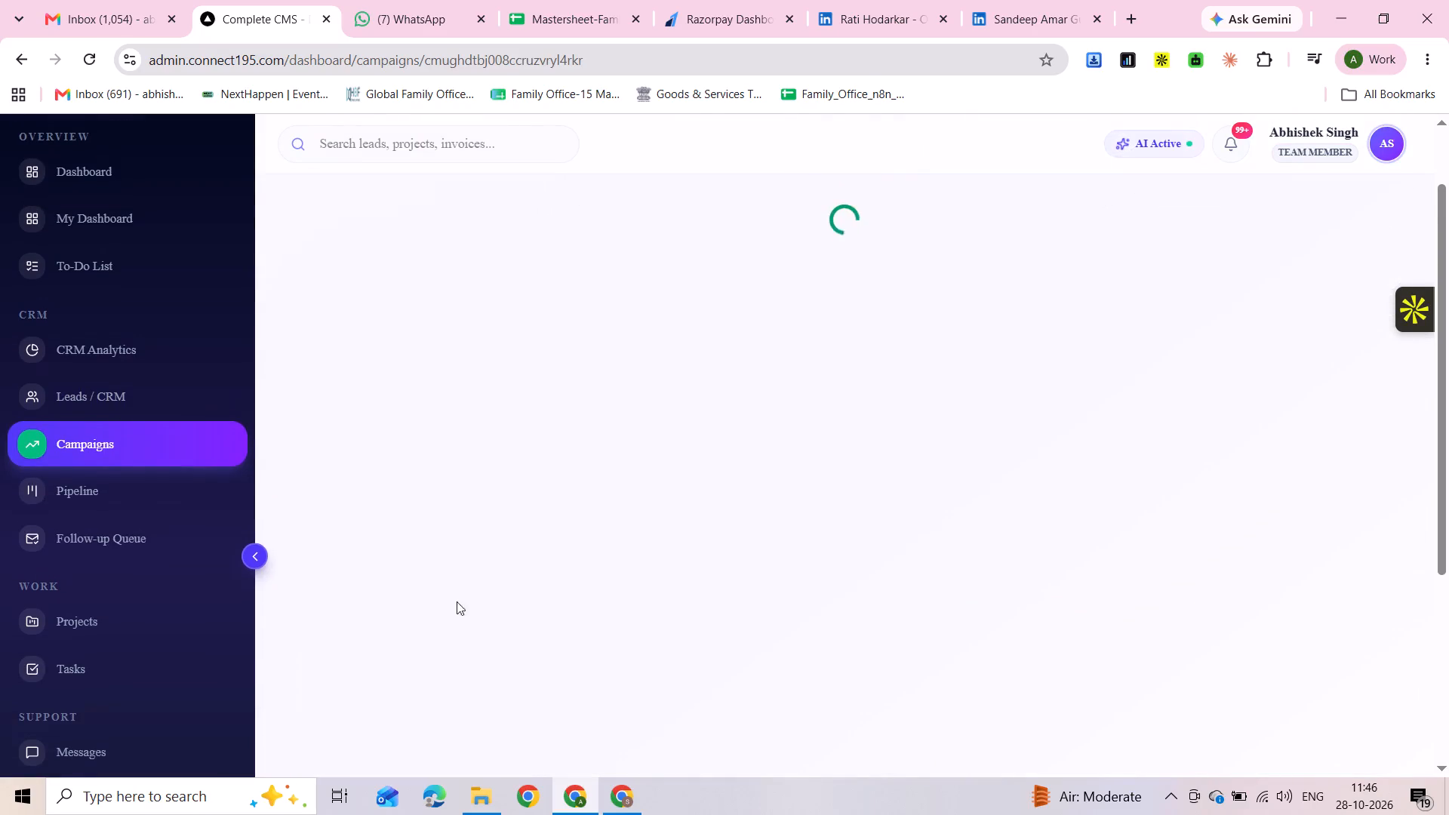
{"action": "scroll", "coordinate": [612, 506], "scroll_direction": "down", "scroll_amount": 2}
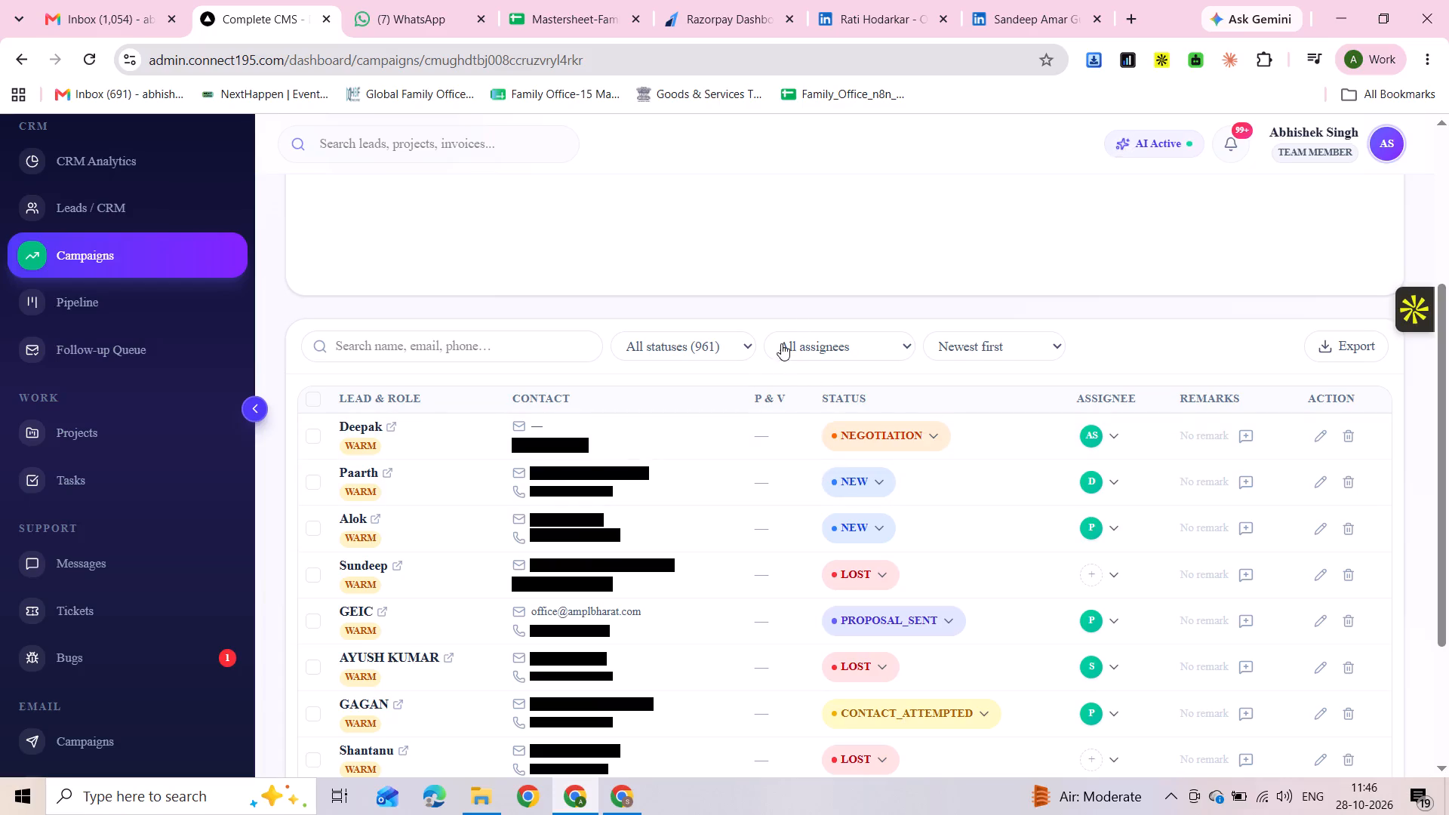
{"action": "left_click", "coordinate": [702, 337]}
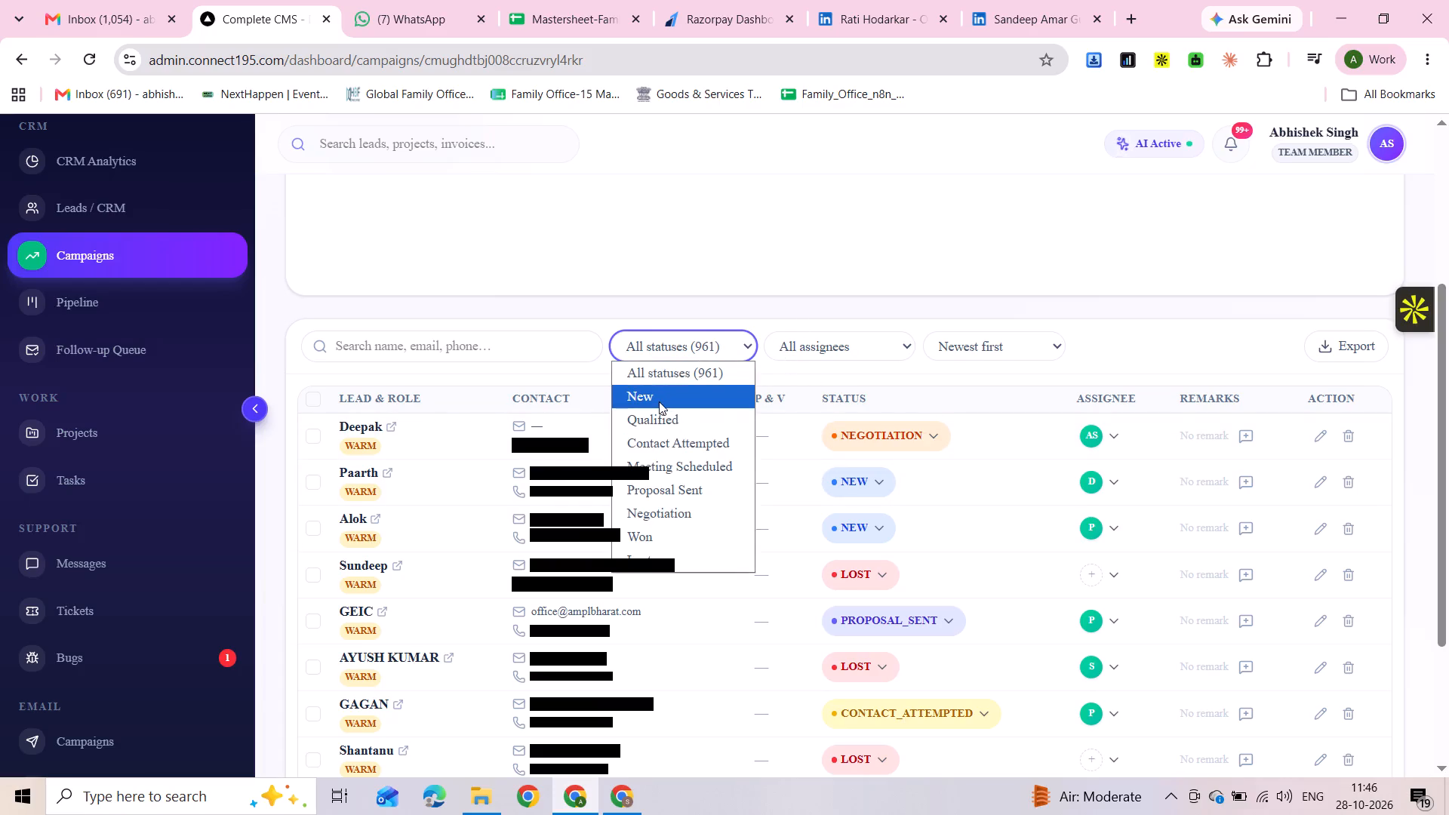
{"action": "left_click", "coordinate": [652, 510]}
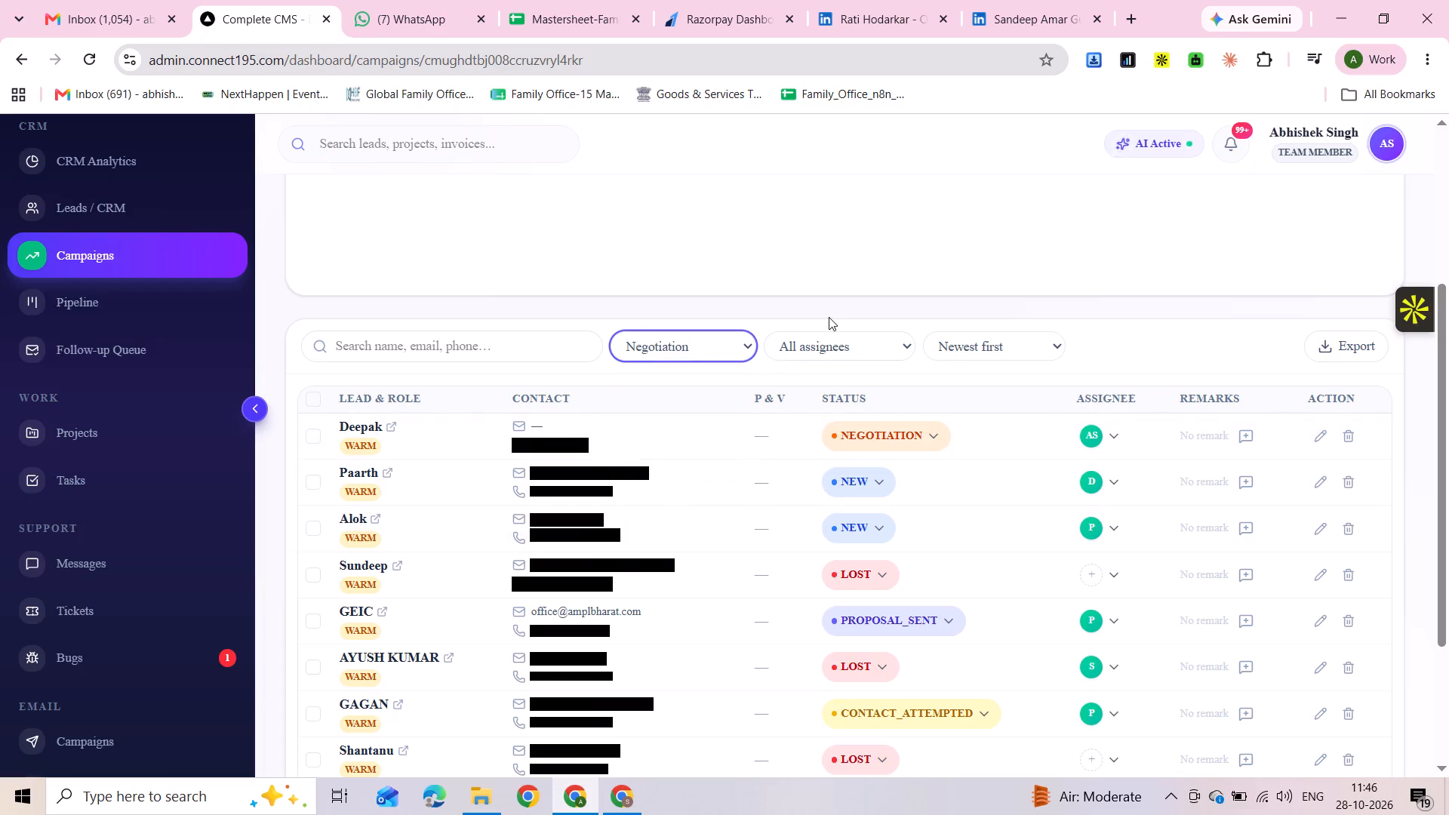
{"action": "left_click", "coordinate": [823, 350]}
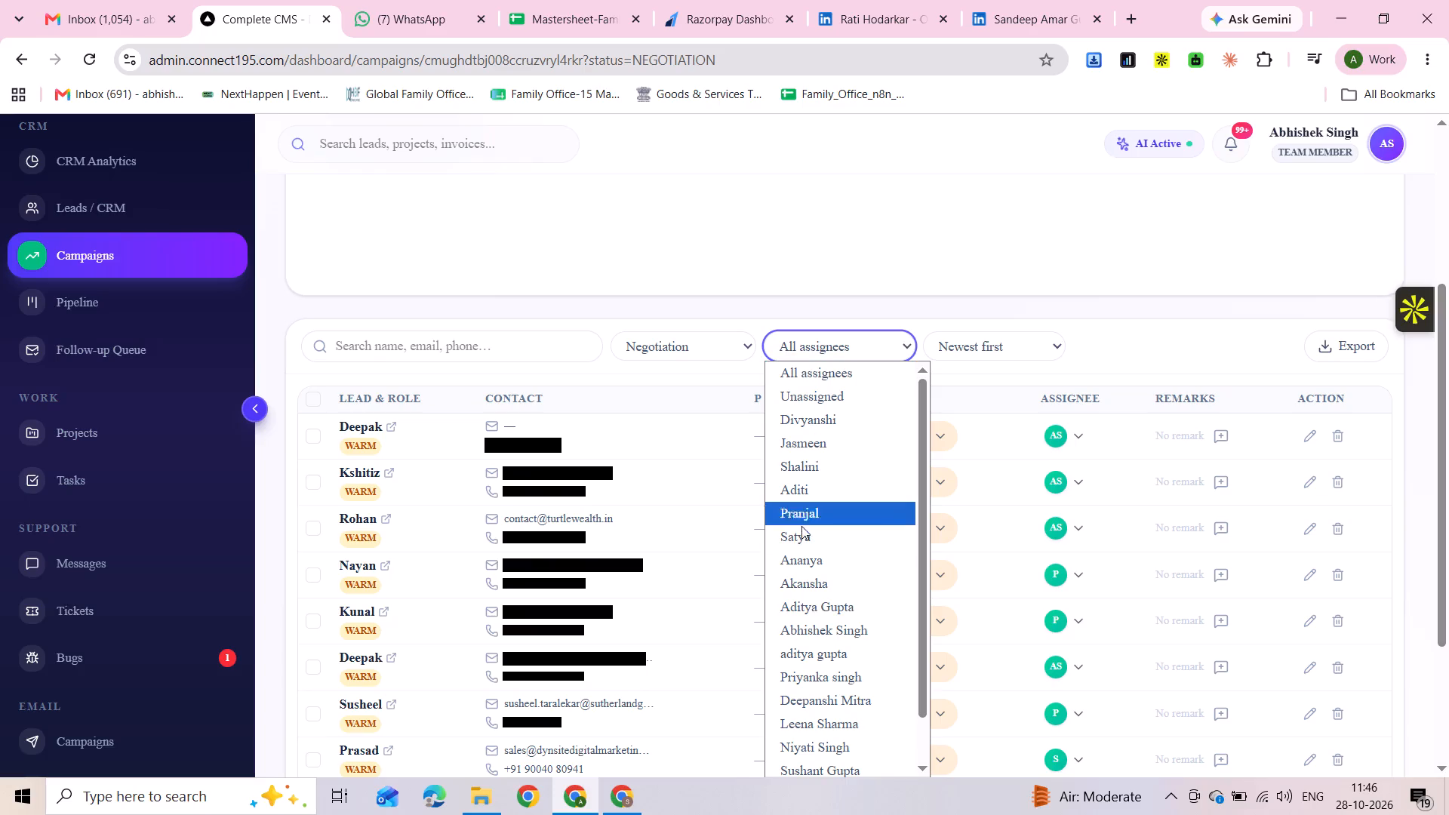
{"action": "left_click", "coordinate": [817, 629]}
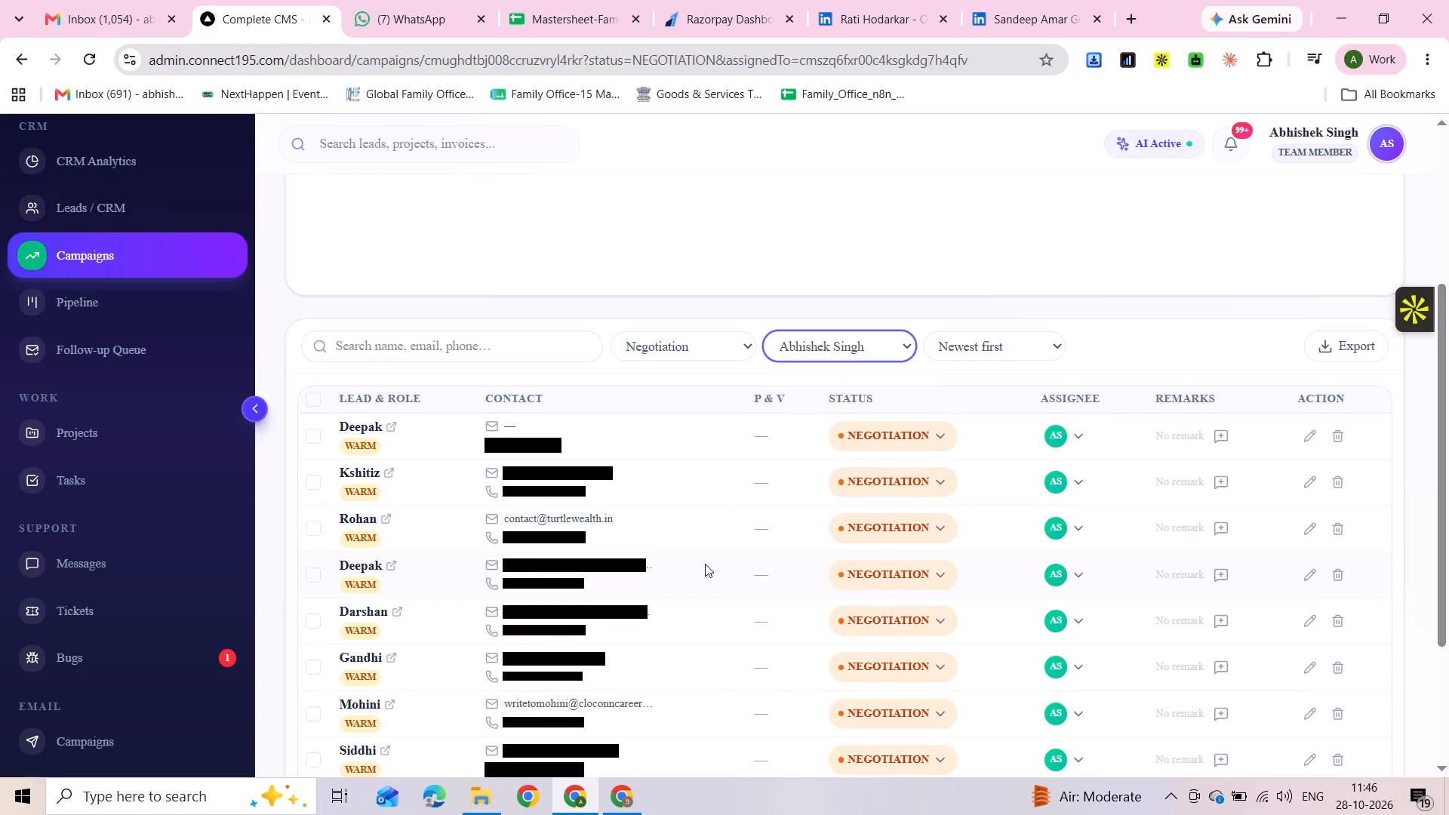
Open the lead Kshitiz and review its discussion notes, contact information and custom fields.
{"action": "scroll", "coordinate": [705, 567], "scroll_direction": "down", "scroll_amount": 3}
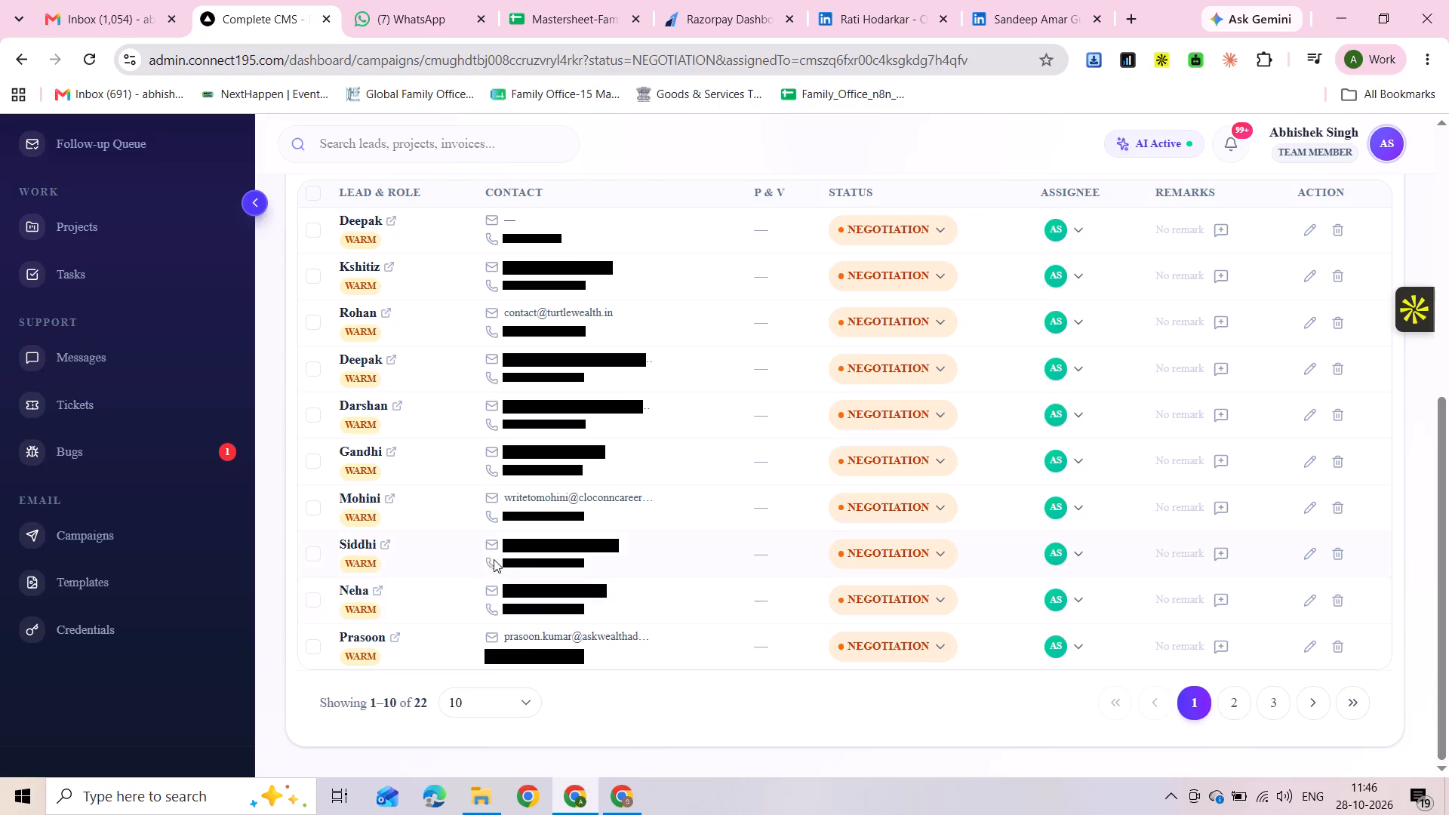
{"action": "left_click", "coordinate": [361, 263]}
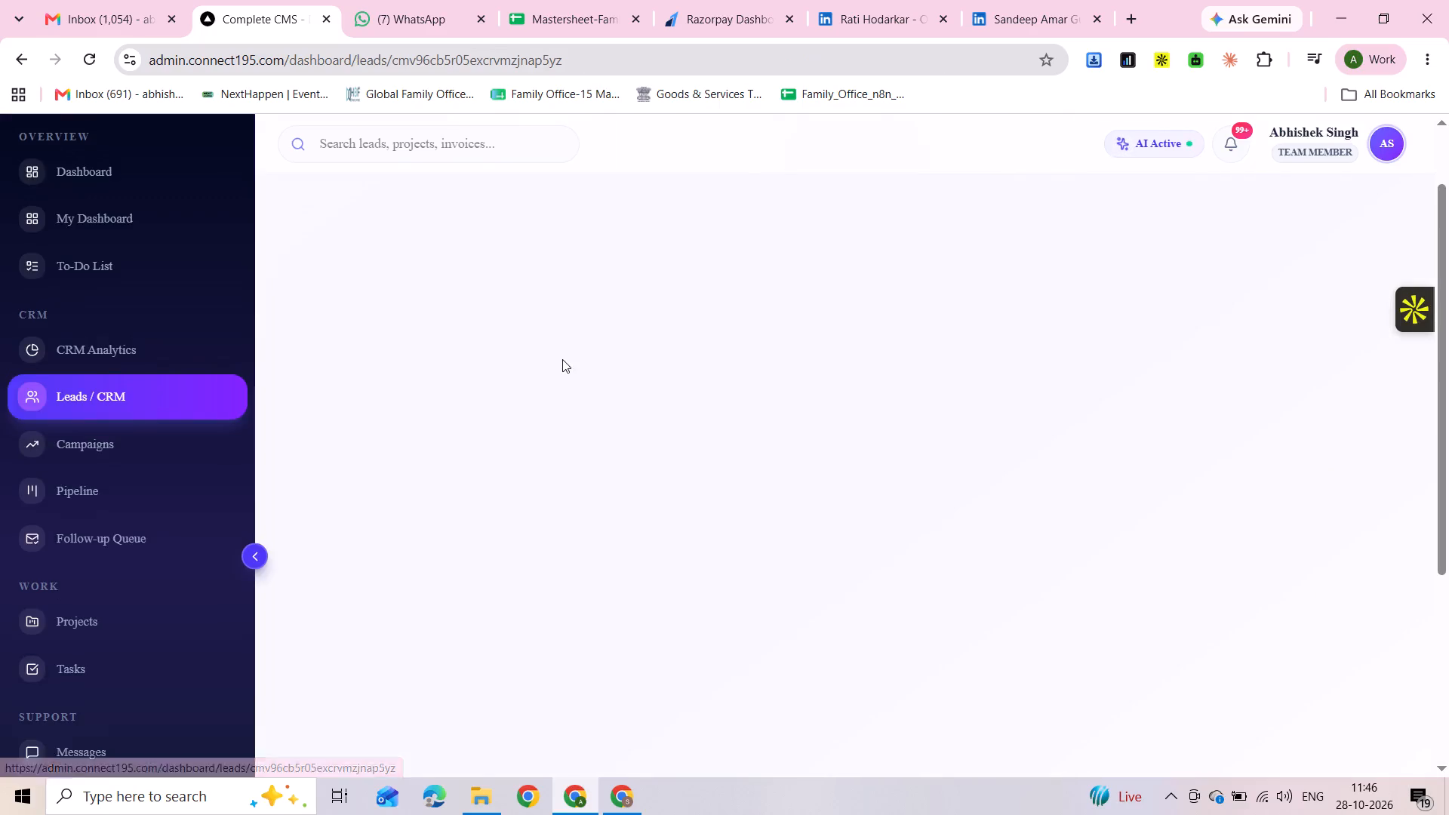
{"action": "scroll", "coordinate": [564, 372], "scroll_direction": "down", "scroll_amount": 11}
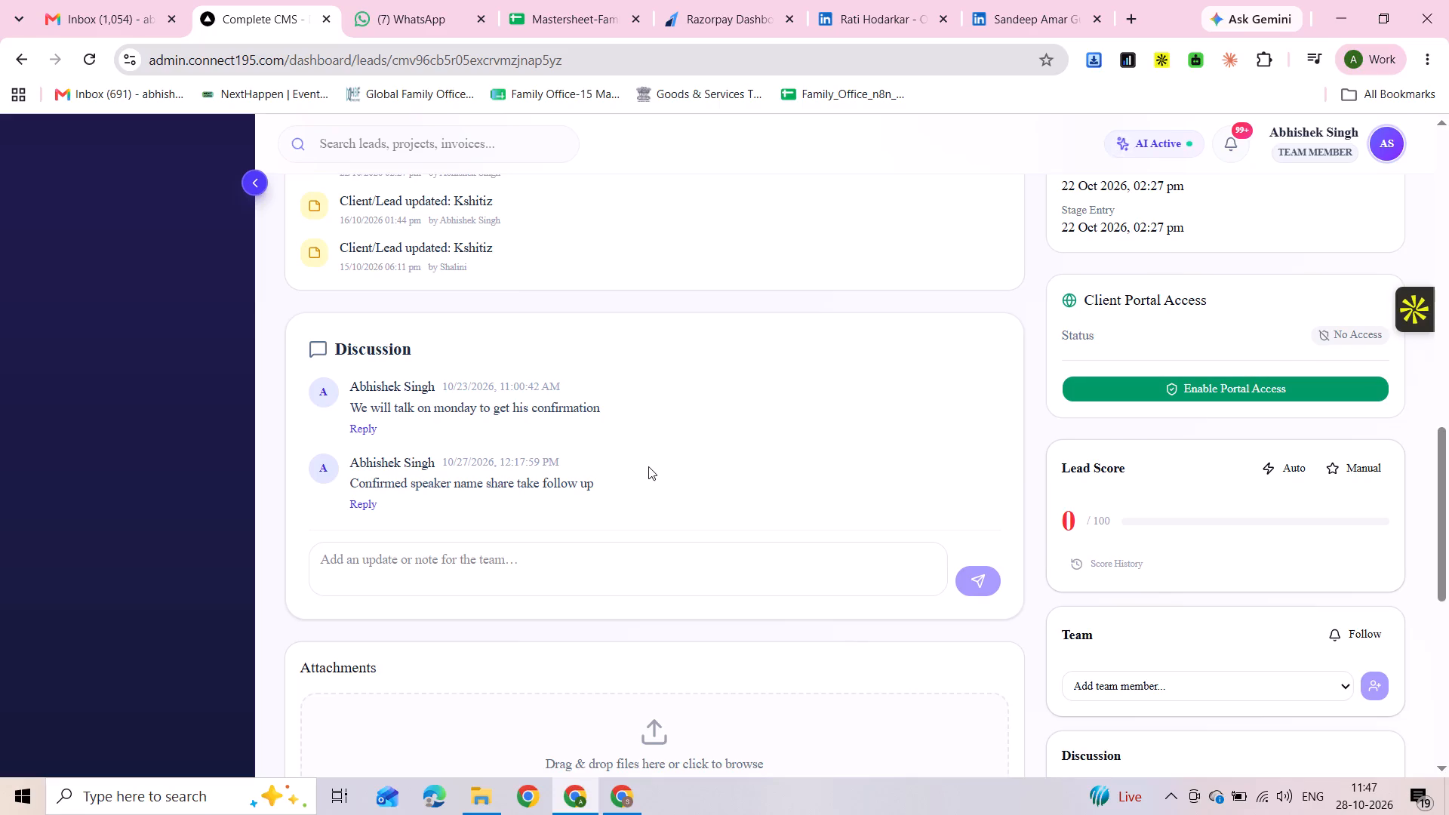
{"action": "scroll", "coordinate": [649, 463], "scroll_direction": "up", "scroll_amount": 8}
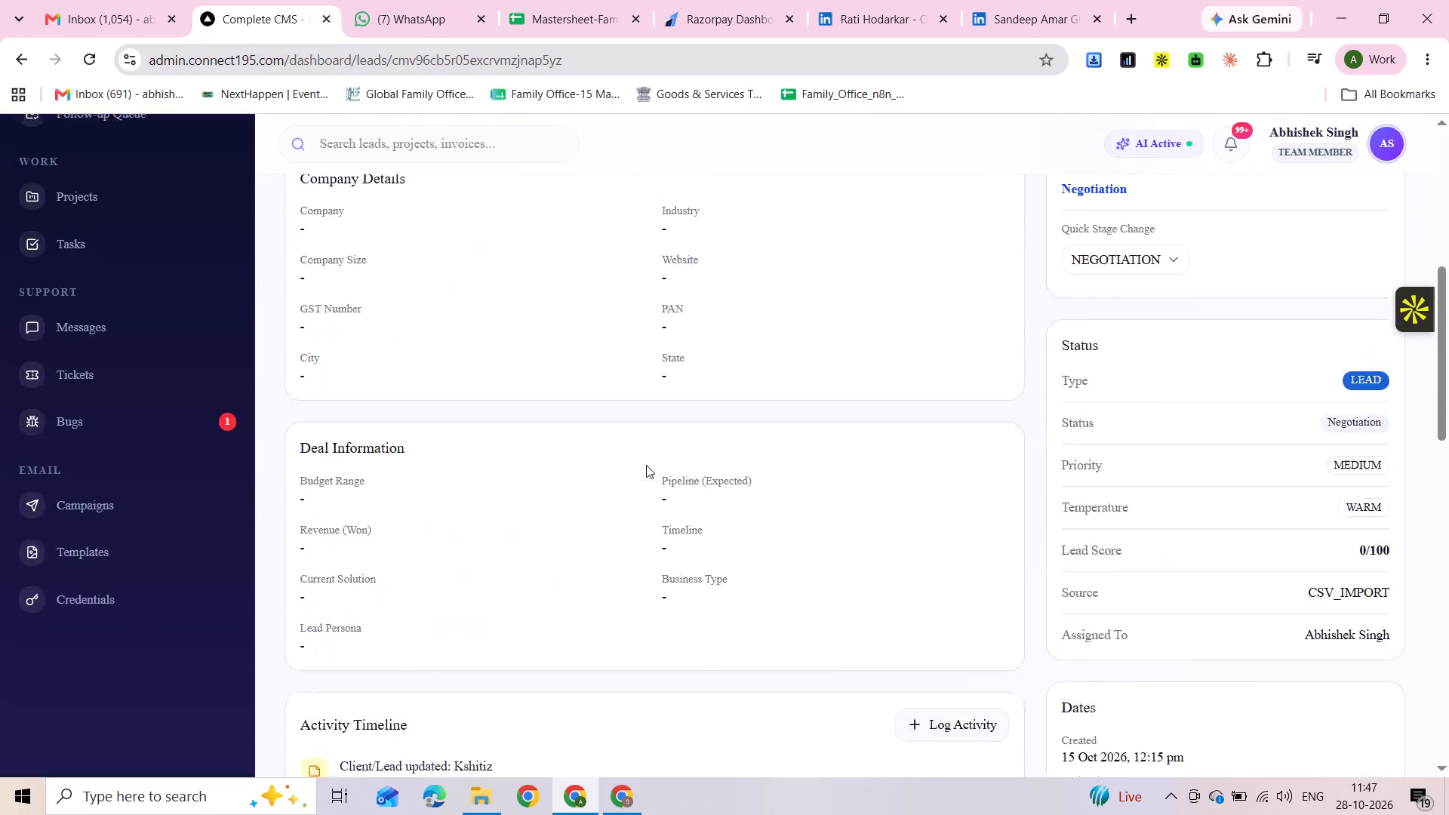
{"action": "scroll", "coordinate": [646, 465], "scroll_direction": "up", "scroll_amount": 4}
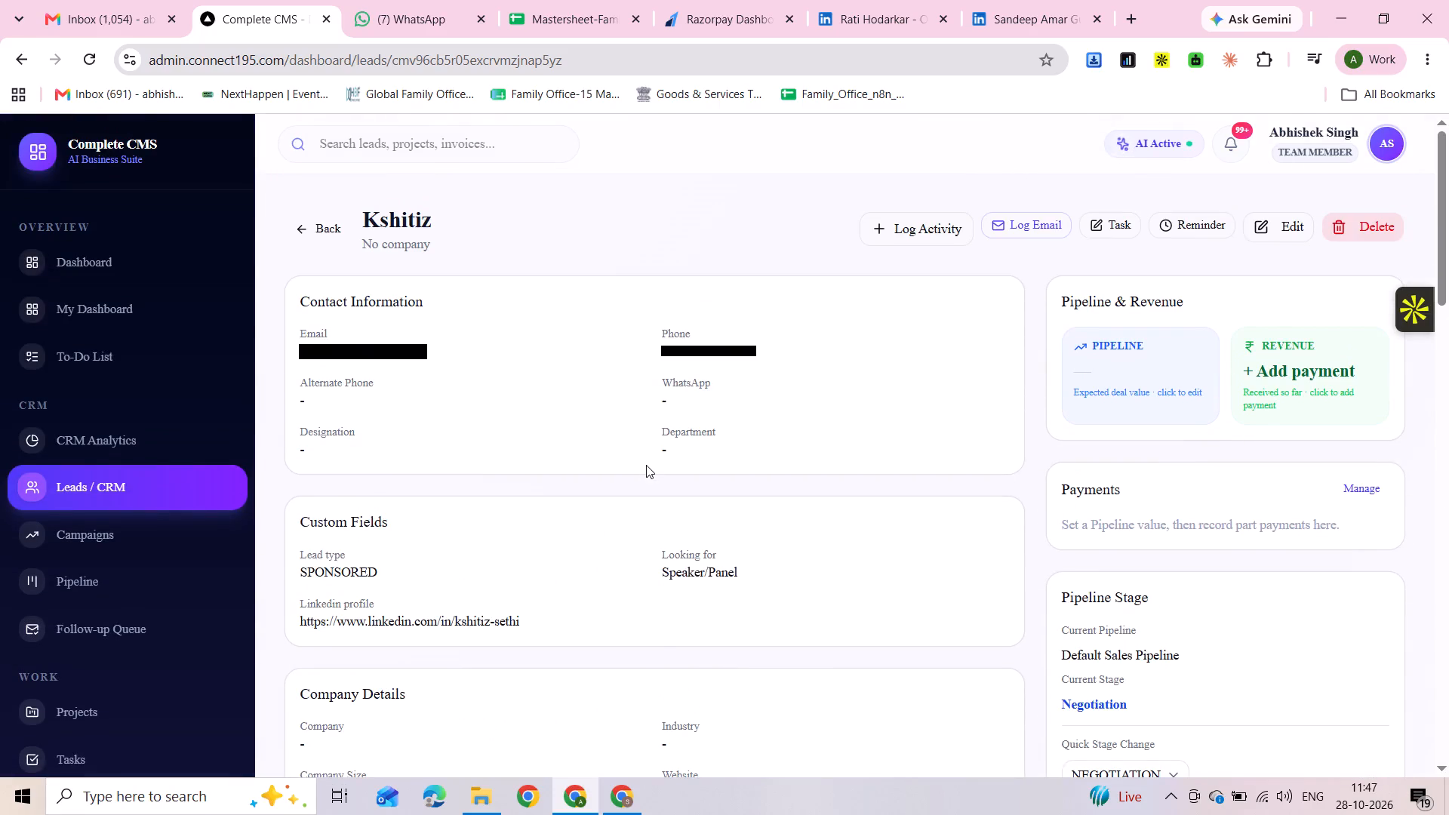
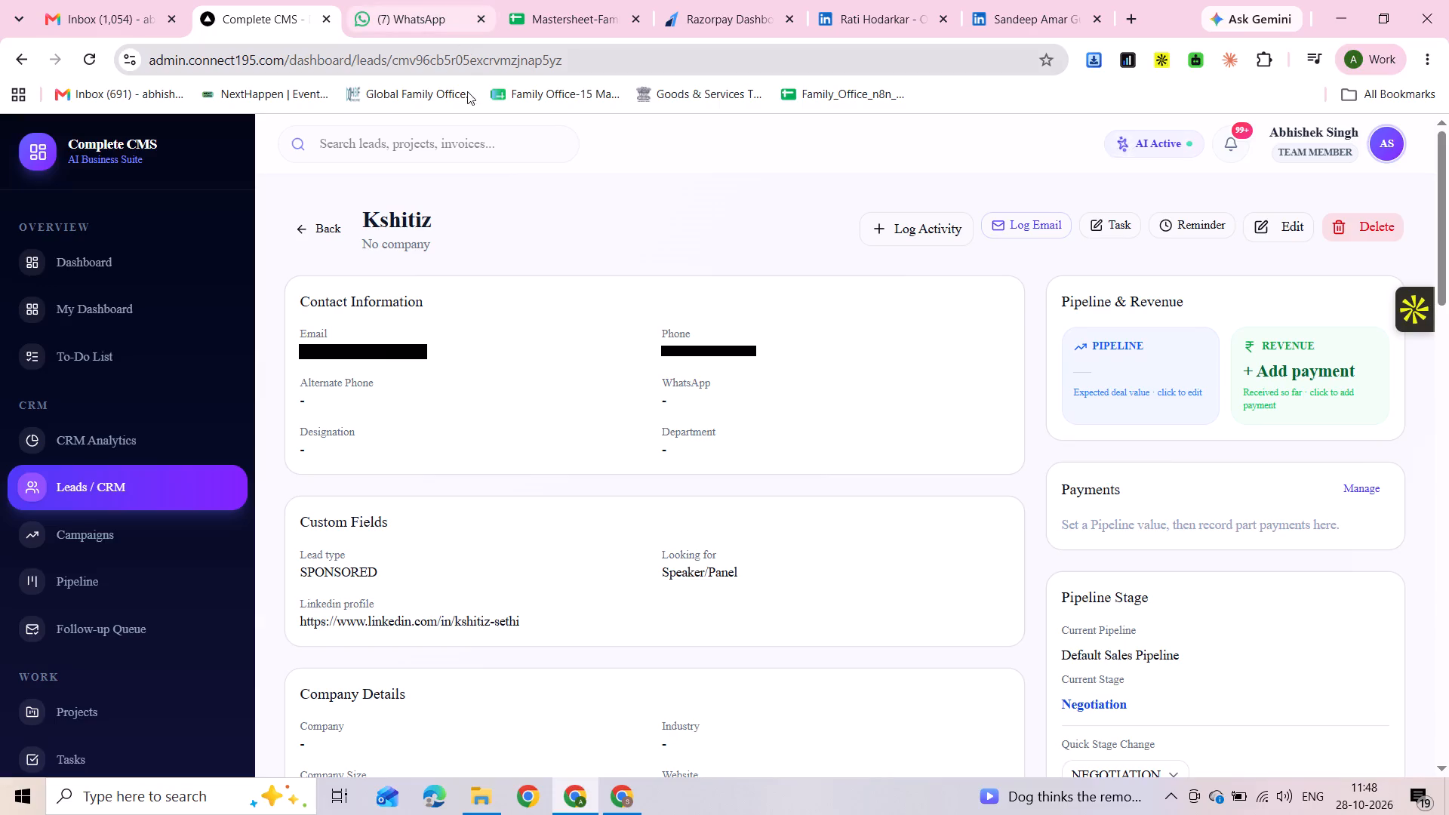
Return to the filtered campaign leads, open the lead Rohan and review its activity timeline, discussion, contact information and custom fields.
{"action": "left_click", "coordinate": [327, 235]}
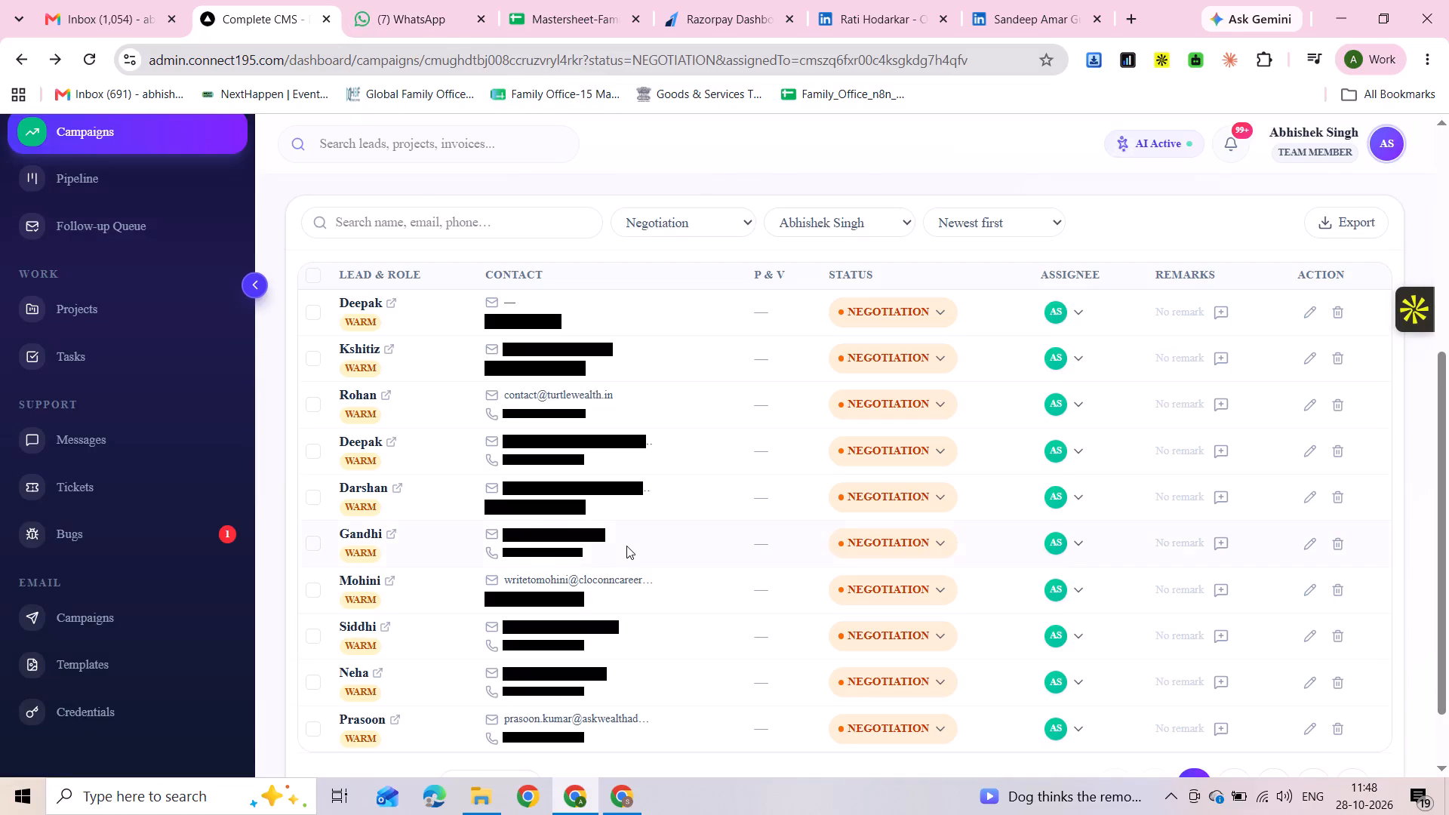
{"action": "scroll", "coordinate": [463, 639], "scroll_direction": "down", "scroll_amount": 1}
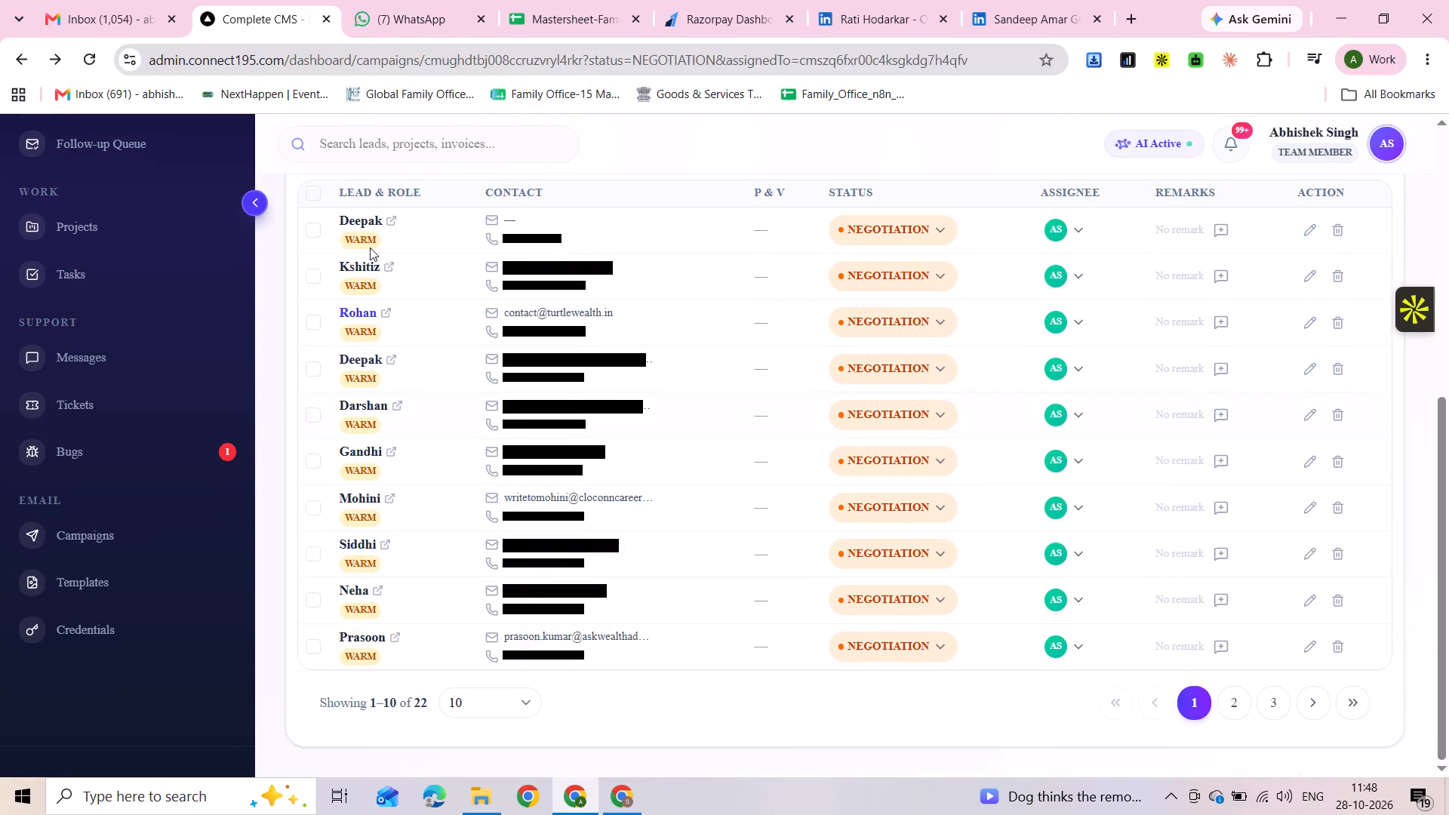
{"action": "left_click", "coordinate": [352, 314]}
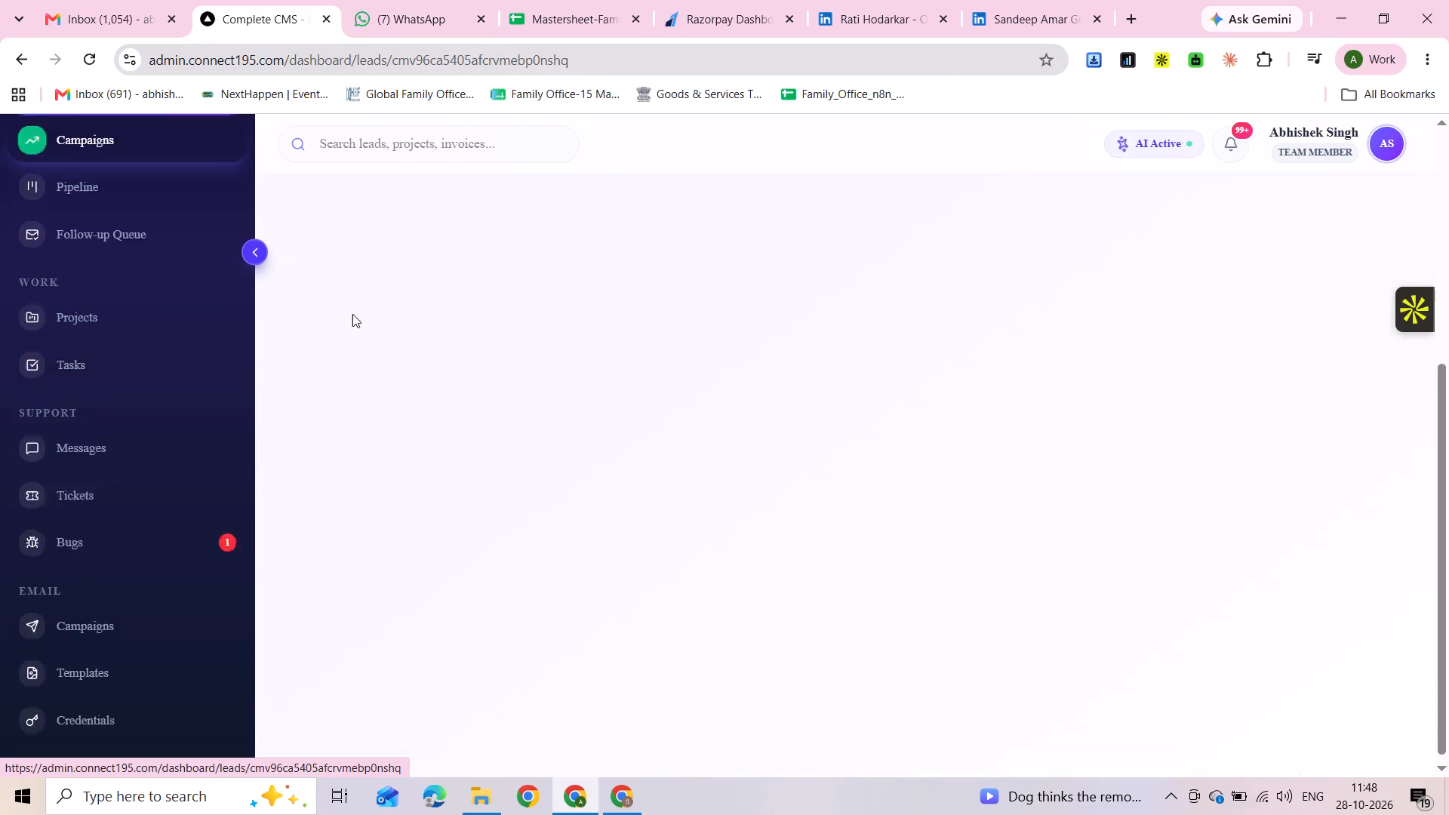
{"action": "scroll", "coordinate": [595, 385], "scroll_direction": "down", "scroll_amount": 12}
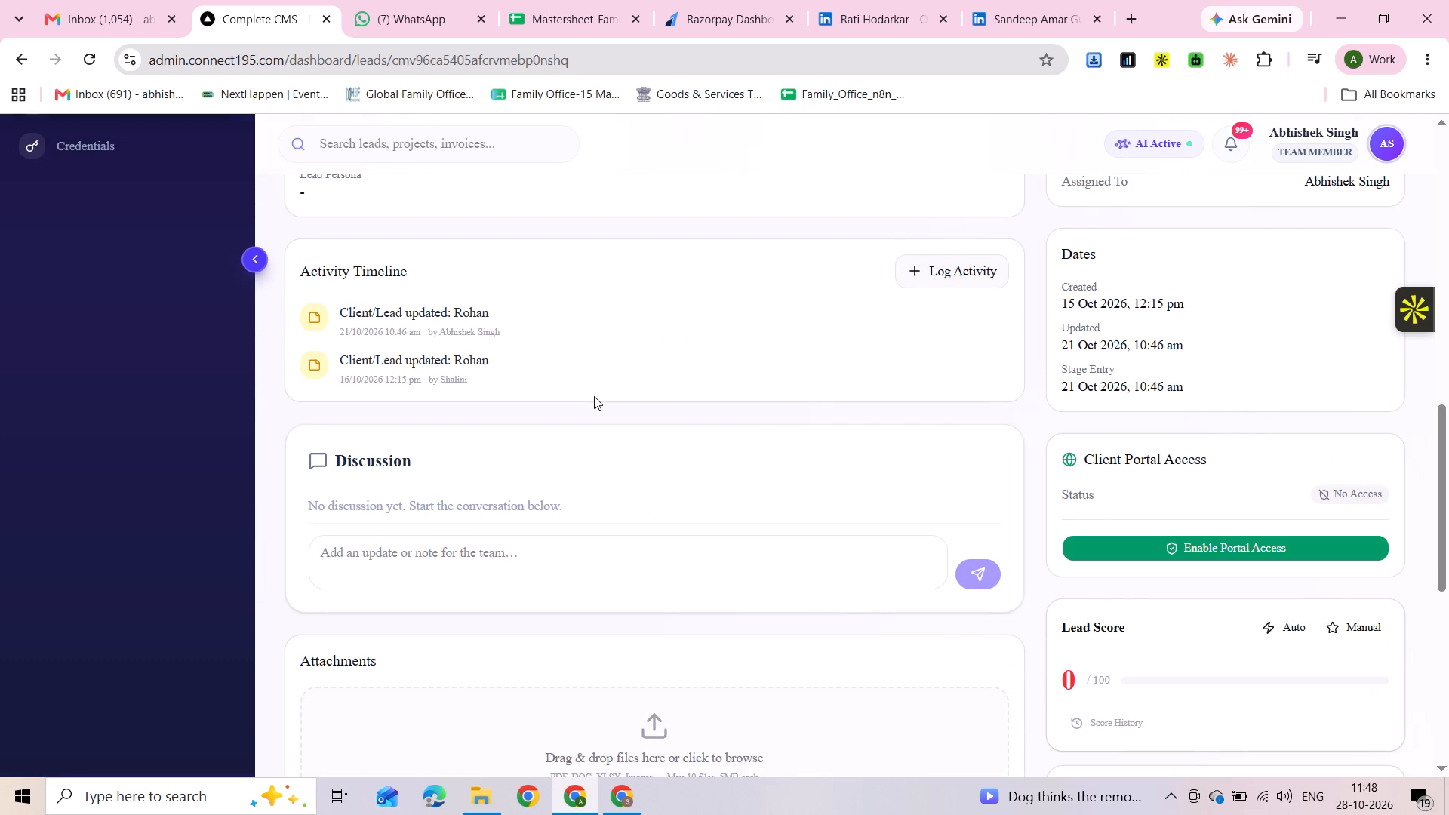
{"action": "scroll", "coordinate": [594, 398], "scroll_direction": "down", "scroll_amount": 1}
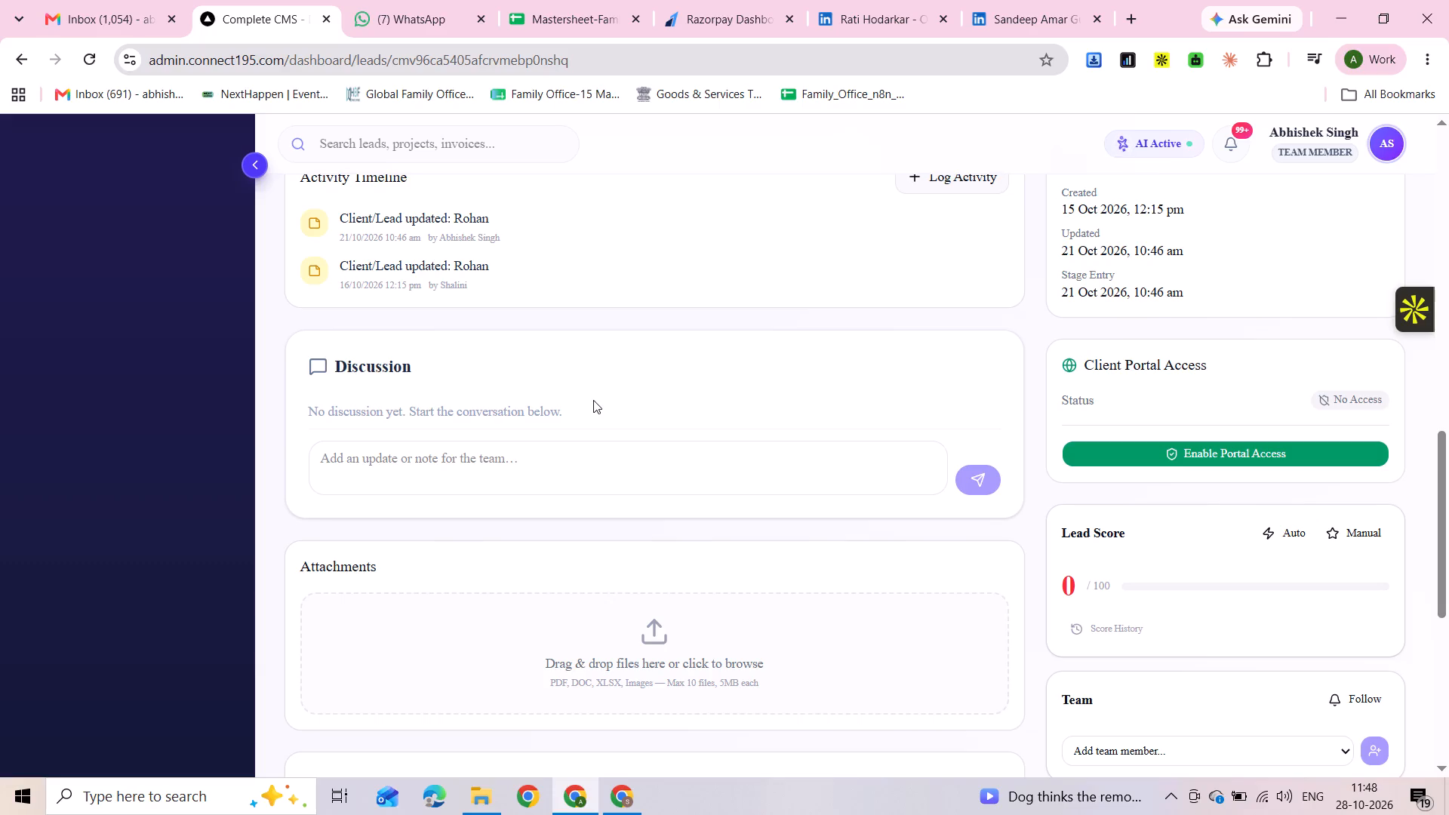
{"action": "scroll", "coordinate": [617, 324], "scroll_direction": "up", "scroll_amount": 3}
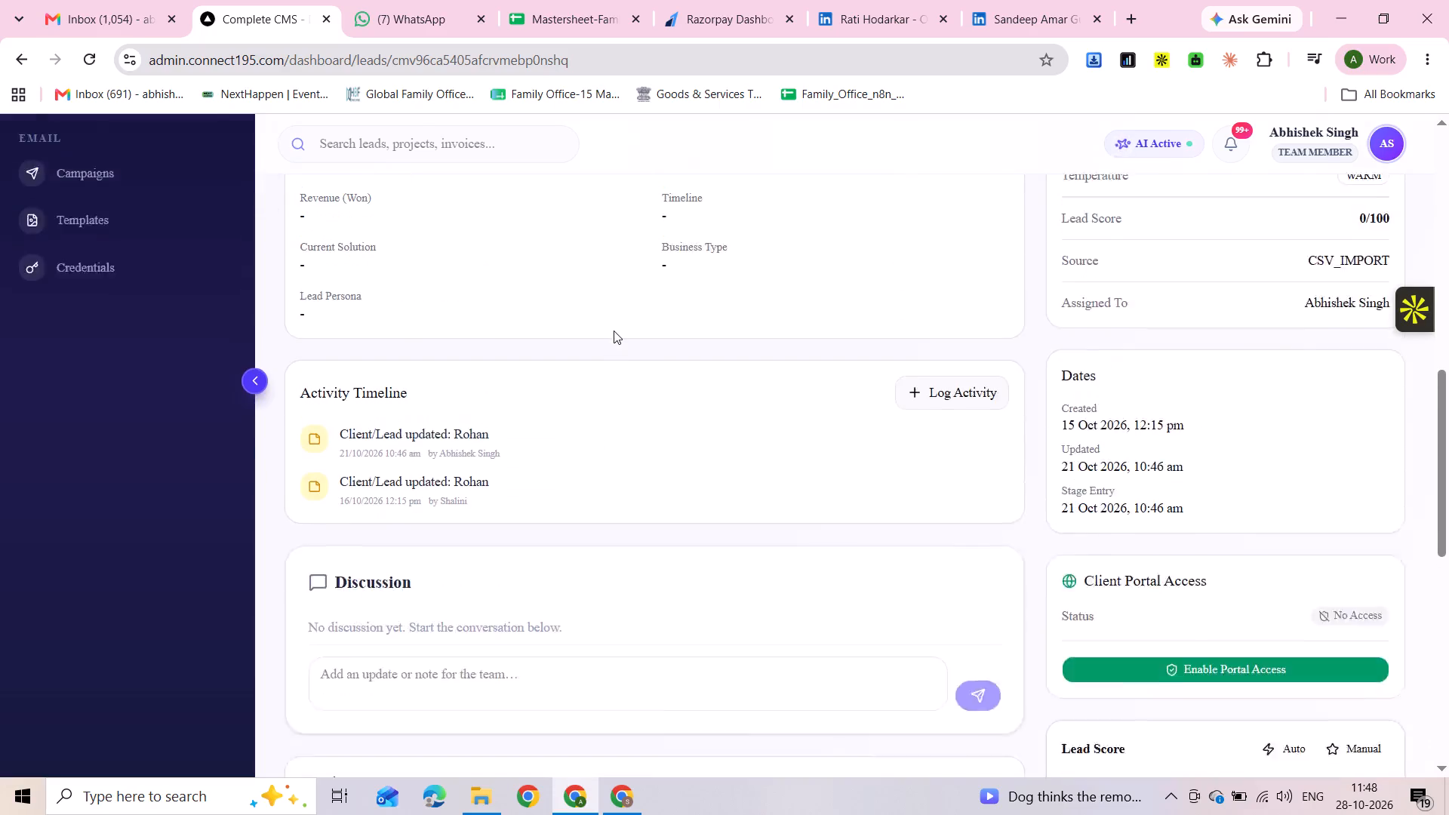
{"action": "scroll", "coordinate": [614, 331], "scroll_direction": "up", "scroll_amount": 9}
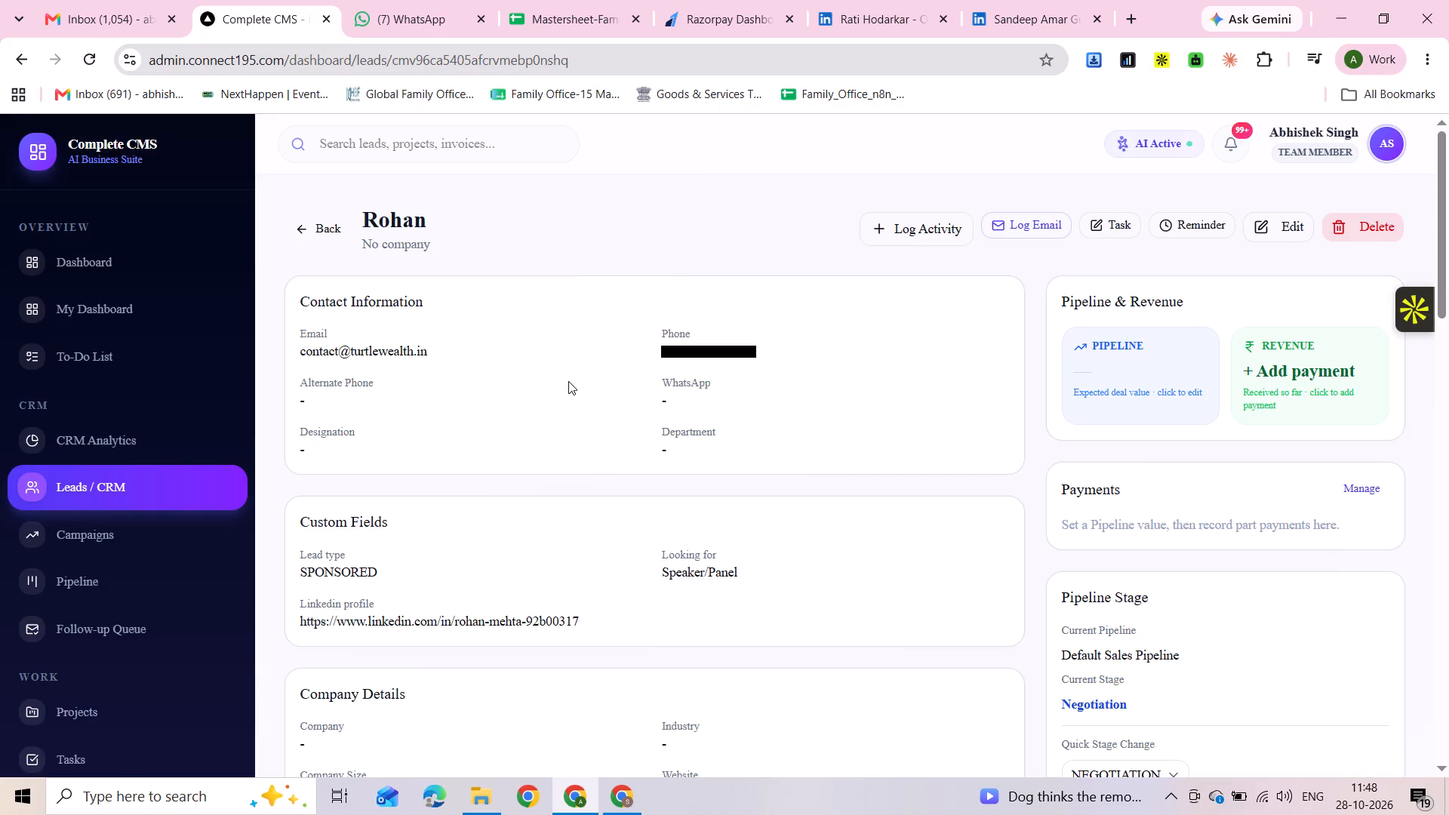
{"action": "scroll", "coordinate": [490, 395], "scroll_direction": "down", "scroll_amount": 10}
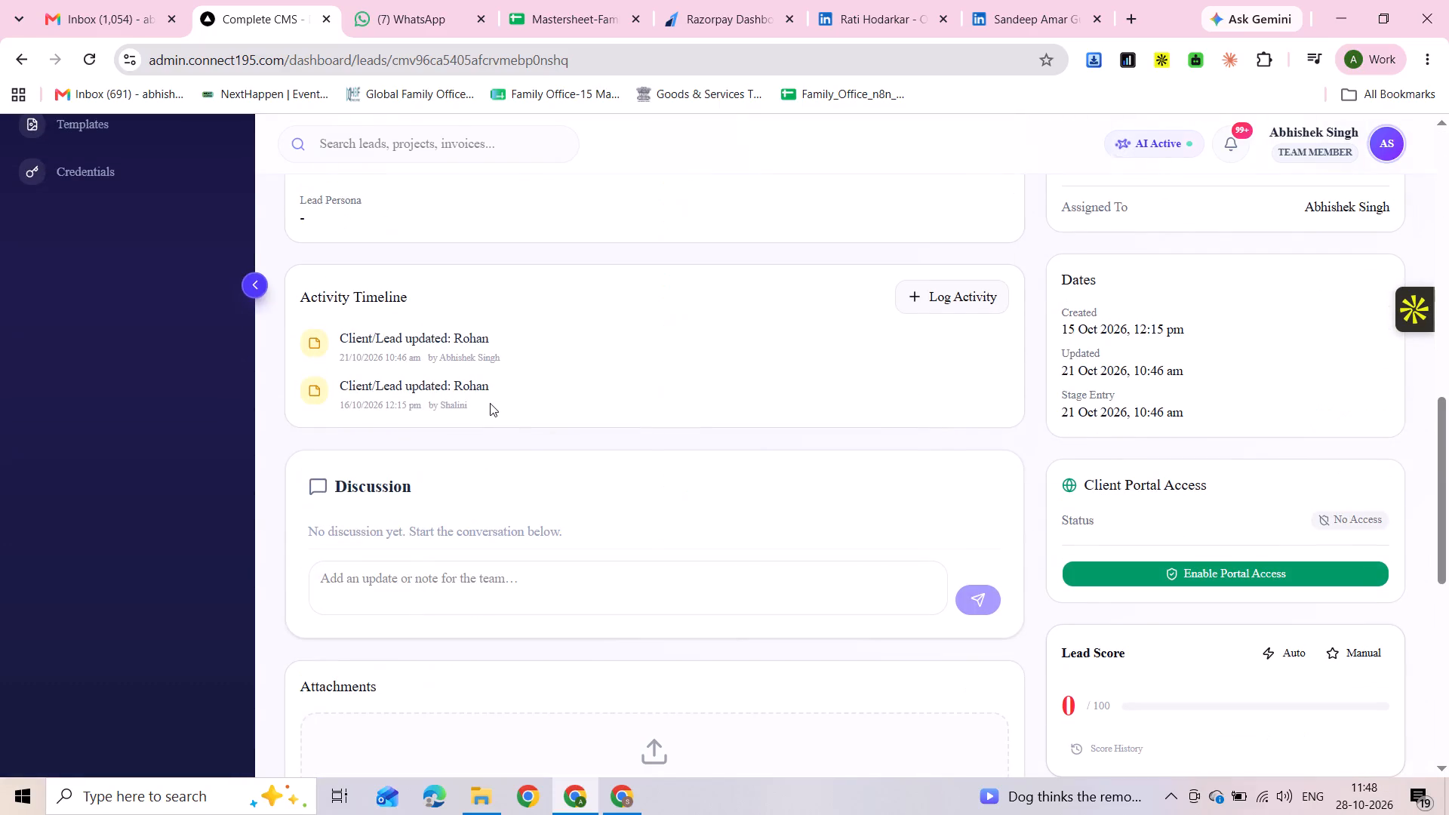
{"action": "scroll", "coordinate": [549, 462], "scroll_direction": "up", "scroll_amount": 12}
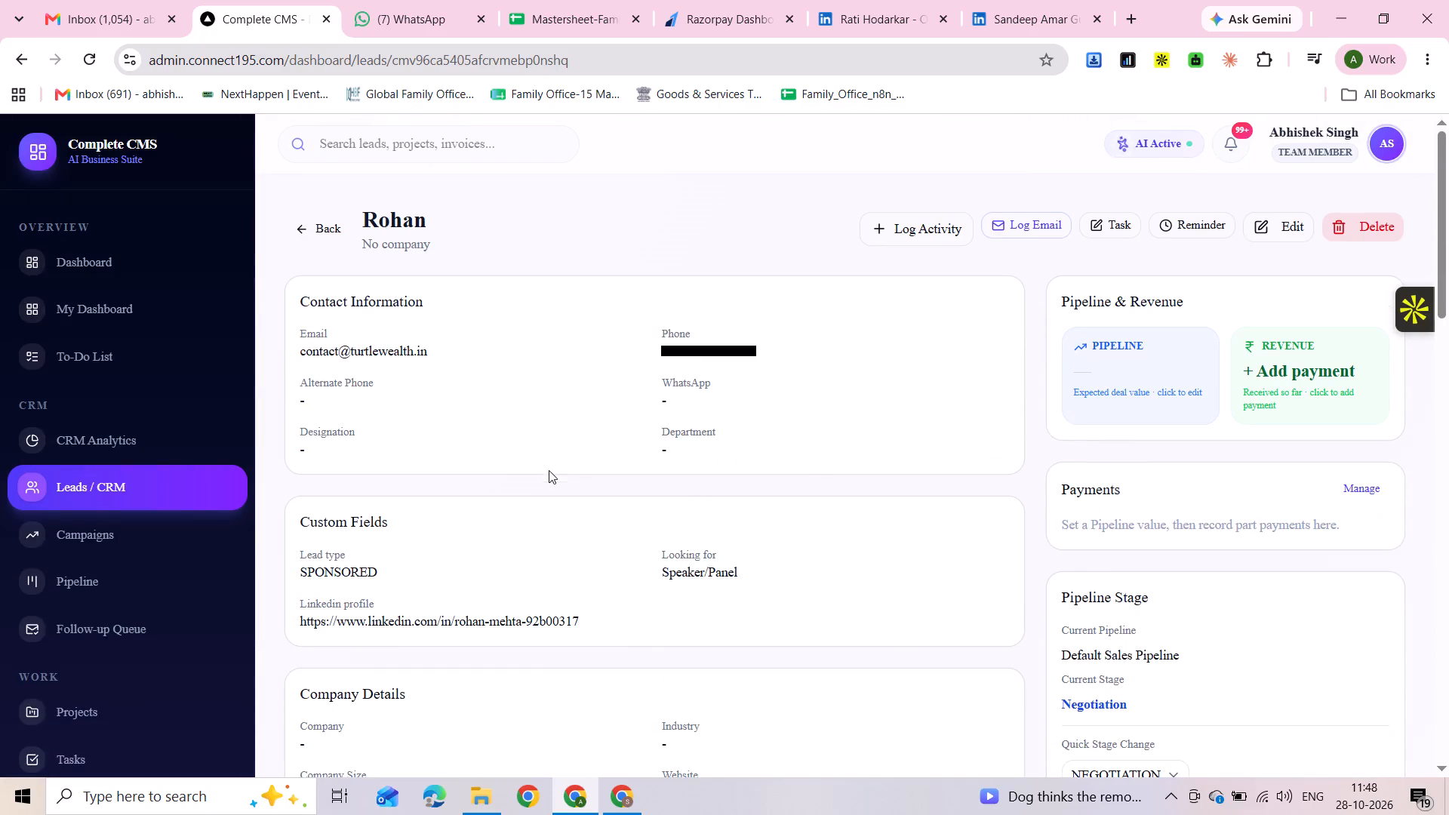
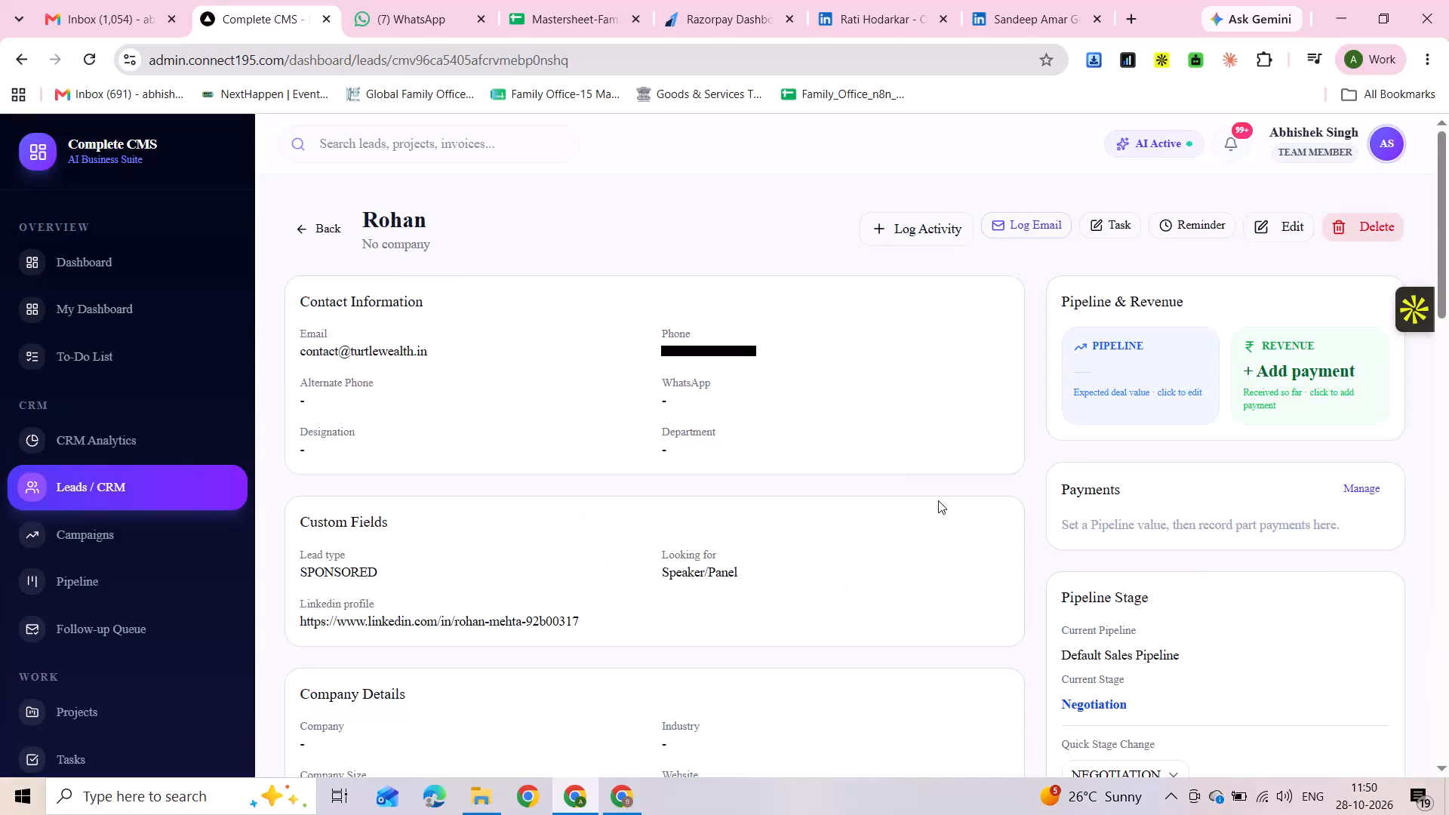
Change the pipeline stage of the lead Rohan to Meeting Scheduled.
{"action": "scroll", "coordinate": [928, 505], "scroll_direction": "down", "scroll_amount": 2}
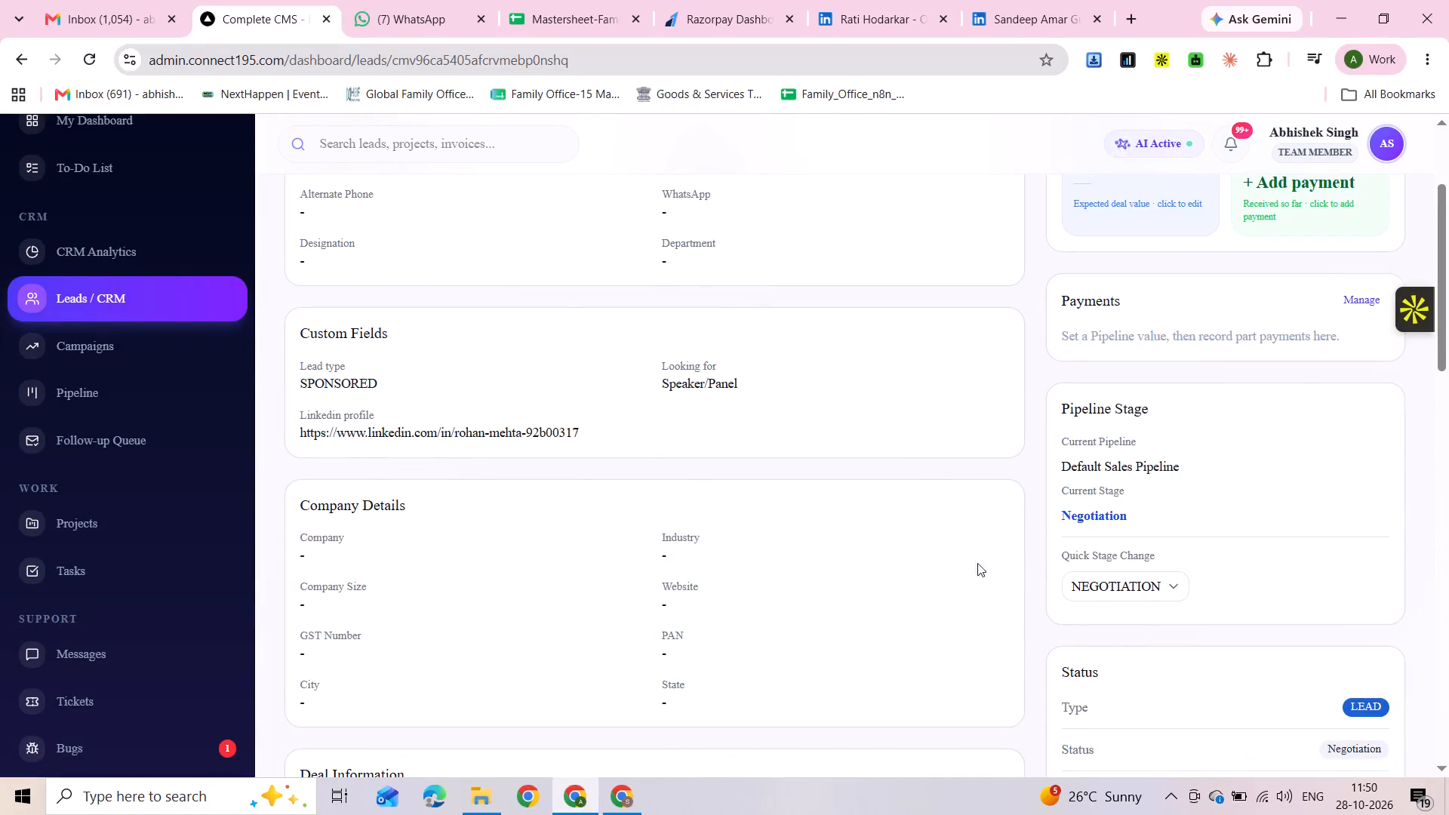
{"action": "left_click", "coordinate": [1103, 590]}
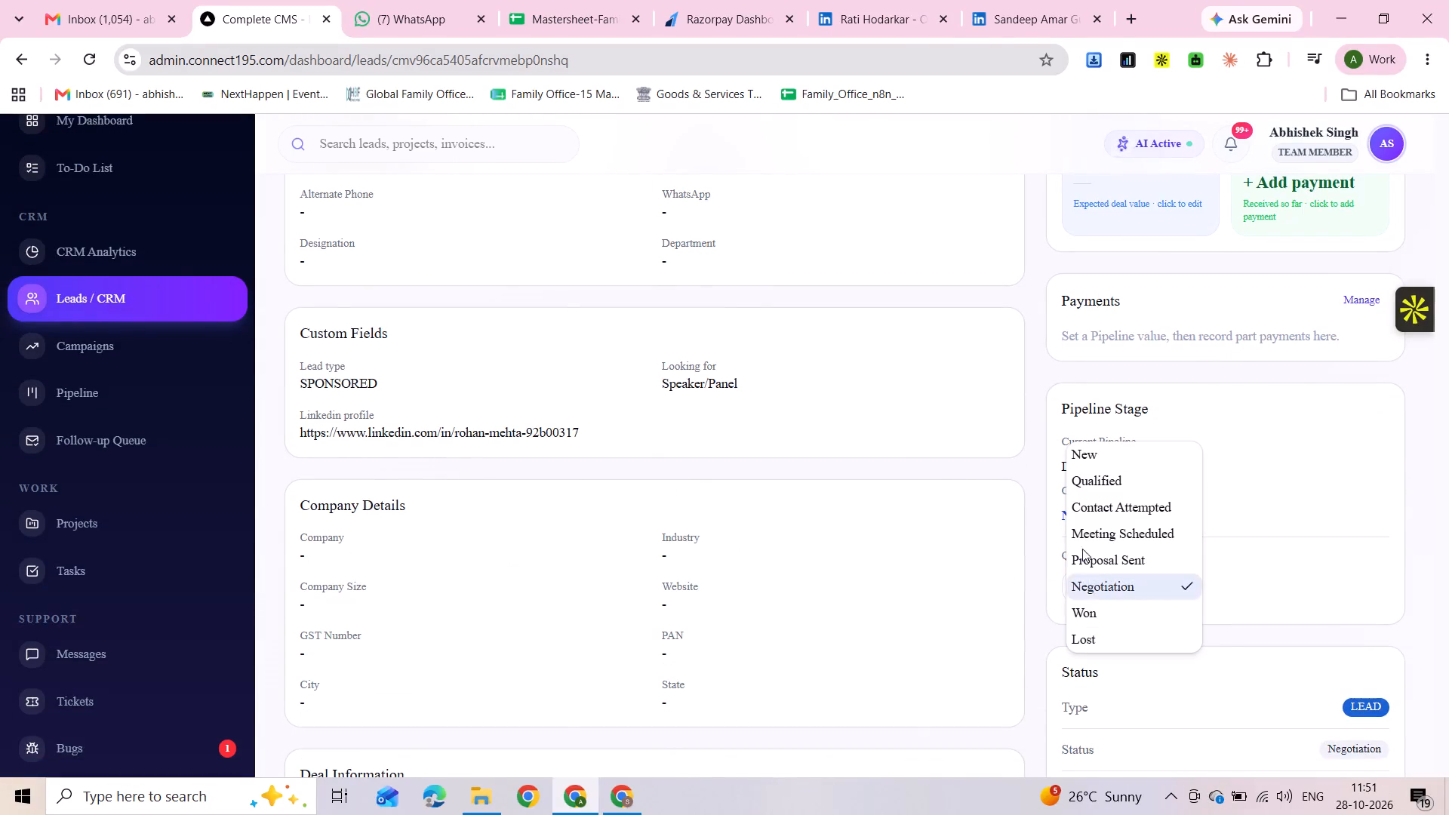
{"action": "left_click", "coordinate": [1080, 534]}
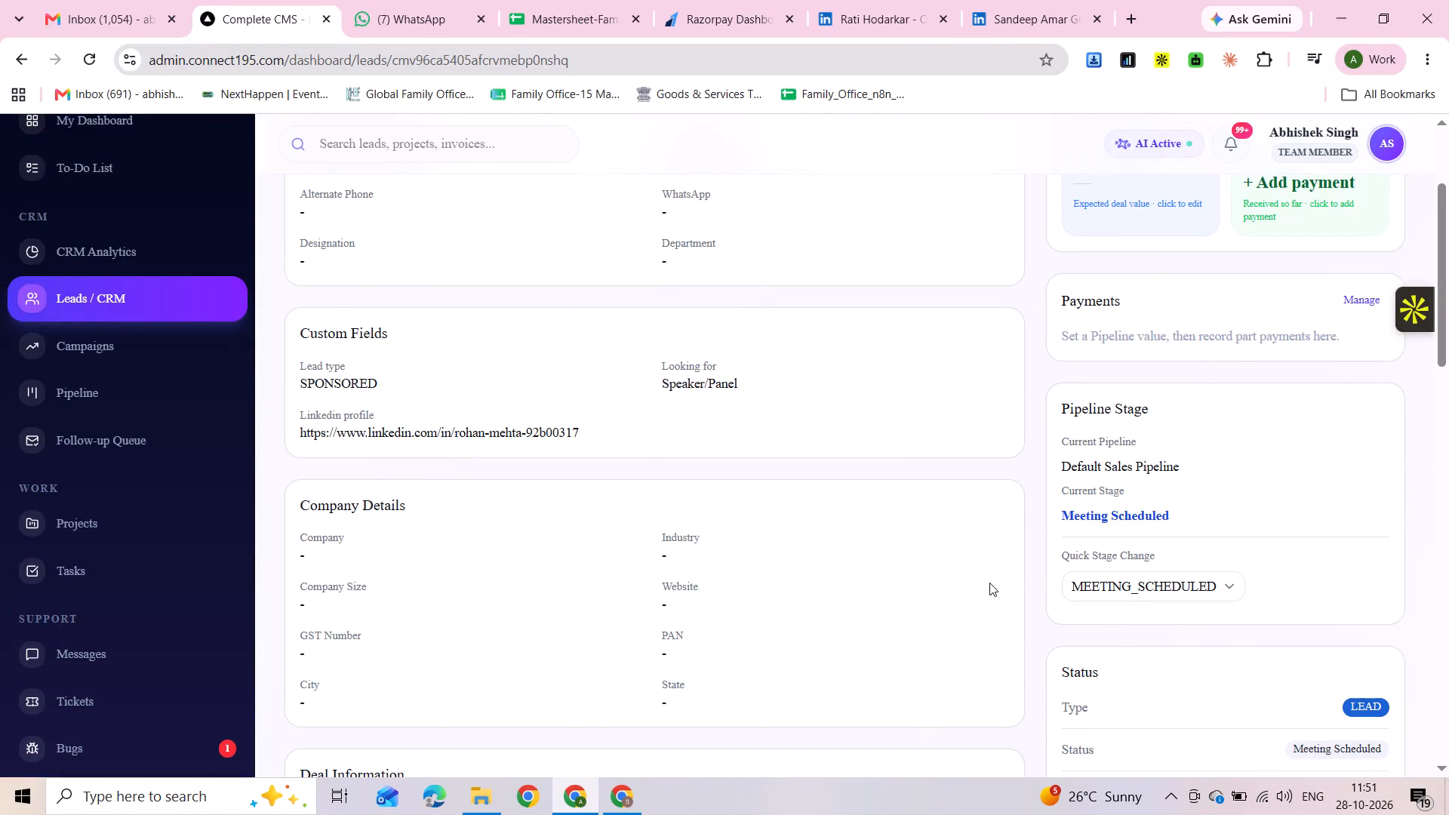
Review the lead's company details, deal information, activity timeline and discussion, ending back at the contact information.
{"action": "scroll", "coordinate": [989, 583], "scroll_direction": "down", "scroll_amount": 3}
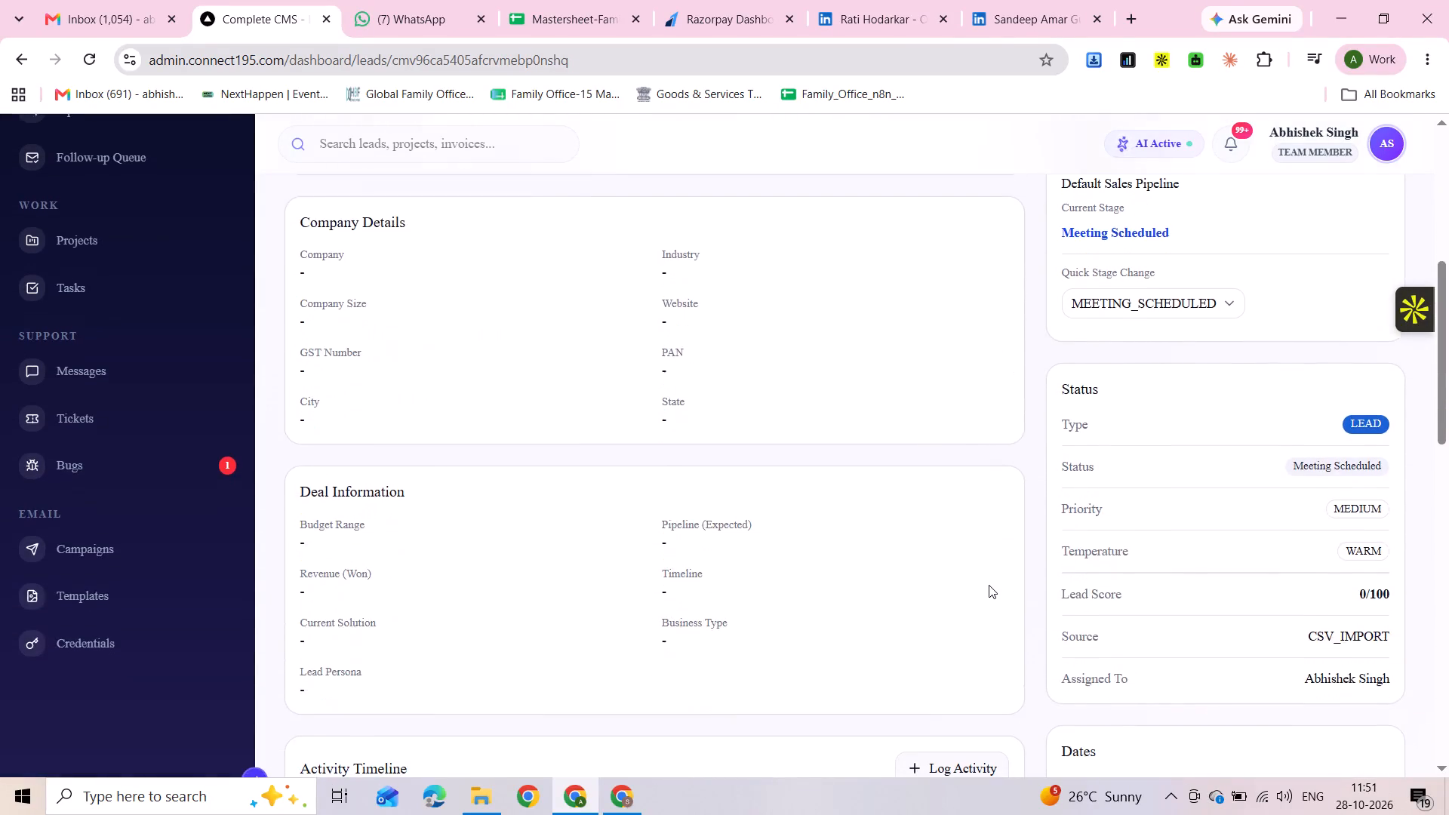
{"action": "scroll", "coordinate": [989, 585], "scroll_direction": "down", "scroll_amount": 4}
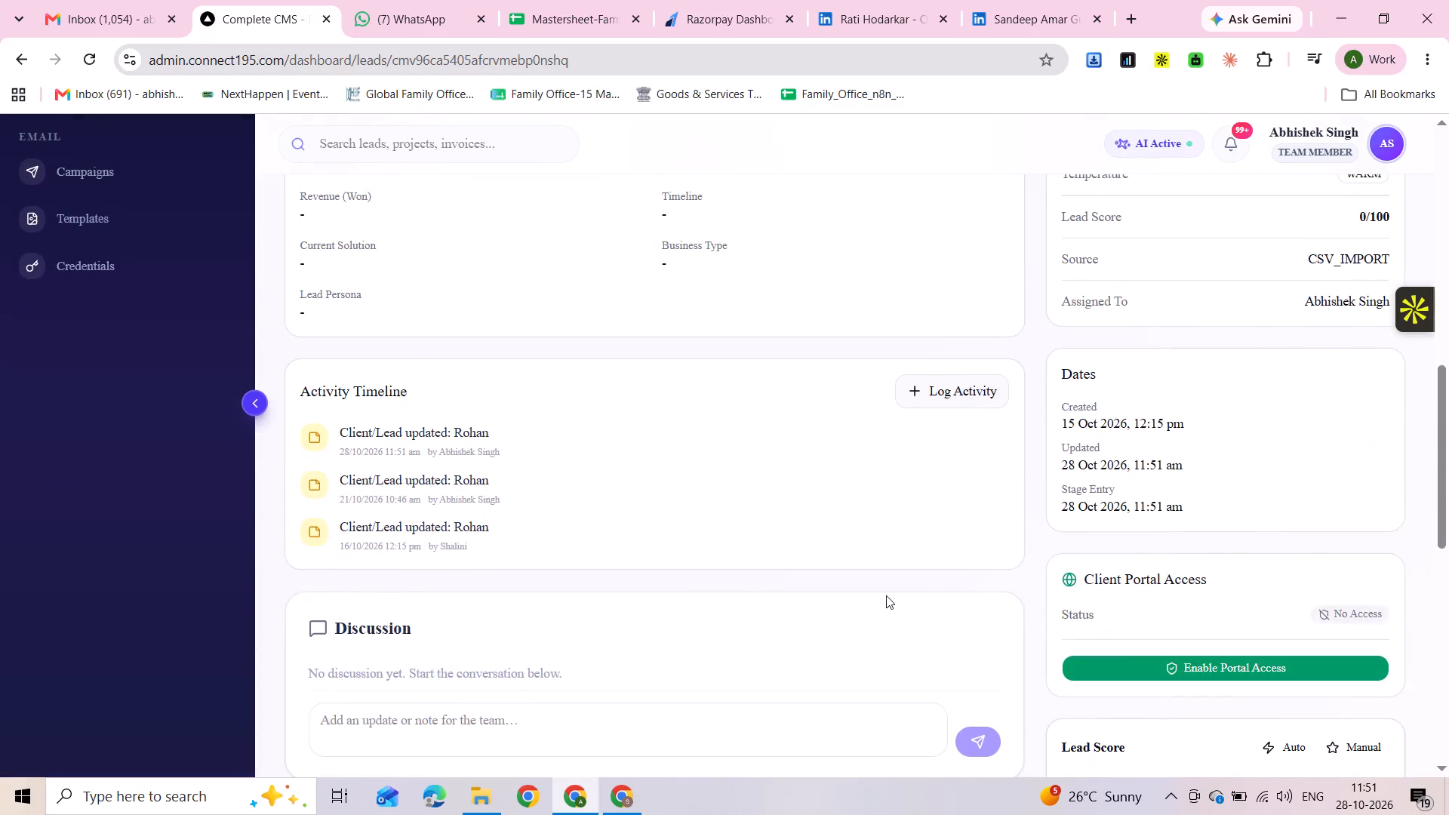
{"action": "scroll", "coordinate": [659, 636], "scroll_direction": "down", "scroll_amount": 1}
{"action": "scroll", "coordinate": [664, 621], "scroll_direction": "up", "scroll_amount": 5}
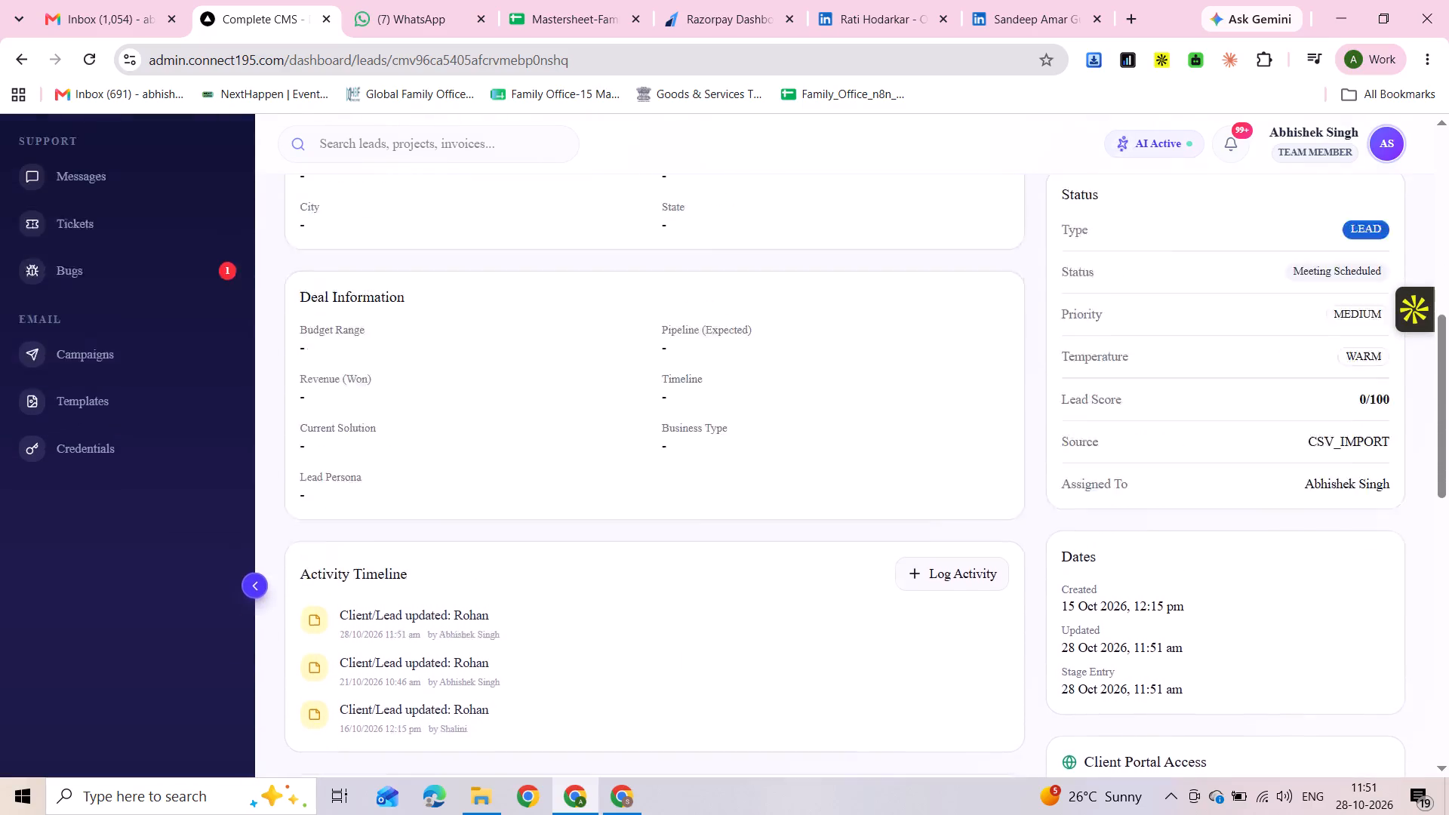
{"action": "scroll", "coordinate": [664, 621], "scroll_direction": "up", "scroll_amount": 8}
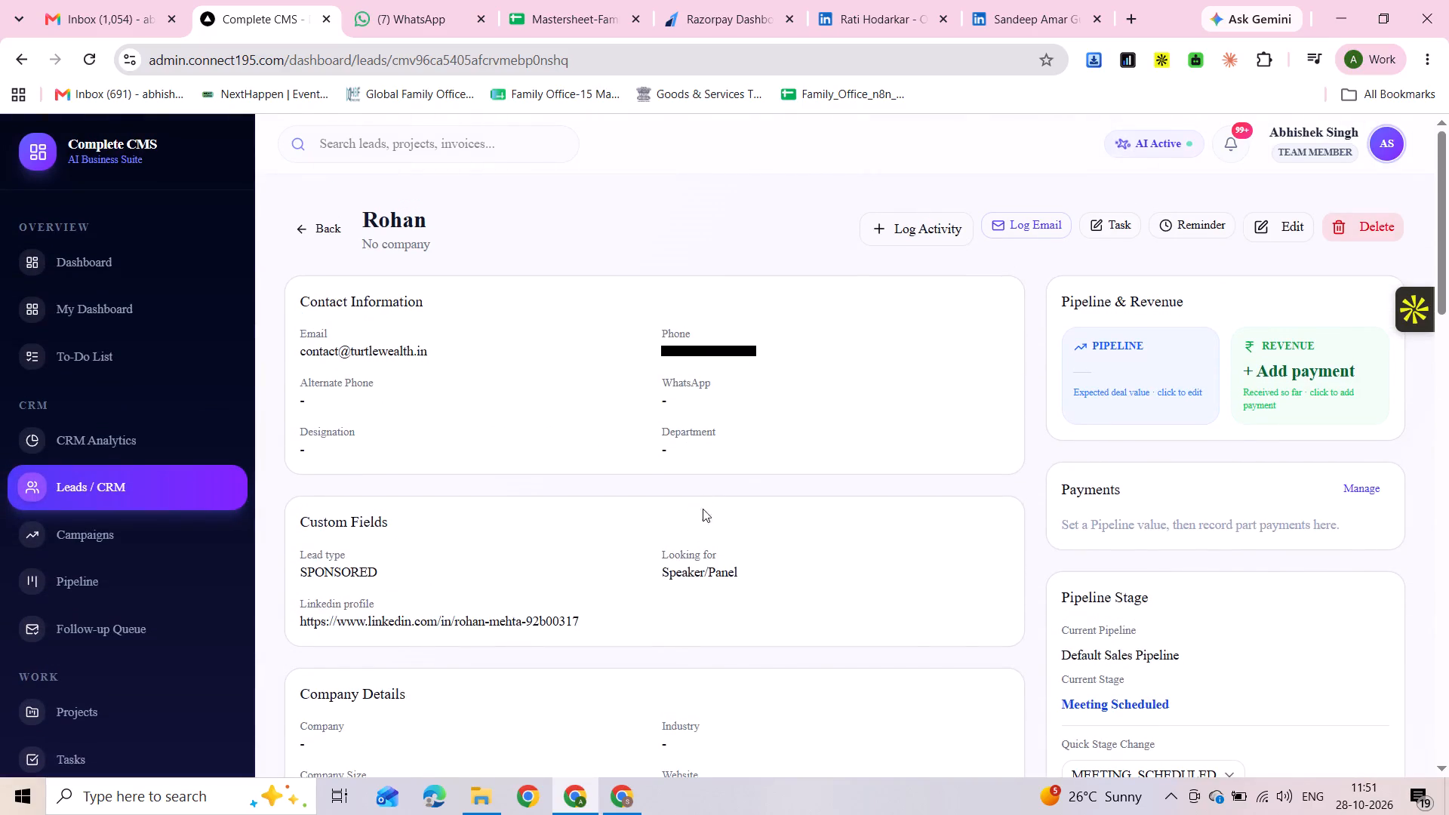
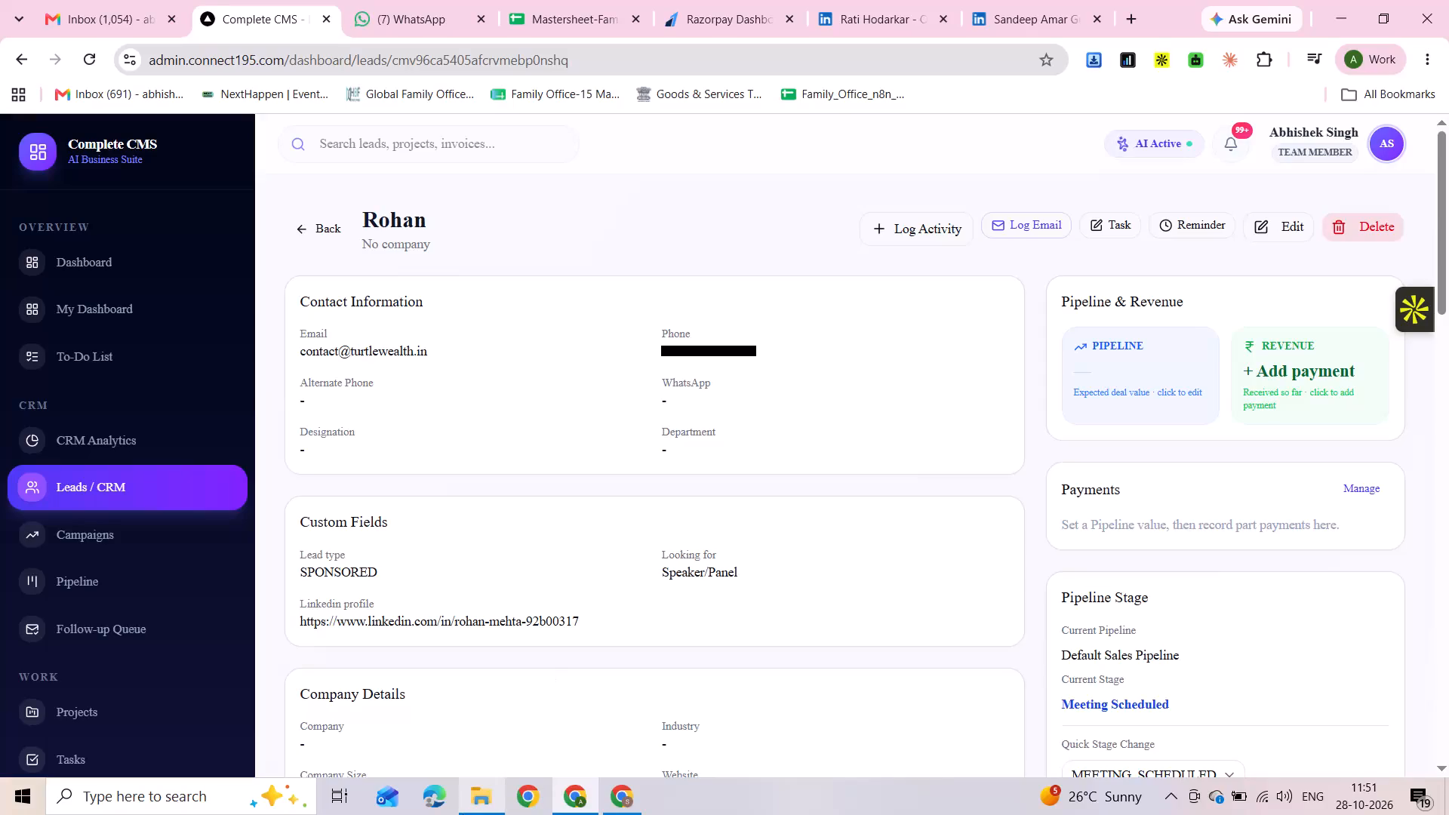
Start a discussion note on the lead reading "He is looking fro speakership opportunities and ready to do a google meet.".
{"action": "scroll", "coordinate": [542, 647], "scroll_direction": "down", "scroll_amount": 4}
{"action": "scroll", "coordinate": [472, 672], "scroll_direction": "down", "scroll_amount": 4}
{"action": "scroll", "coordinate": [472, 603], "scroll_direction": "down", "scroll_amount": 4}
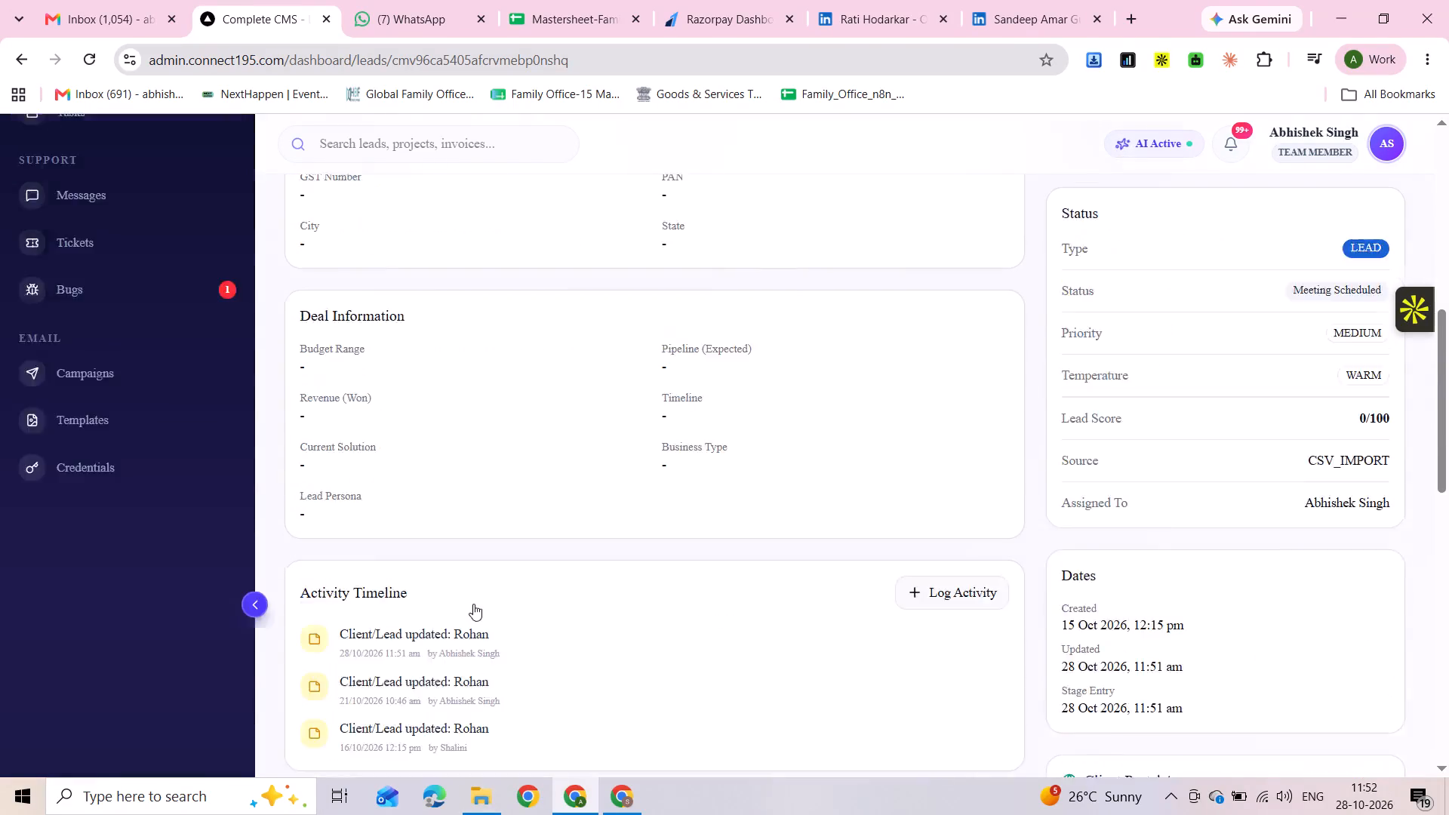
{"action": "left_click", "coordinate": [404, 430]}
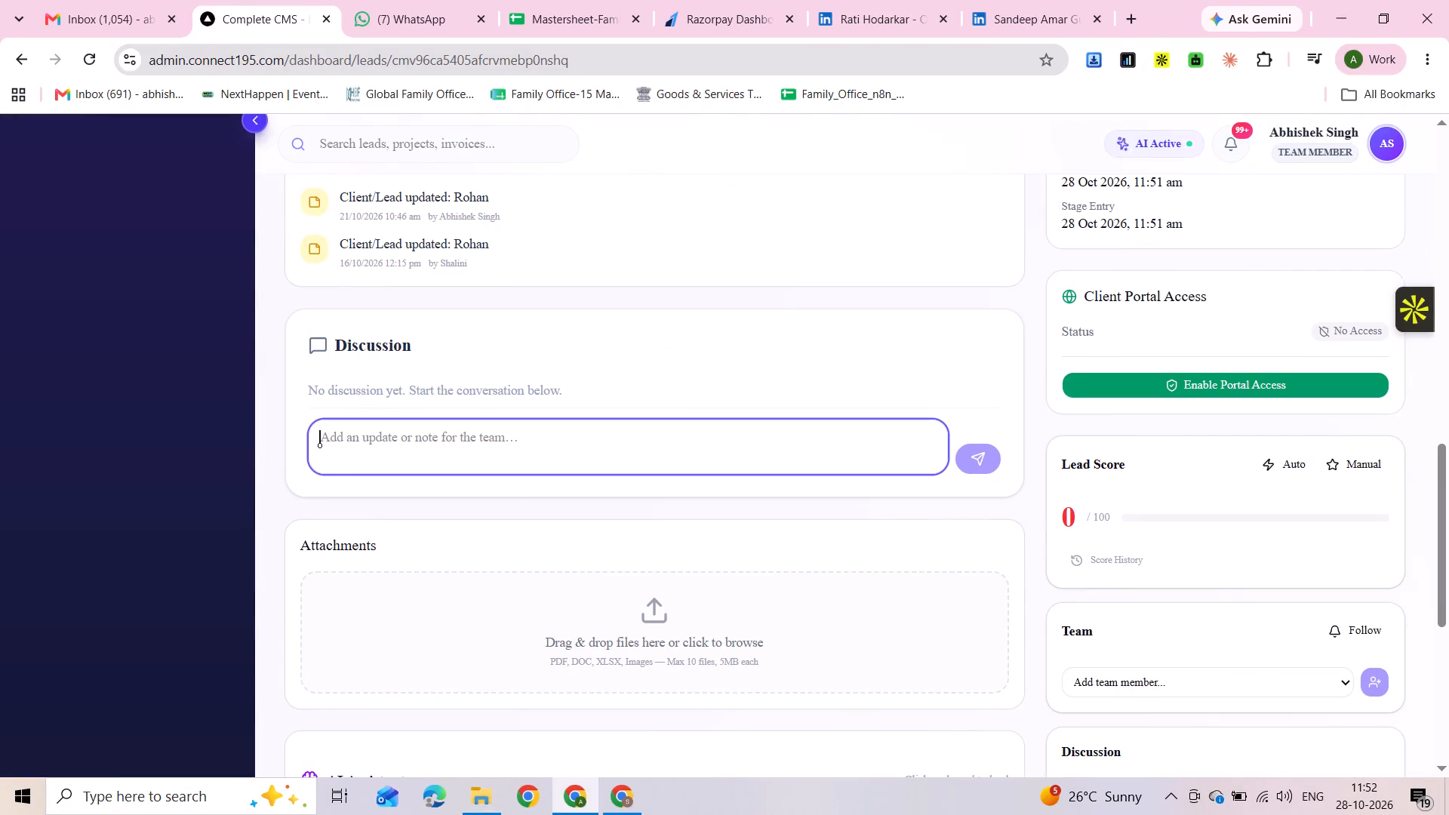
{"action": "type", "text": "He is looking"}
{"action": "key", "text": "space"}
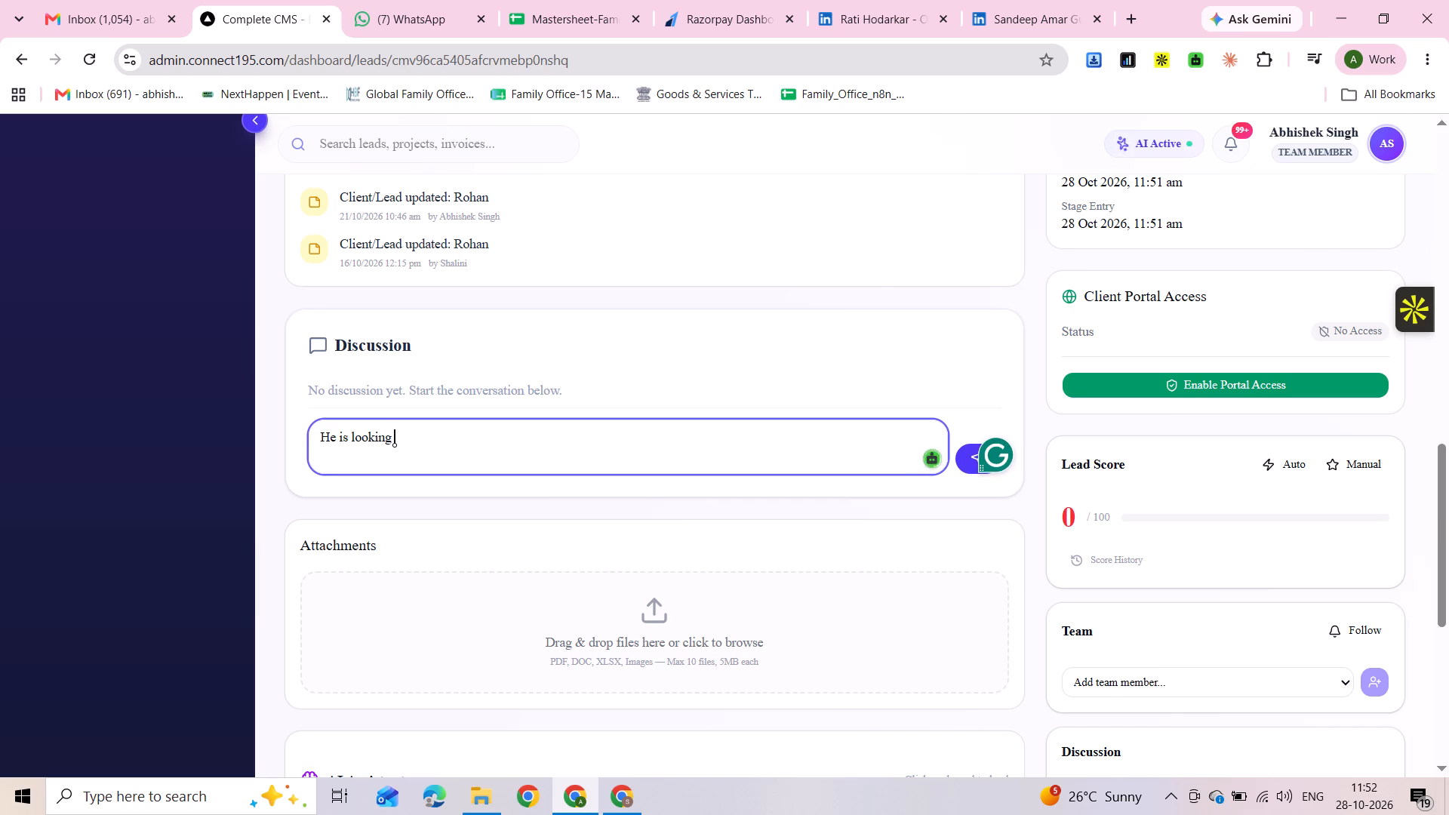
{"action": "type", "text": "fro"}
{"action": "key", "text": "space"}
{"action": "type", "text": "speakership oppo"}
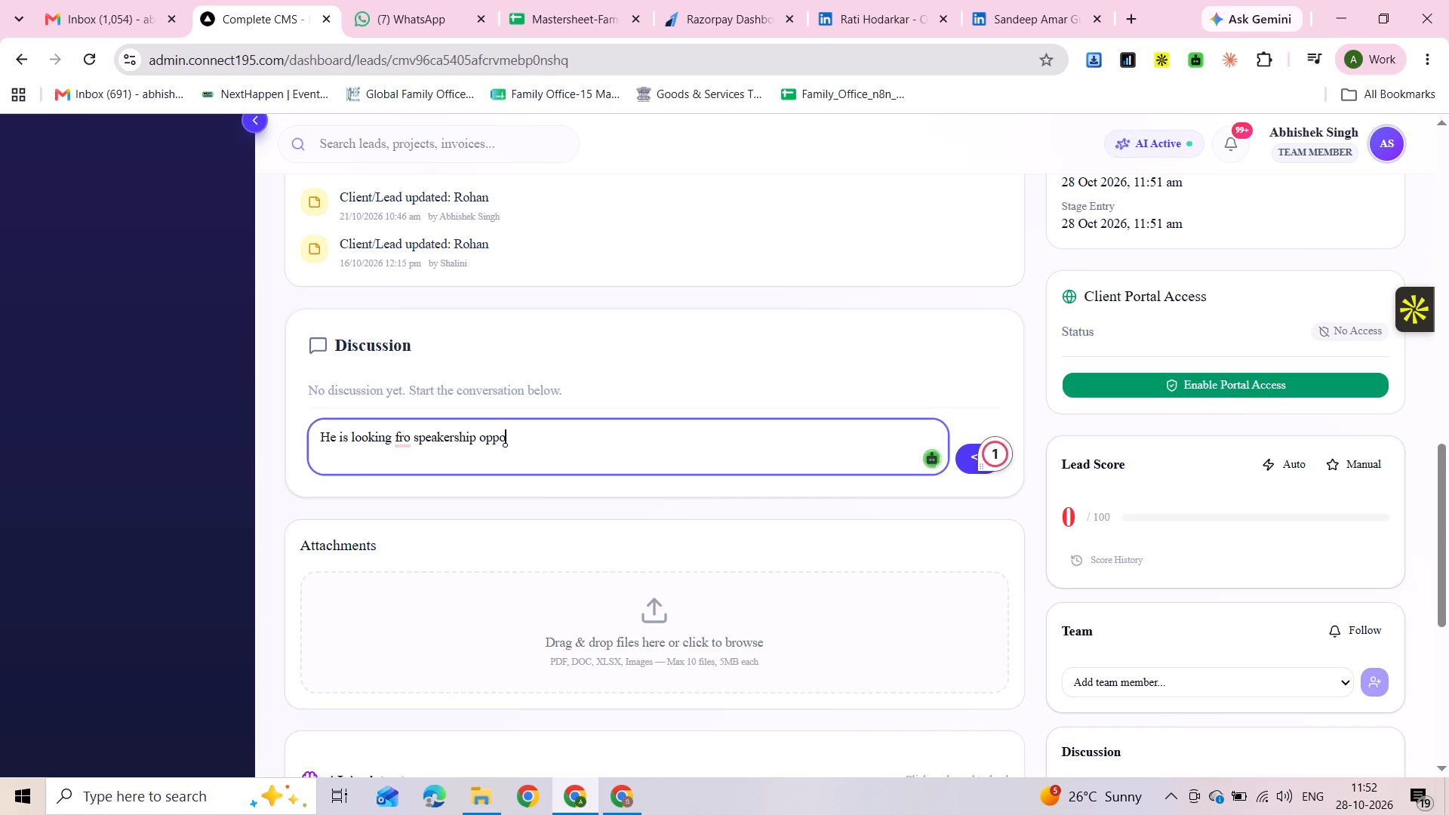
{"action": "type", "text": "rtunities"}
{"action": "key", "text": "space"}
{"action": "type", "text": "and ready to do a google meet"}
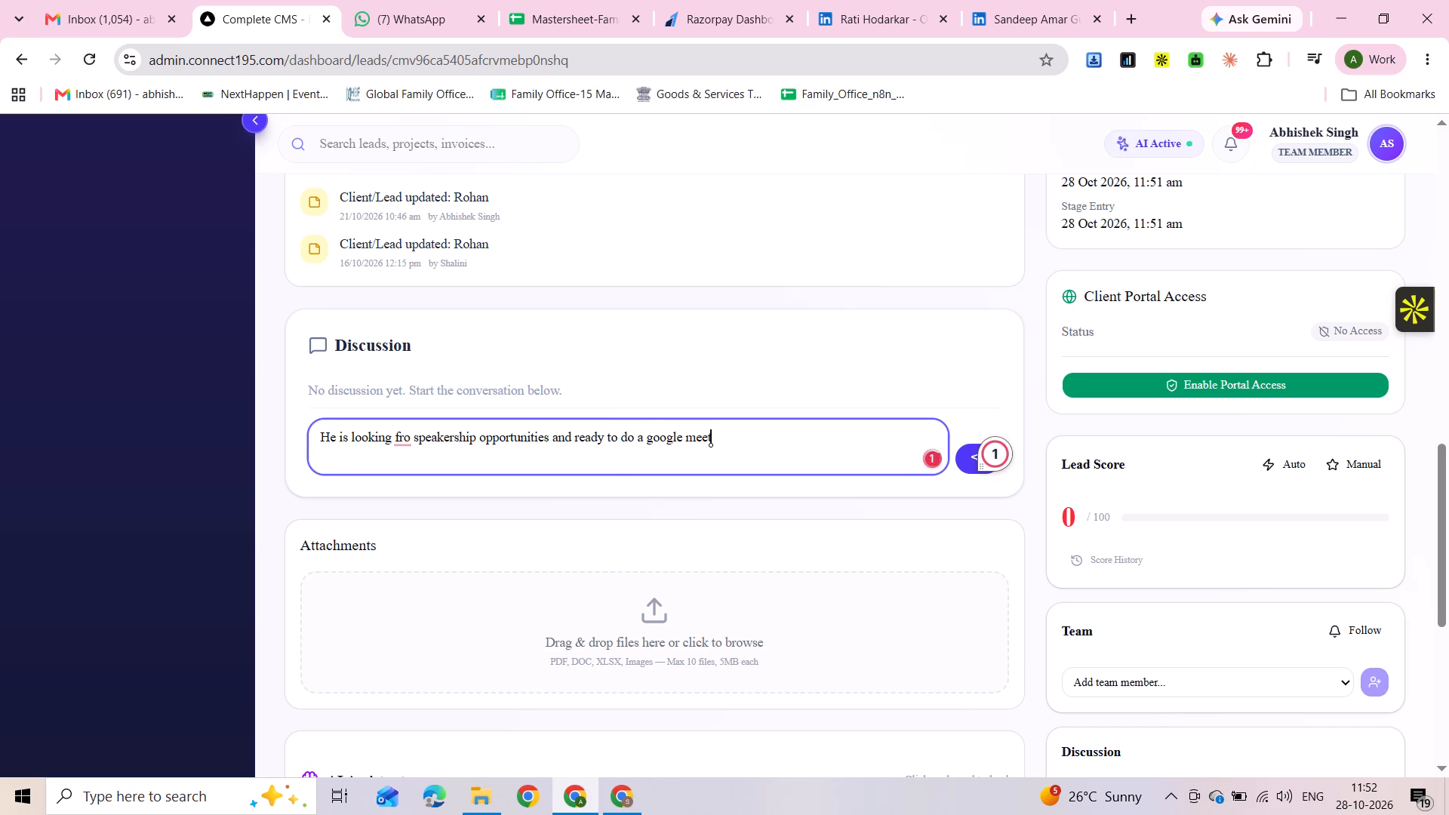
{"action": "key", "text": "period"}
{"action": "key", "text": "shift+Return"}
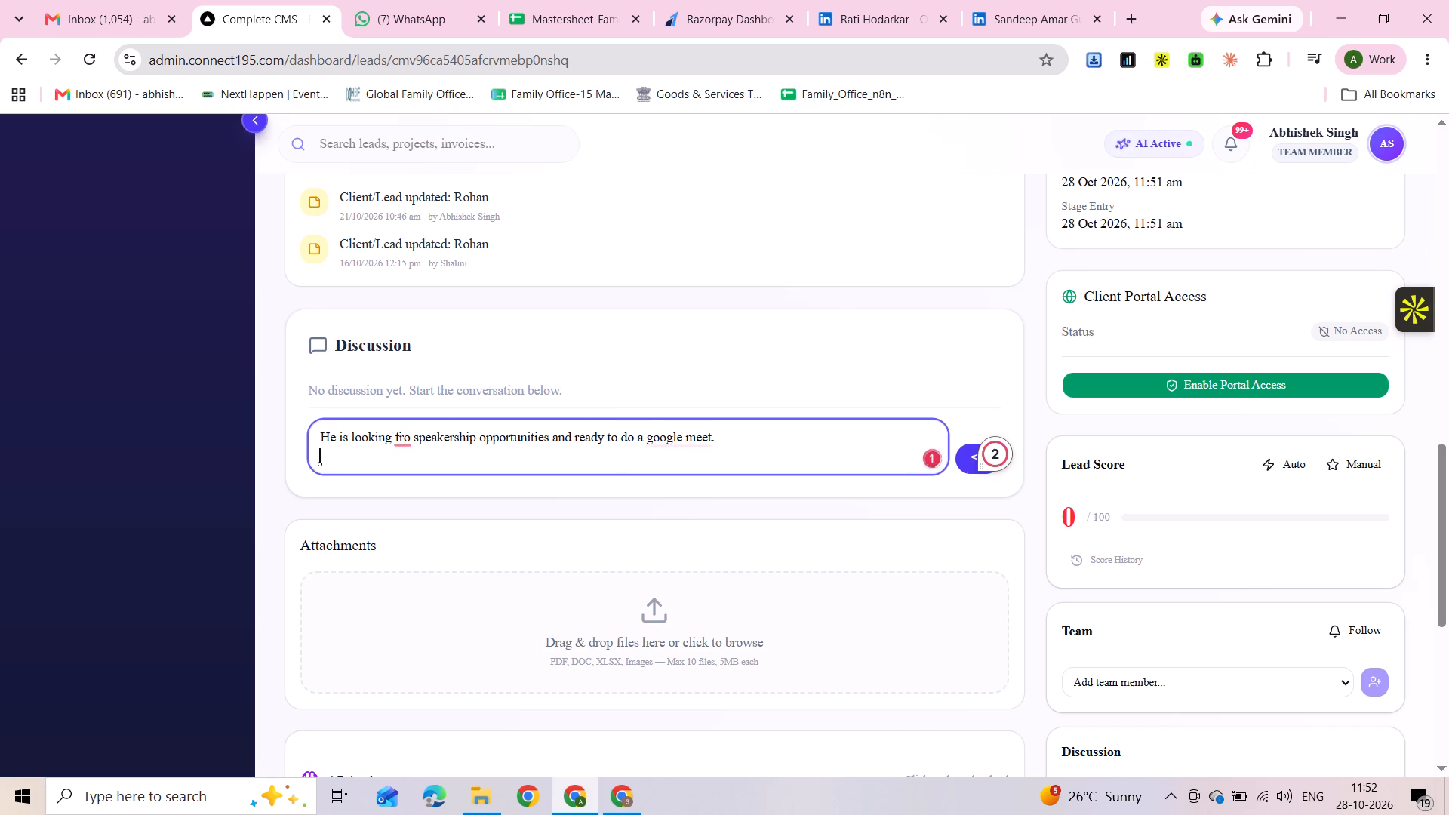
Add a second line to the note: "He knew about the commercials keynote speaker 7L".
{"action": "type", "text": "He knw"}
{"action": "key", "text": "BackSpace"}
{"action": "key", "text": "BackSpace"}
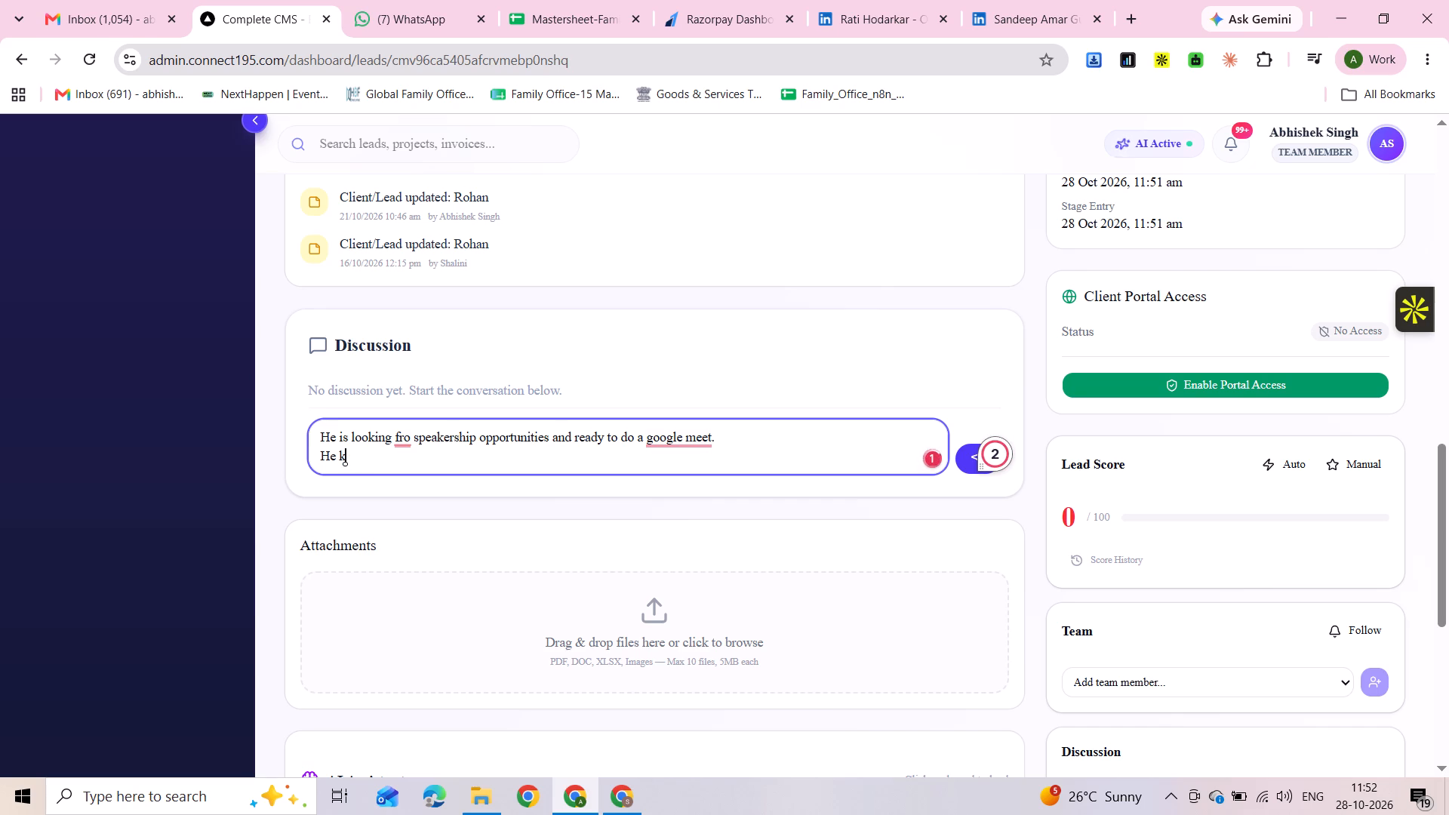
{"action": "type", "text": "new about the comm"}
{"action": "type", "text": "er"}
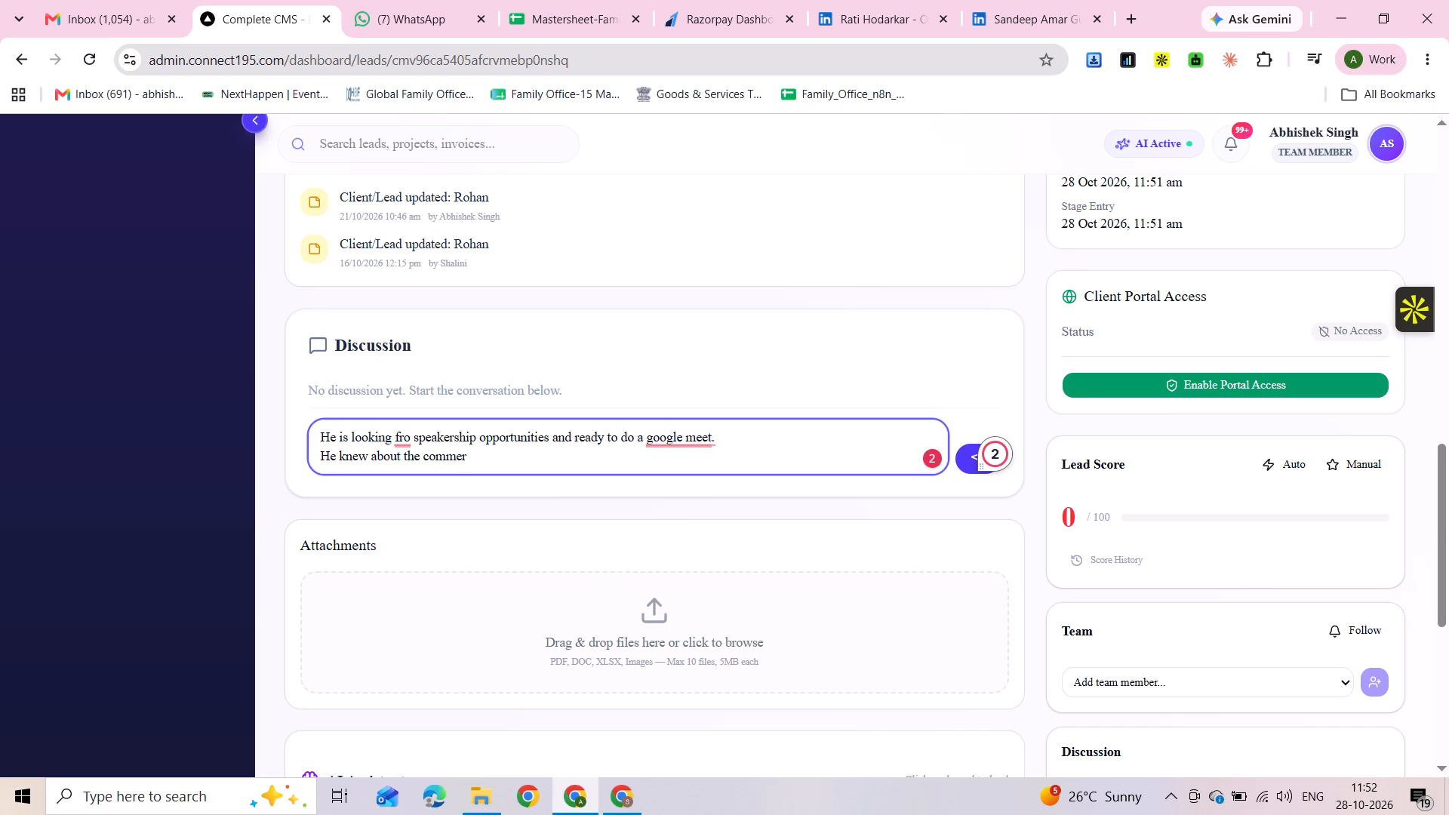
{"action": "type", "text": "cias"}
{"action": "key", "text": "BackSpace"}
{"action": "type", "text": "ls"}
{"action": "key", "text": "space"}
{"action": "type", "text": "ke"}
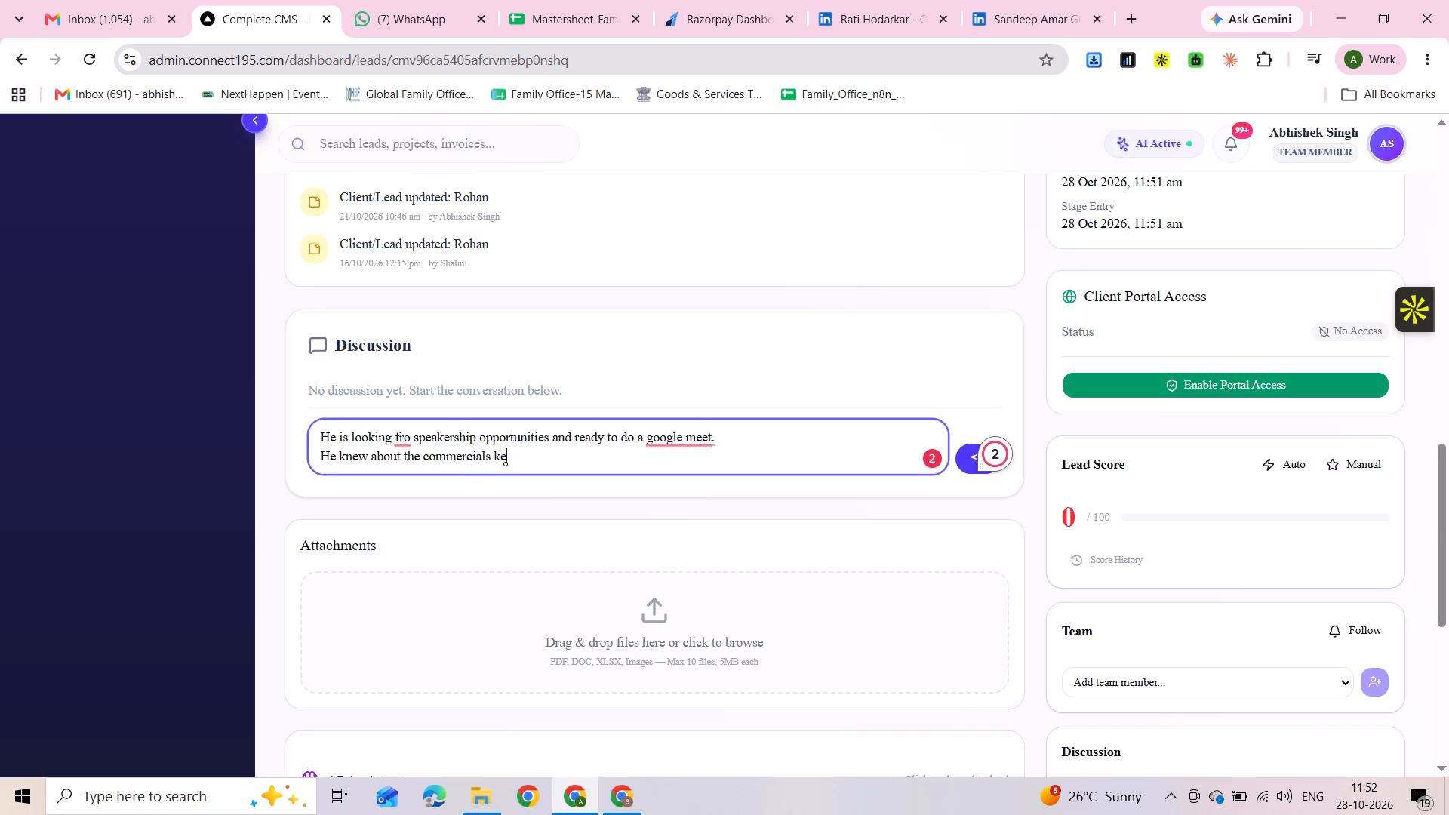
{"action": "type", "text": "ynote speaker"}
{"action": "key", "text": "space"}
{"action": "type", "text": "7l"}
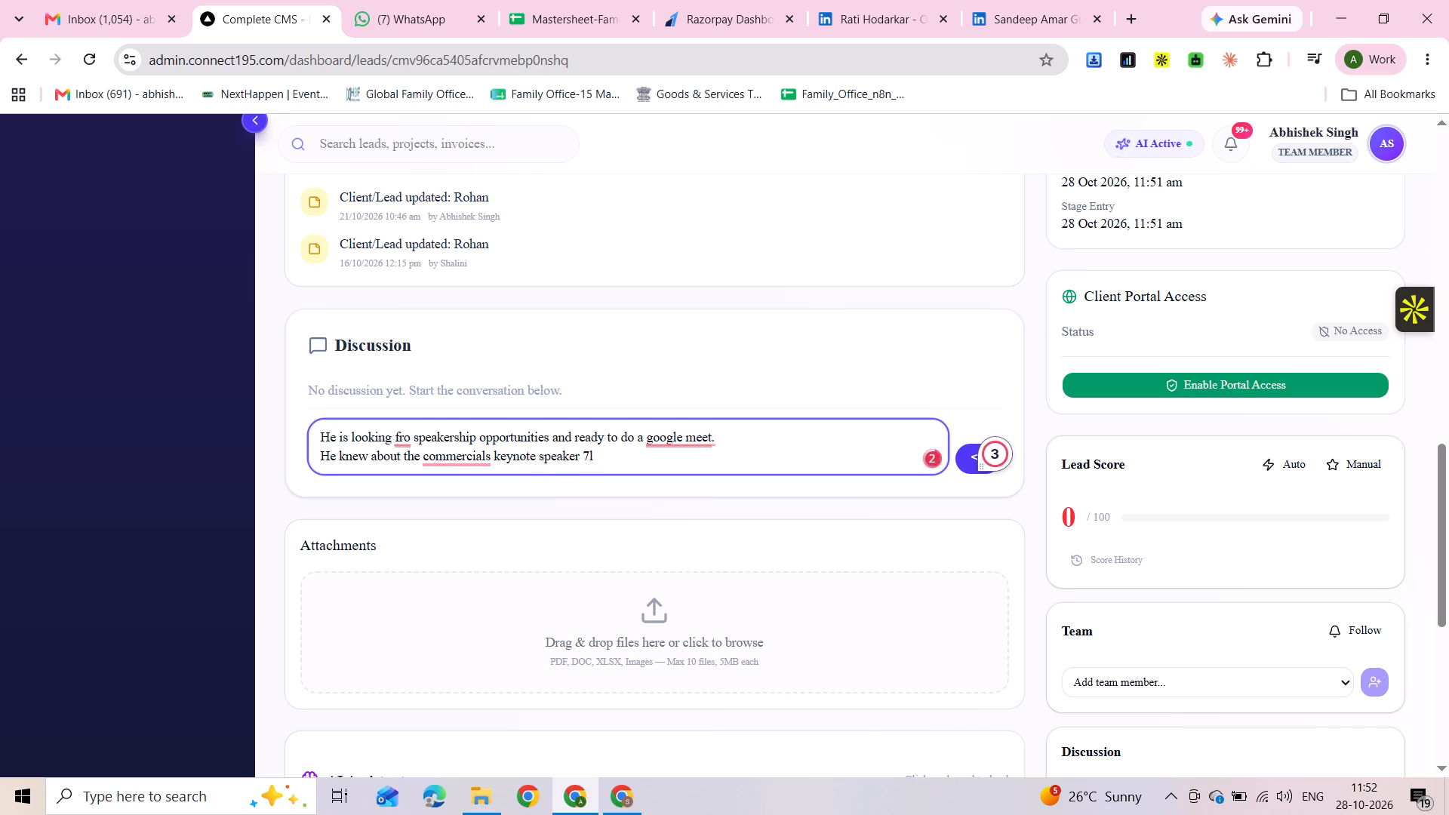
{"action": "key", "text": "BackSpace"}
{"action": "key", "text": "shift+l"}
Finish the note with ", Panel Discussion 5 L. He wants a better deal." and post it to the discussion.
{"action": "type", "text": ", Panel"}
{"action": "key", "text": "space"}
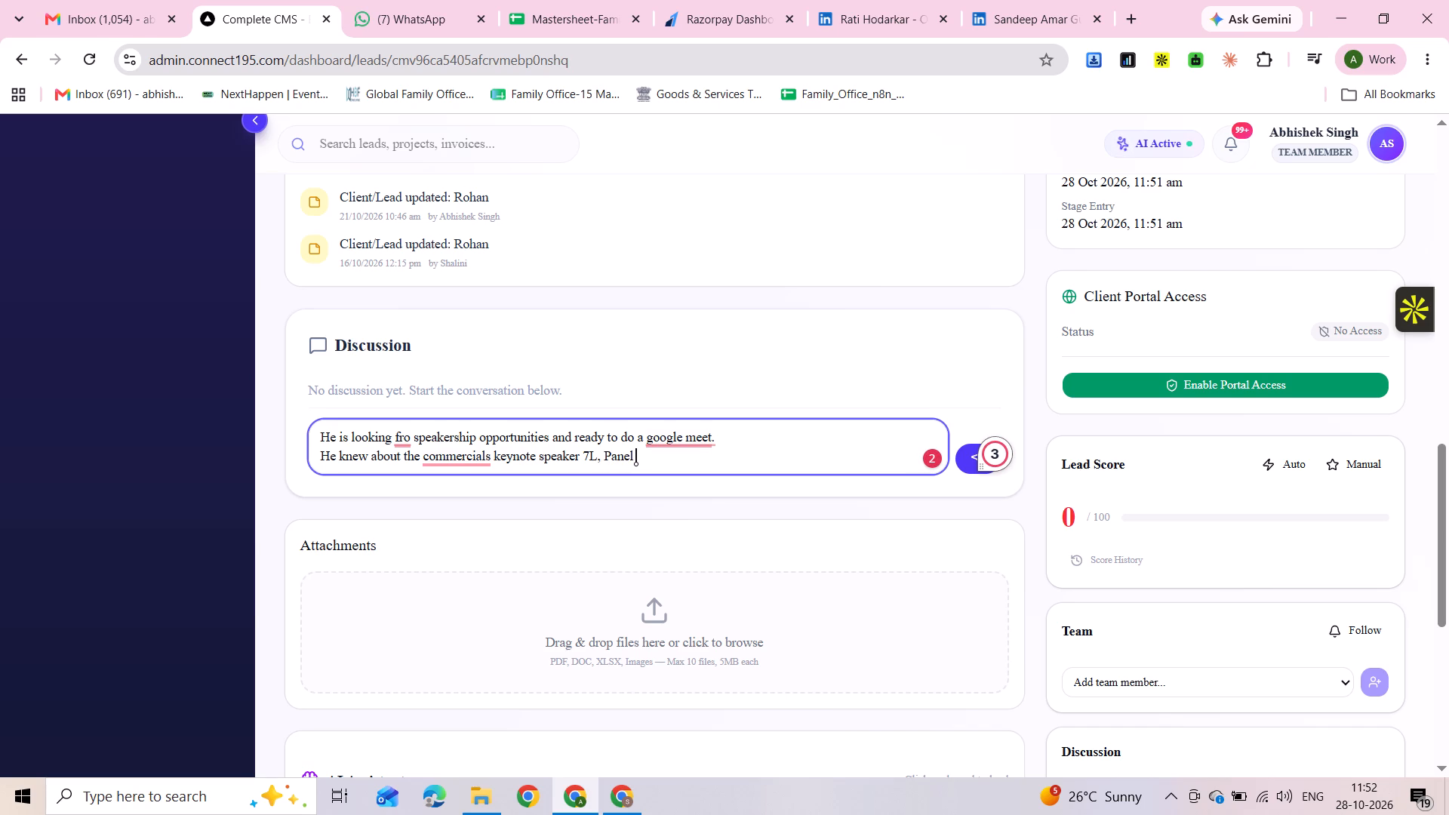
{"action": "type", "text": "Discussion"}
{"action": "key", "text": "space"}
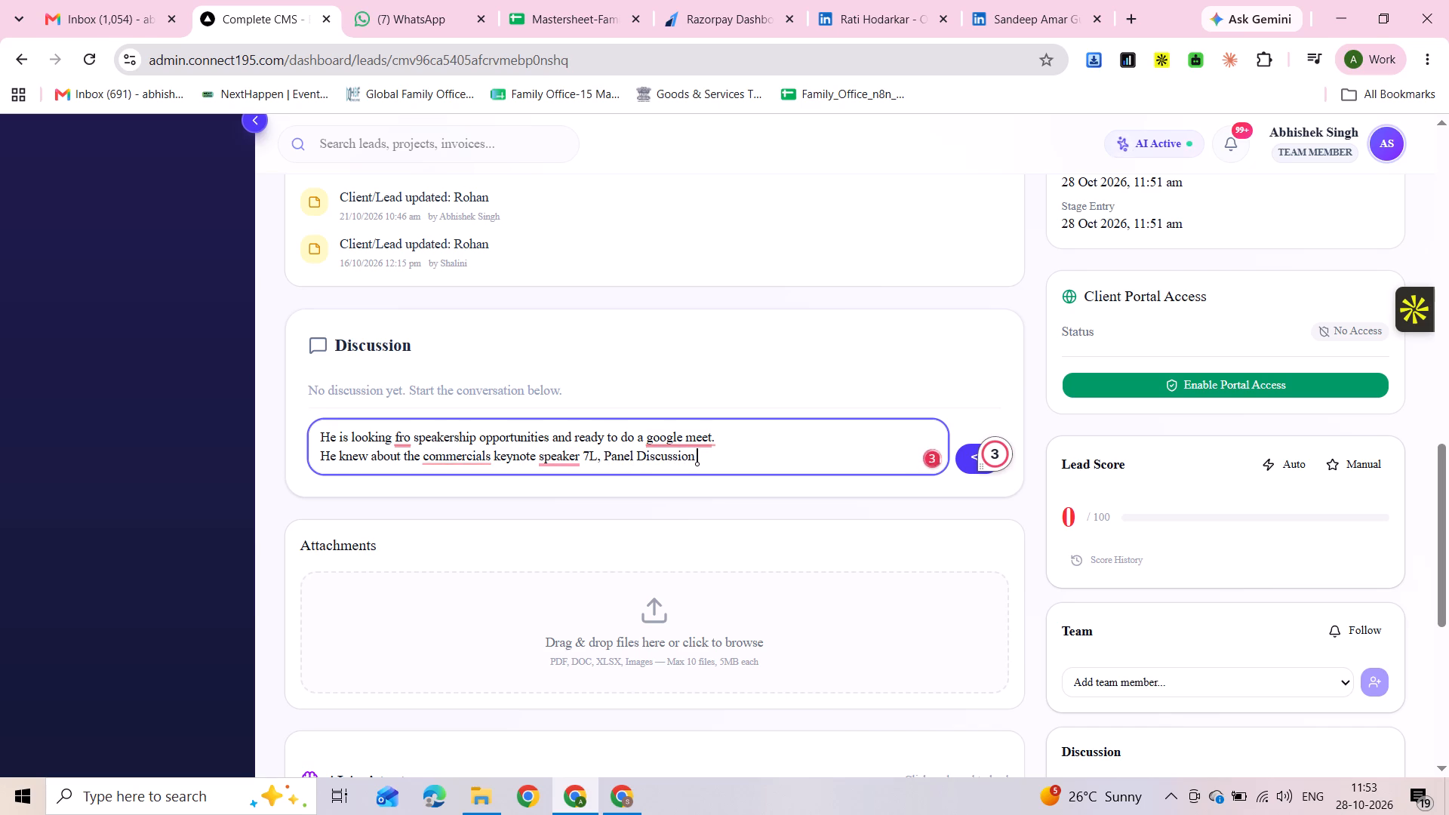
{"action": "type", "text": "5"}
{"action": "key", "text": "space"}
{"action": "key", "text": "shift+l"}
{"action": "type", "text": ". He wants a better deal"}
{"action": "key", "text": "period"}
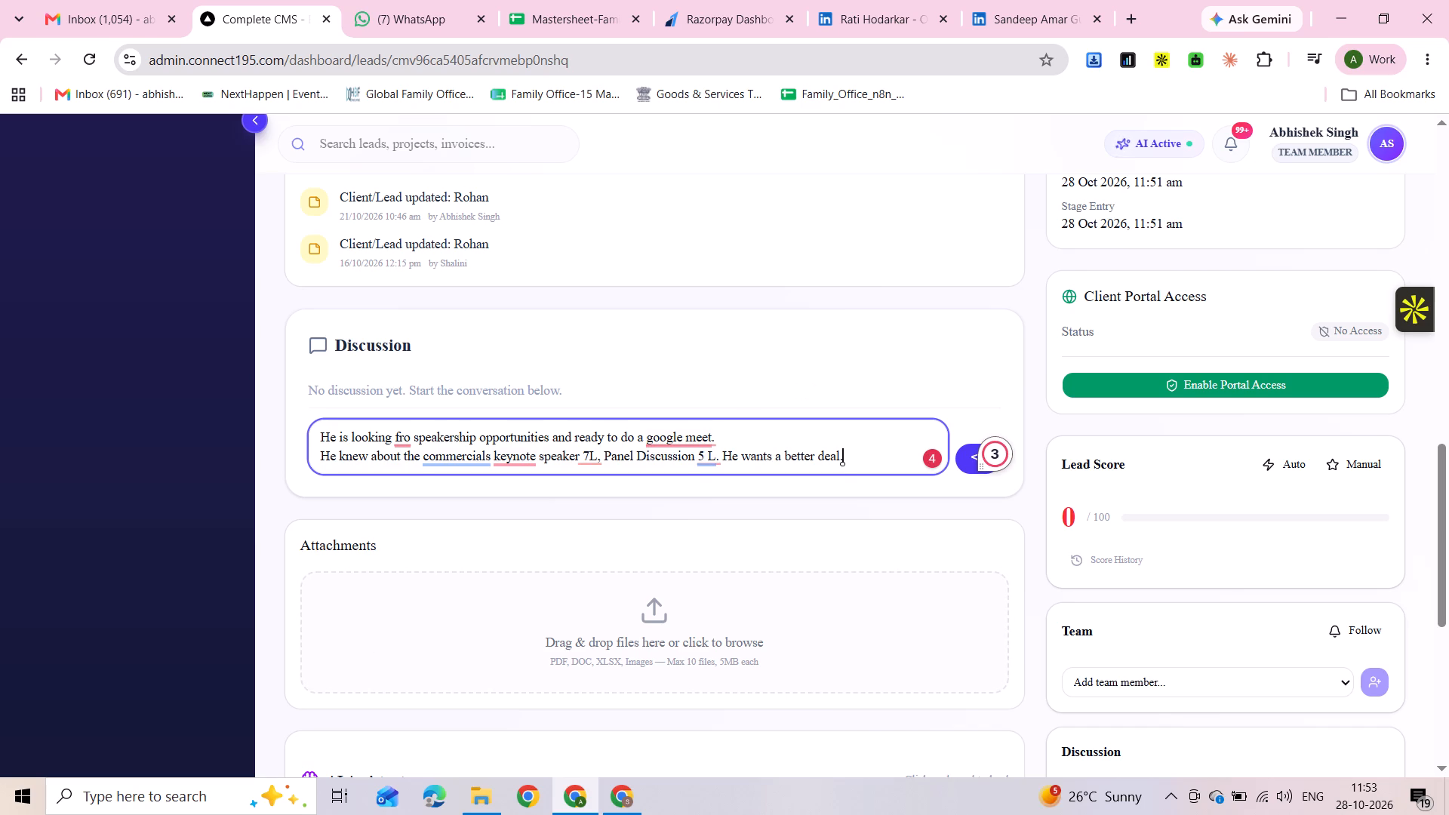
{"action": "left_click", "coordinate": [972, 458]}
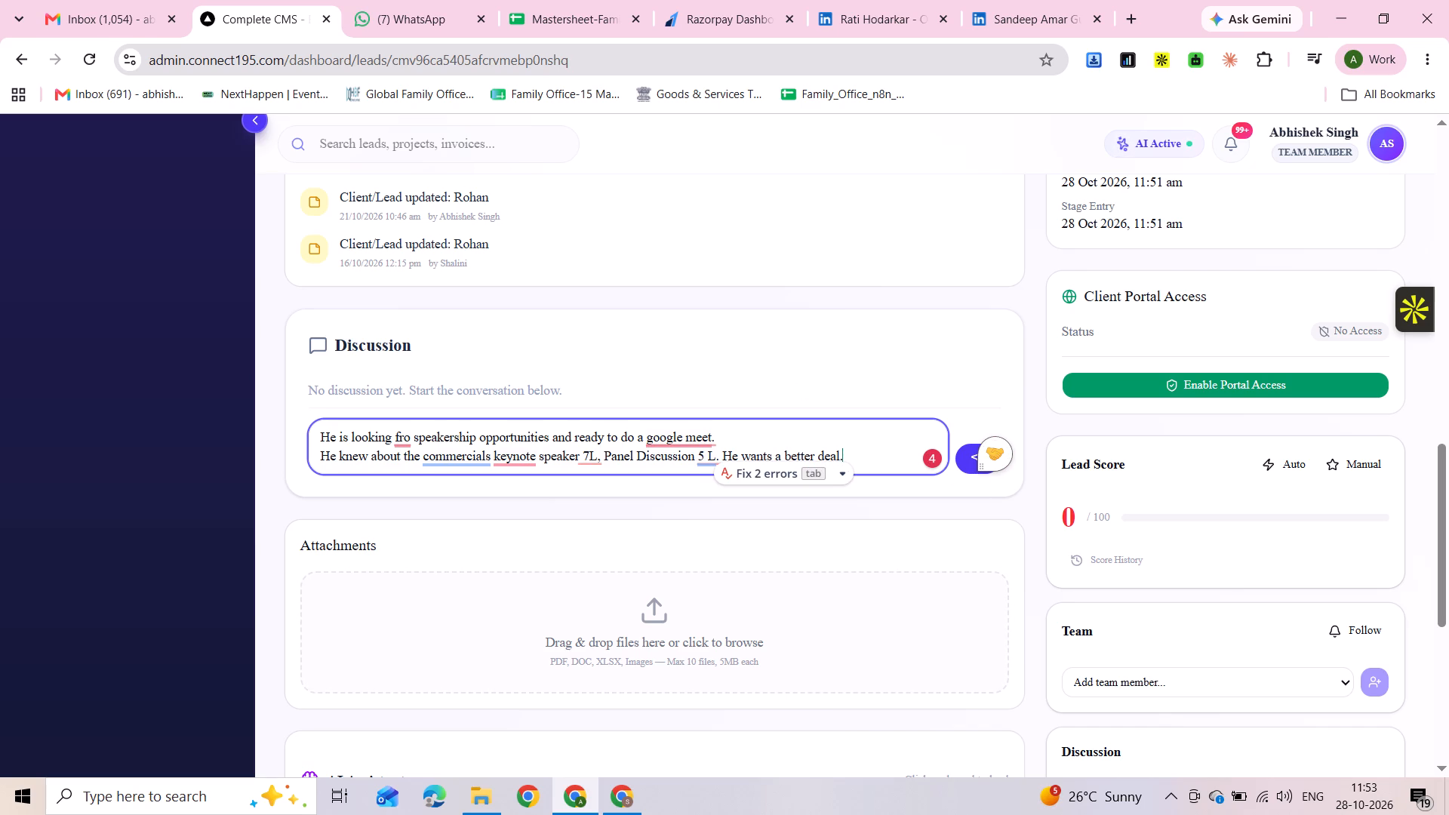
{"action": "left_click", "coordinate": [971, 457]}
{"action": "scroll", "coordinate": [899, 417], "scroll_direction": "up", "scroll_amount": 5}
{"action": "scroll", "coordinate": [801, 405], "scroll_direction": "up", "scroll_amount": 5}
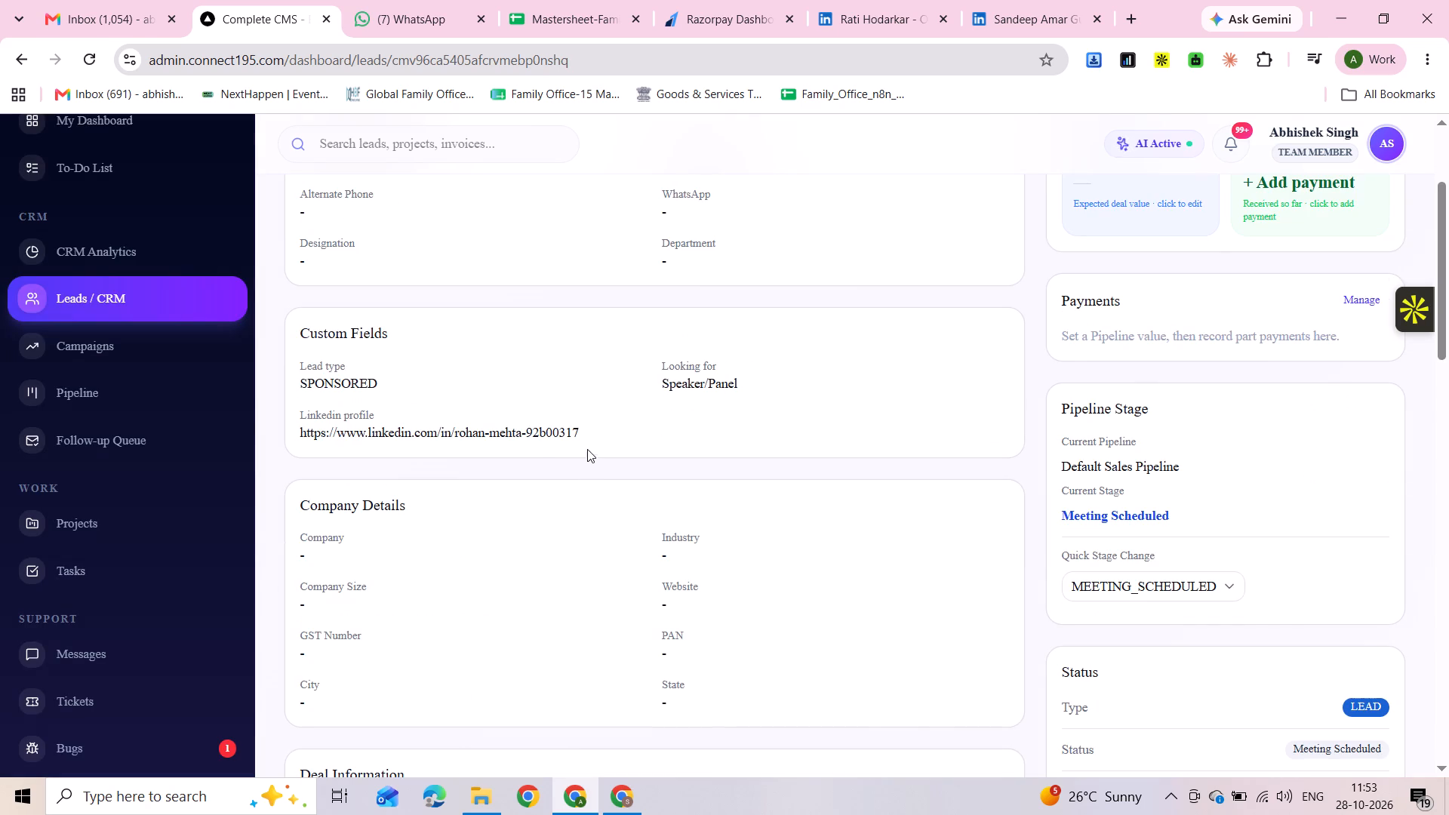
{"action": "left_click_drag", "start_coordinate": [582, 427], "coordinate": [305, 416]}
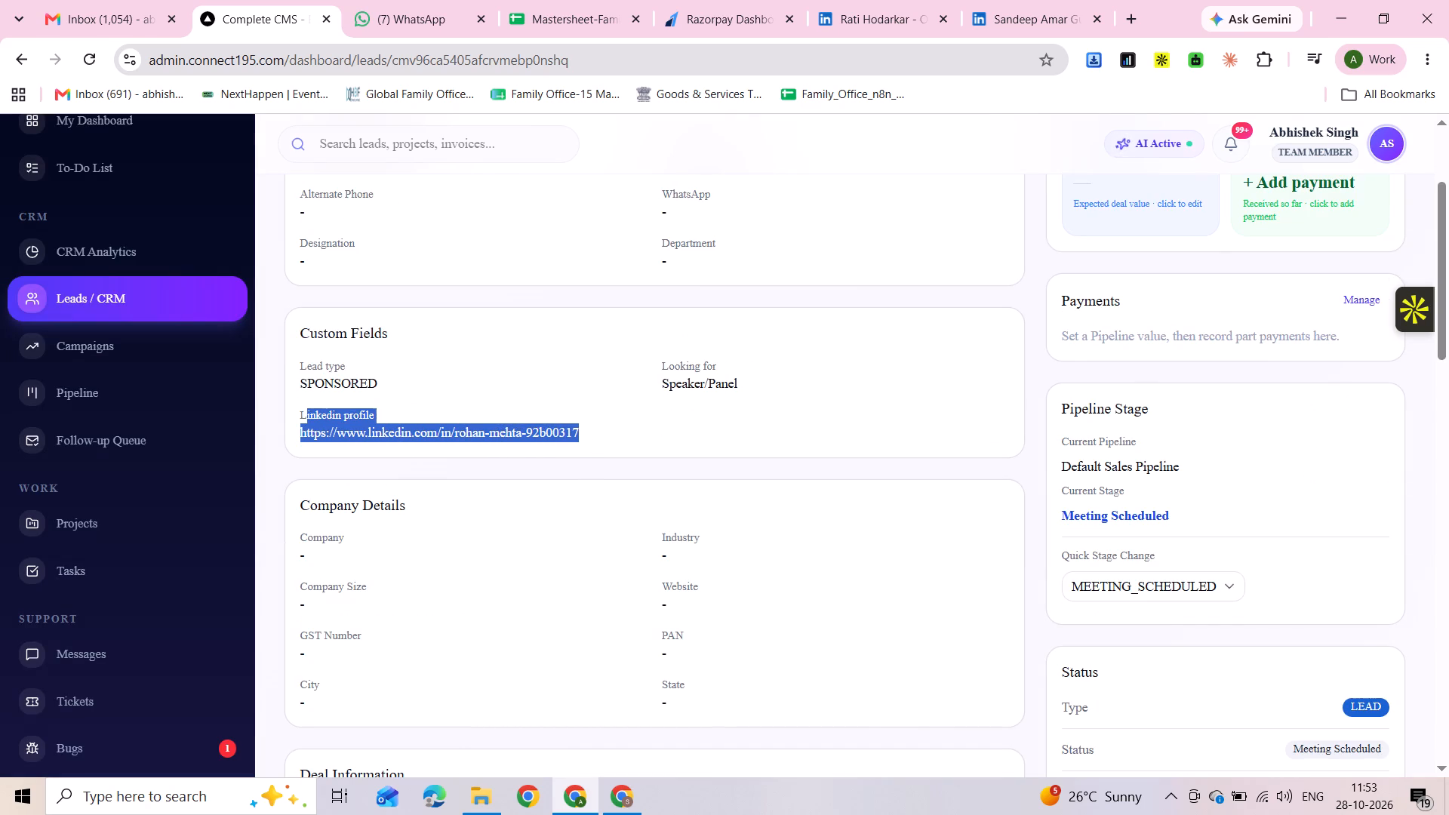
{"action": "left_click_drag", "start_coordinate": [305, 416], "coordinate": [297, 433]}
{"action": "key", "text": "ctrl+c"}
{"action": "left_click", "coordinate": [1036, 11]}
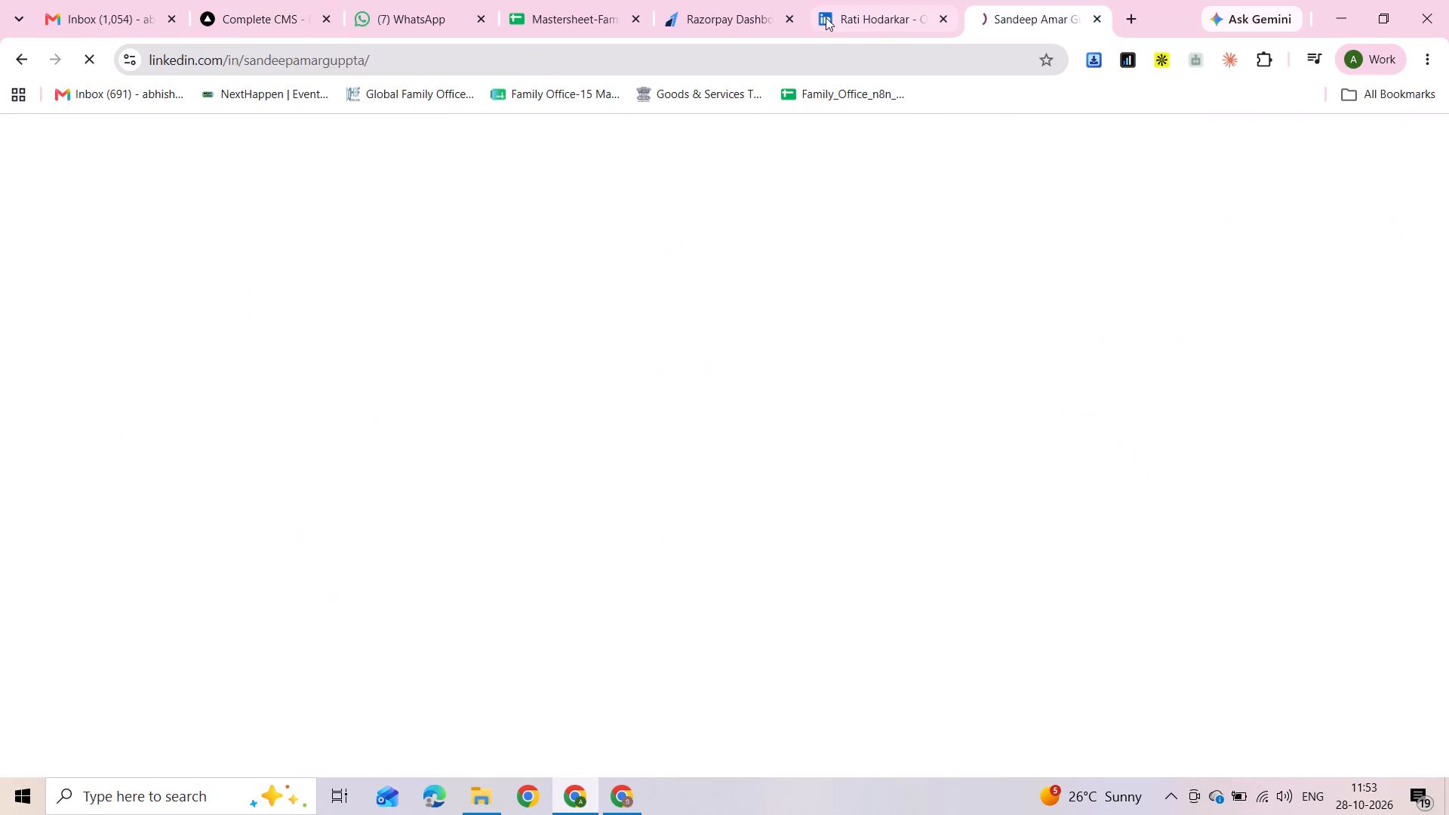
{"action": "left_click", "coordinate": [826, 17]}
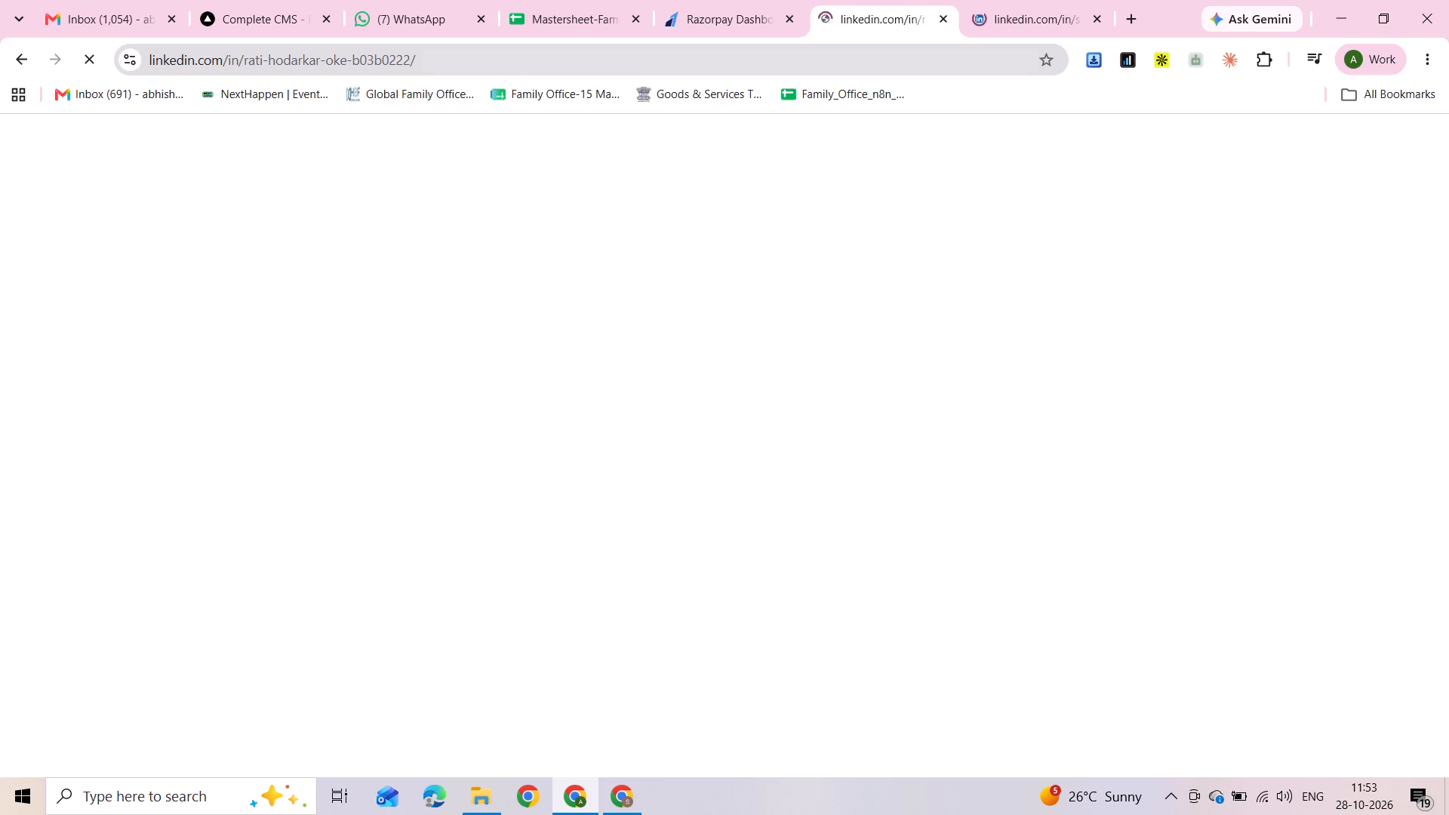
{"action": "left_click_drag", "start_coordinate": [445, 66], "coordinate": [143, 57]}
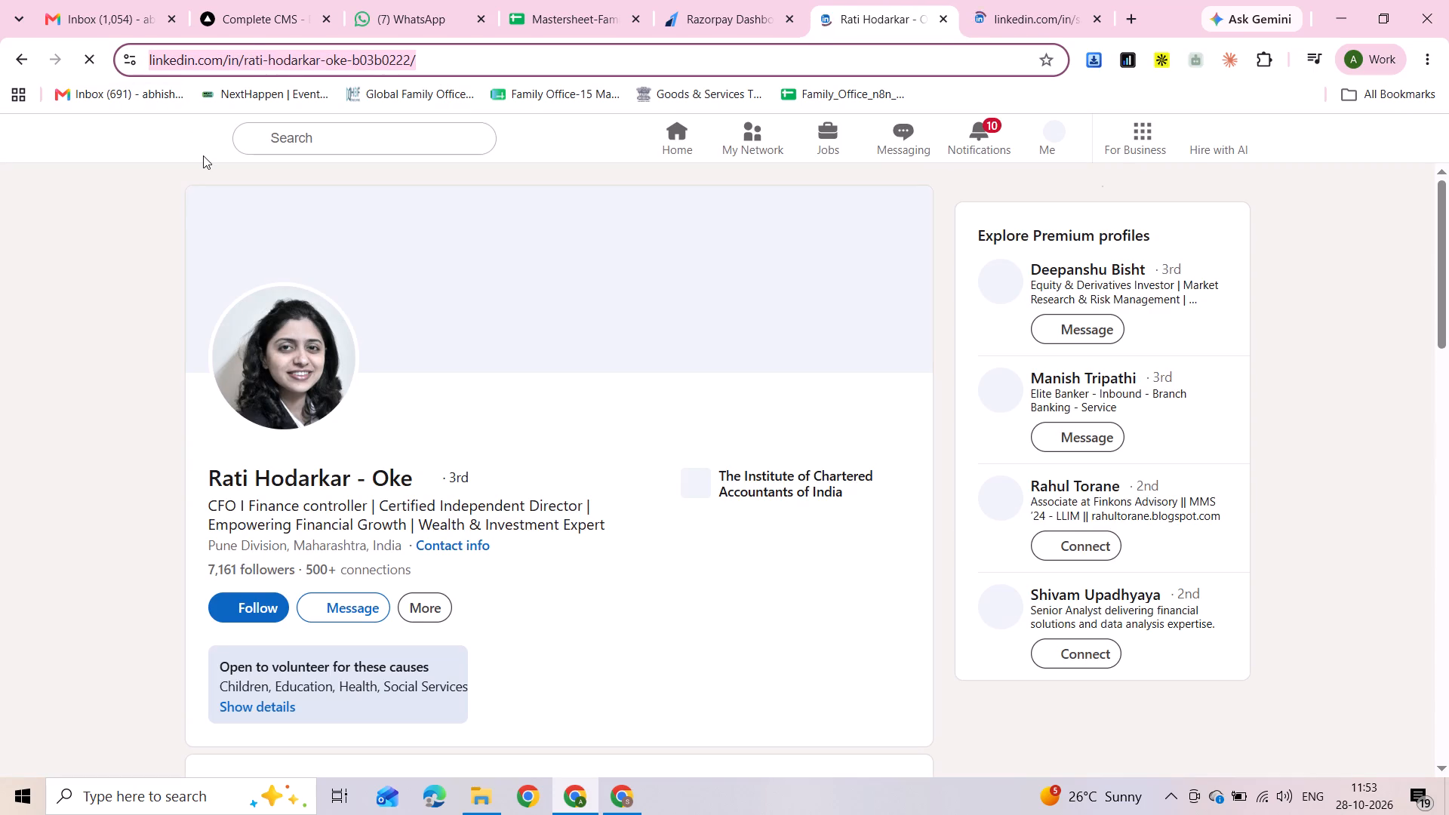
{"action": "key", "text": "ctrl+v"}
{"action": "key", "text": "Return"}
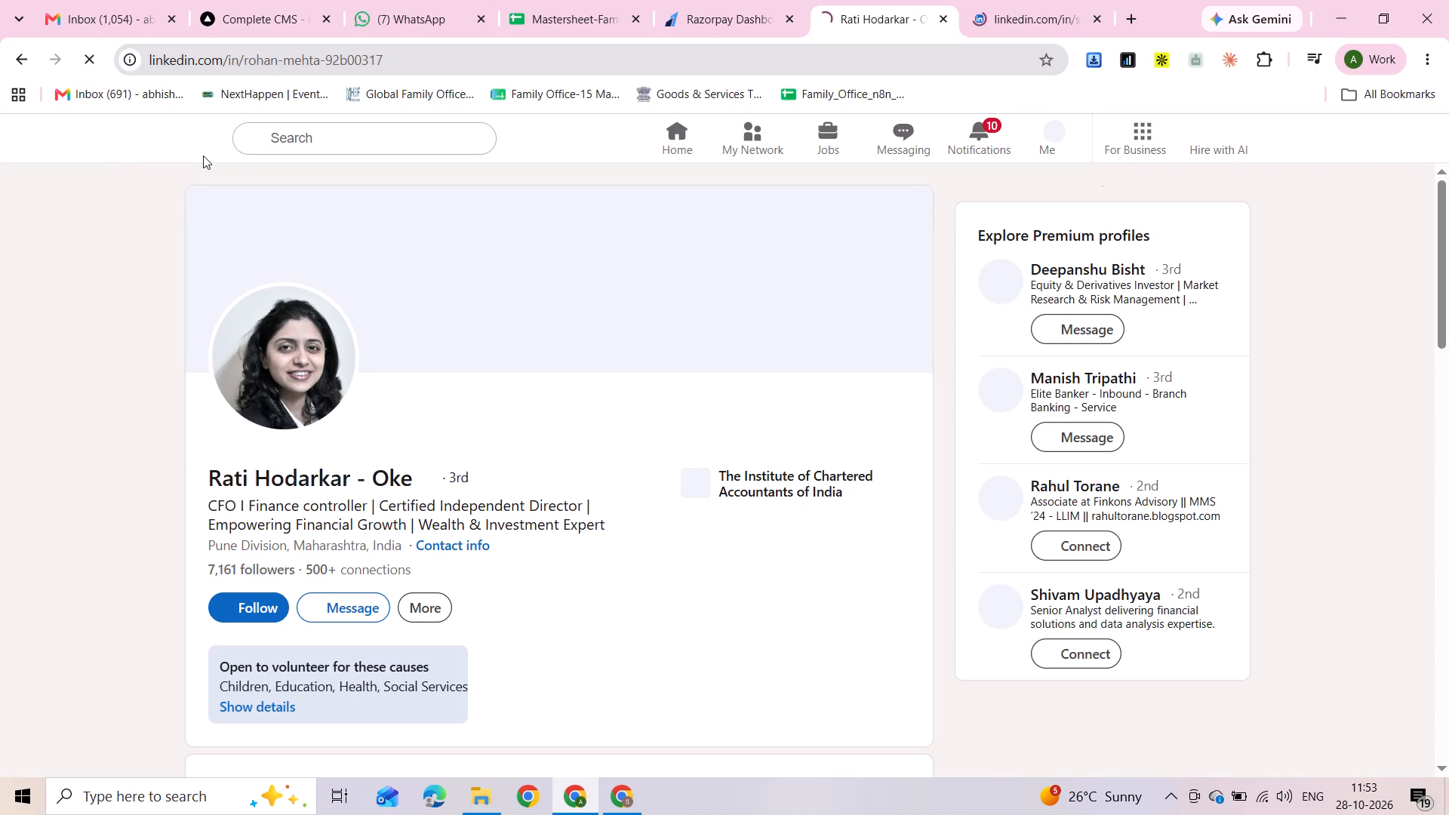
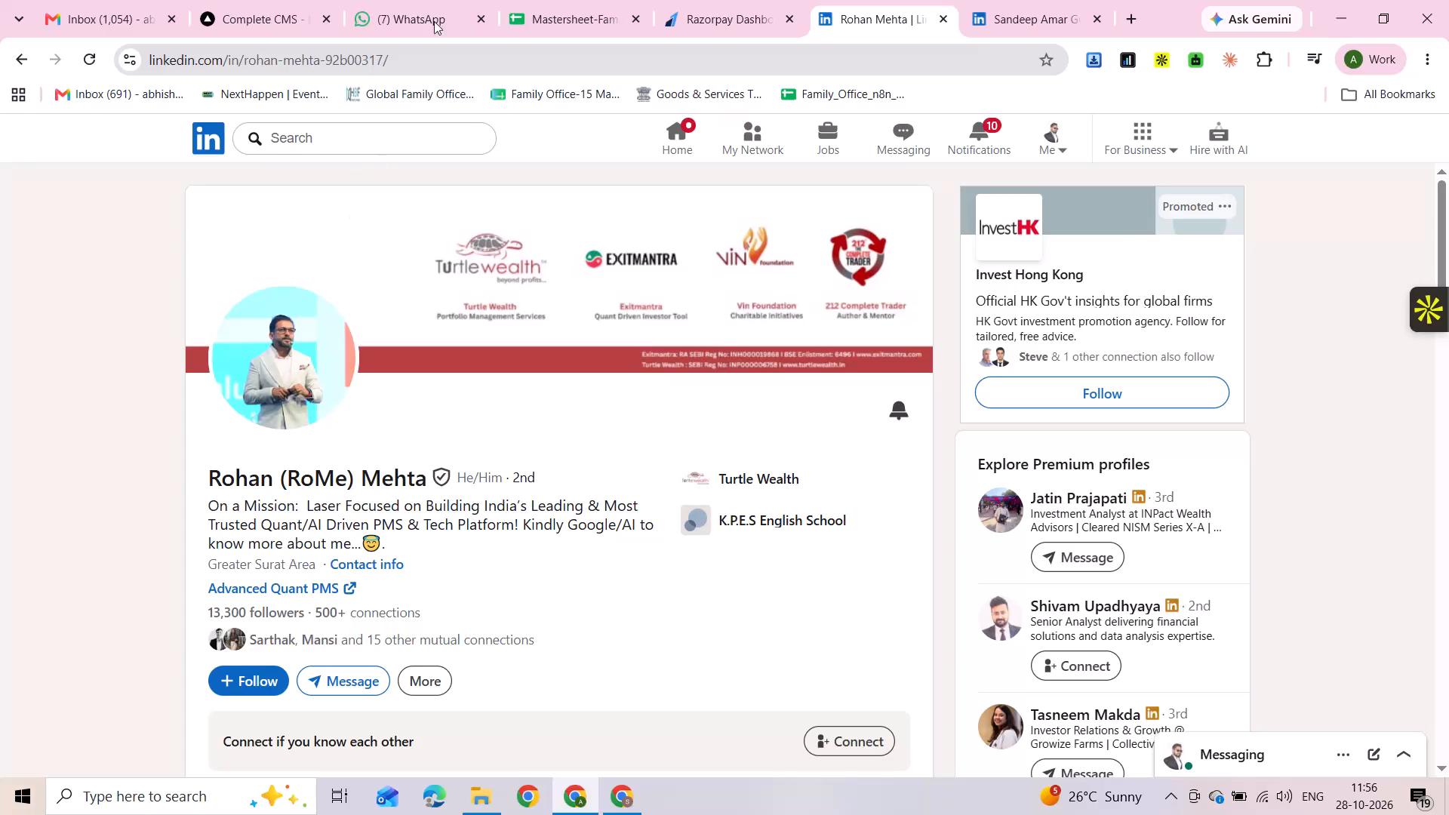
Switch from the LinkedIn profile back to the lead's record in the Complete CMS CRM.
{"action": "left_click", "coordinate": [241, 24]}
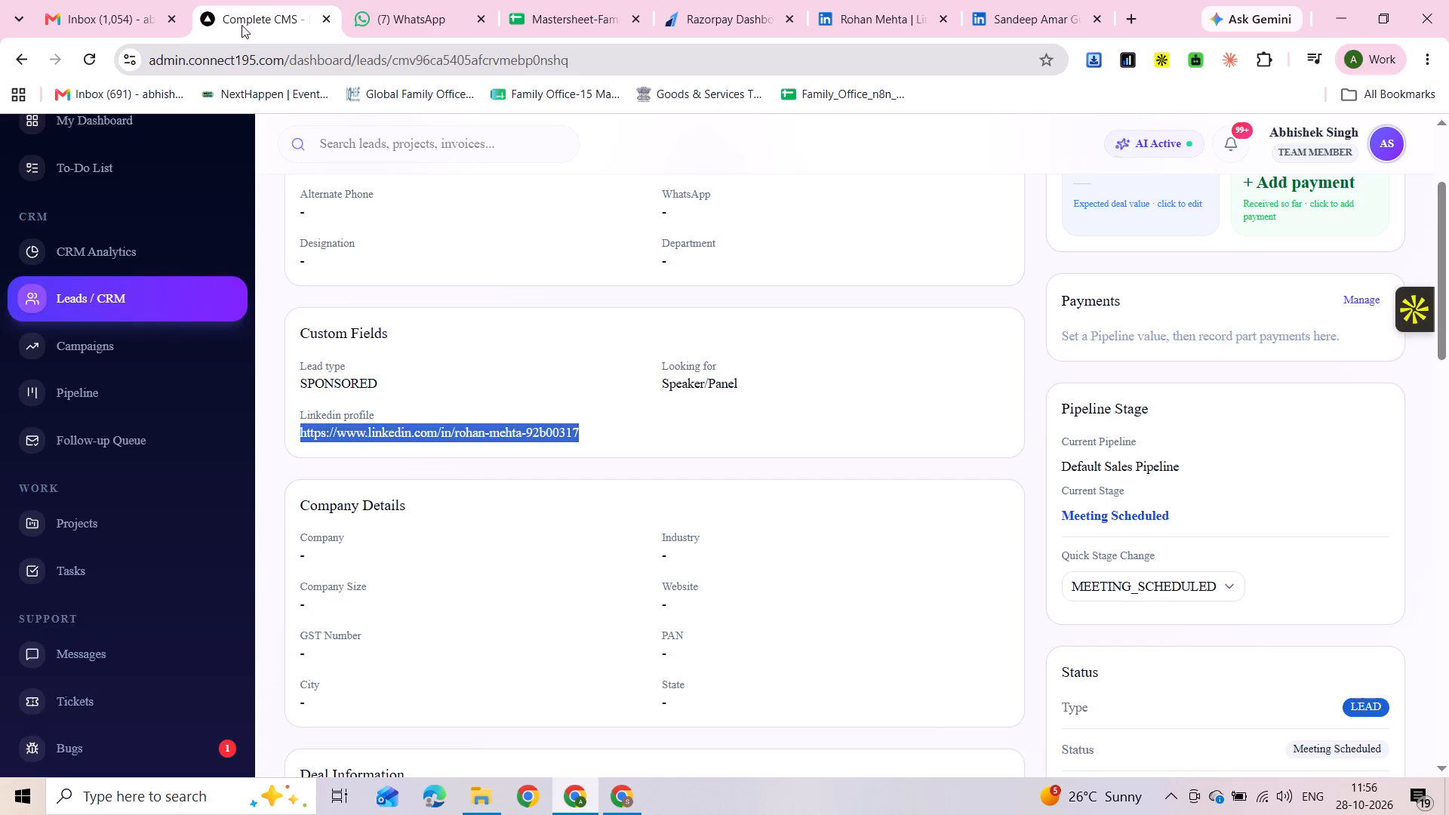
Review the lead's contact information, activity timeline and posted discussion note in the CRM record.
{"action": "left_click", "coordinate": [464, 271]}
{"action": "scroll", "coordinate": [464, 272], "scroll_direction": "up", "scroll_amount": 4}
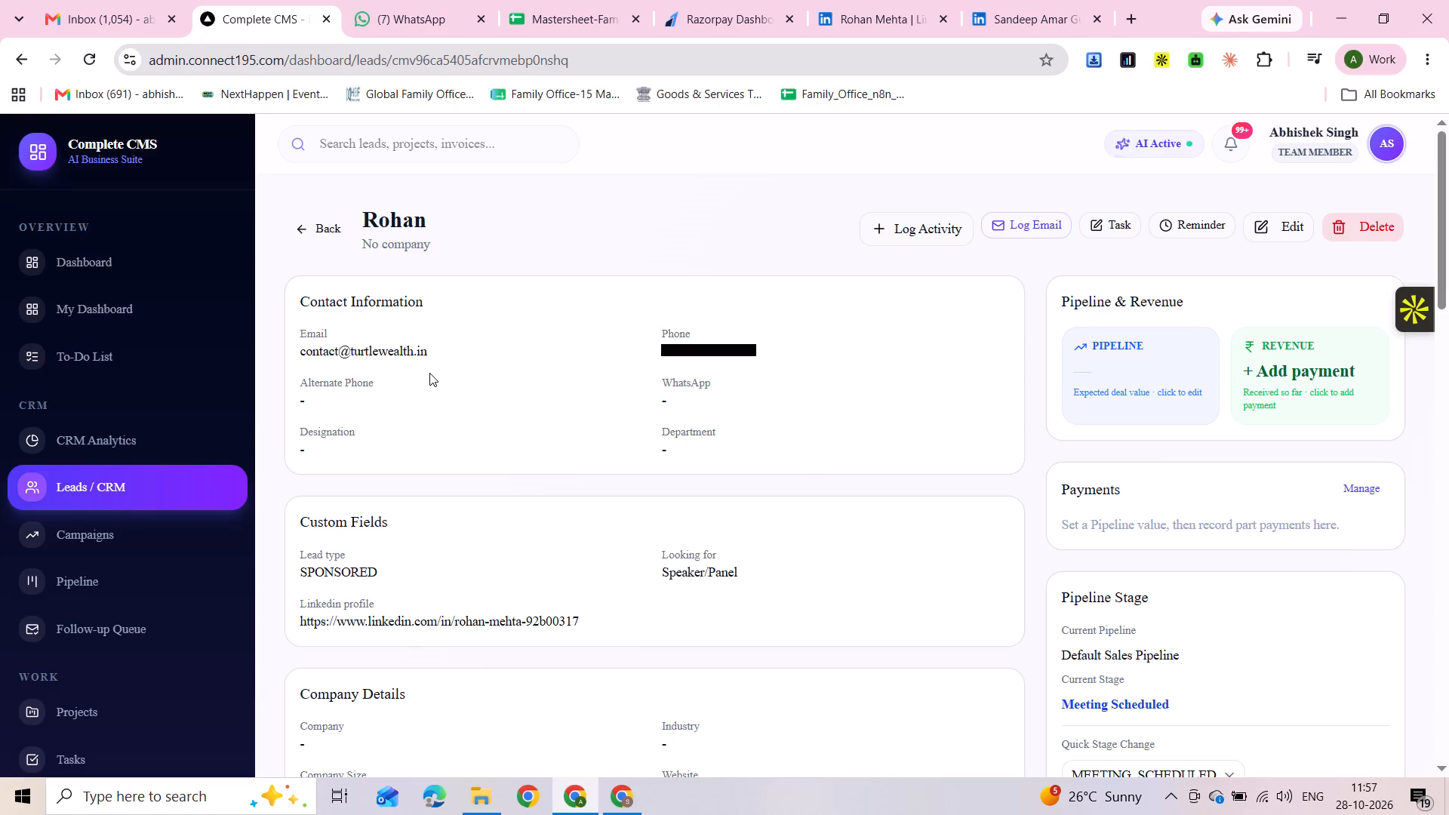
{"action": "scroll", "coordinate": [730, 475], "scroll_direction": "down", "scroll_amount": 9}
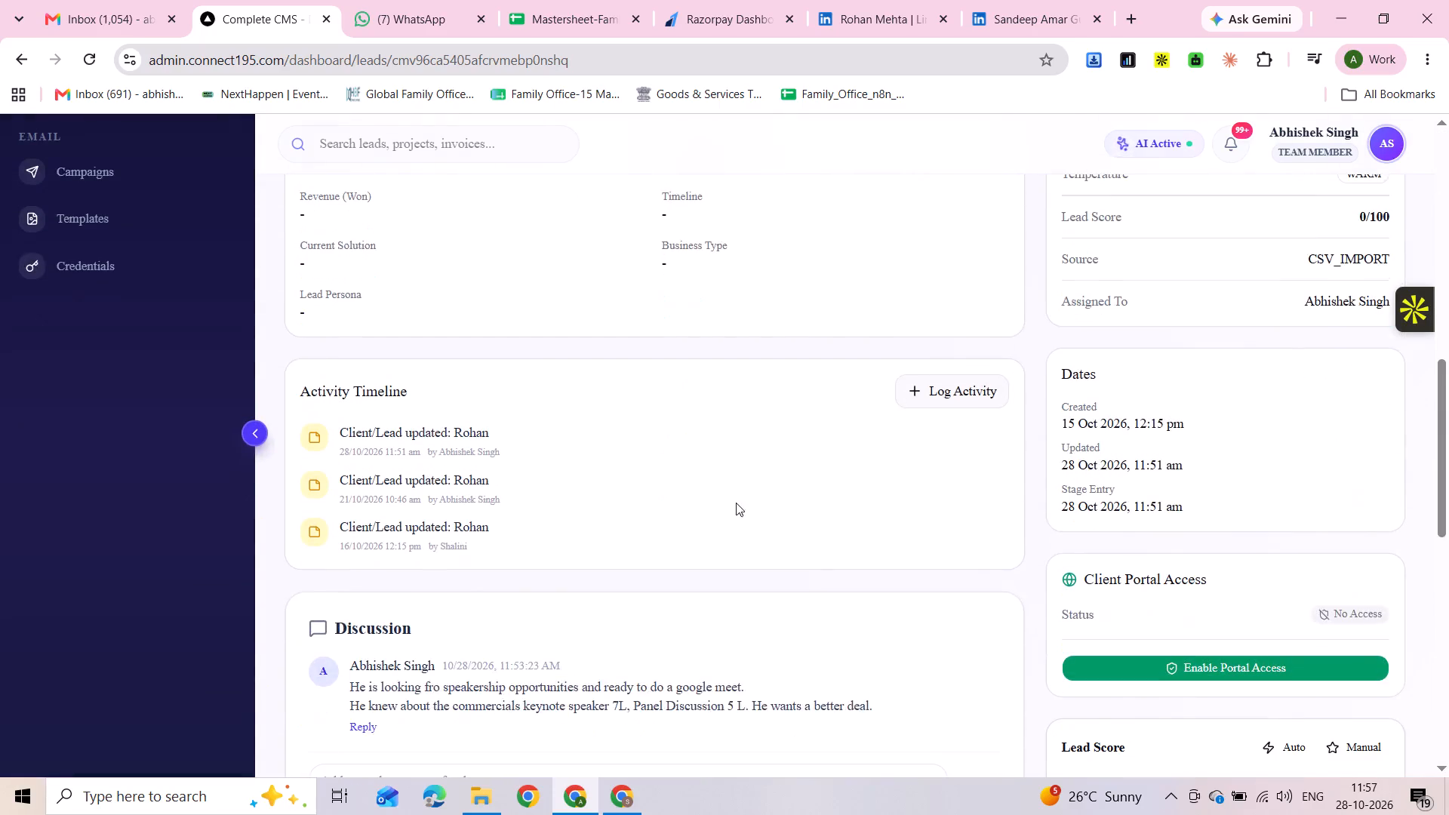
{"action": "scroll", "coordinate": [736, 503], "scroll_direction": "down", "scroll_amount": 1}
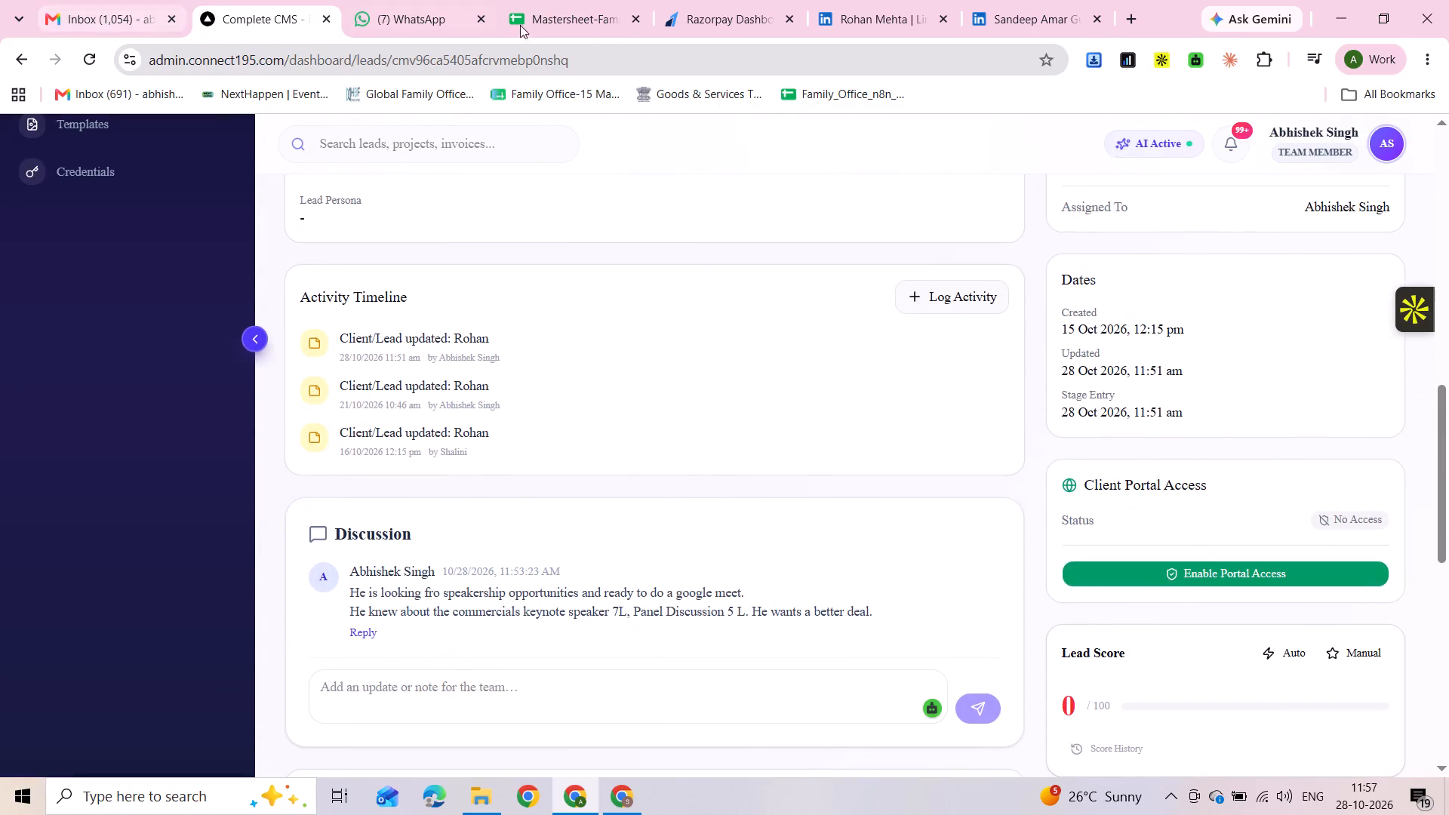
Go to the lead's open LinkedIn profile and select its full web address.
{"action": "left_click", "coordinate": [864, 23]}
{"action": "left_click", "coordinate": [576, 53]}
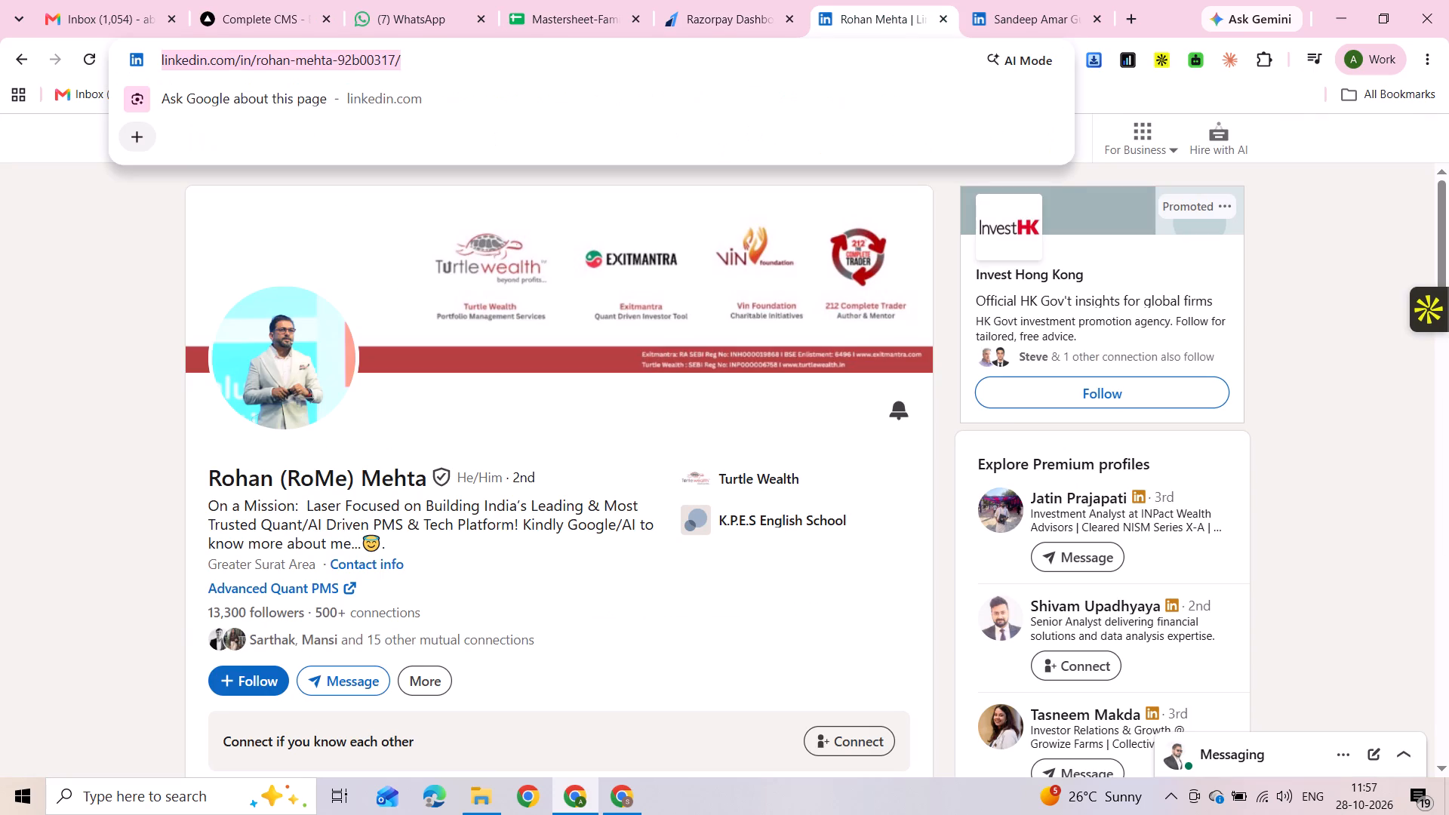
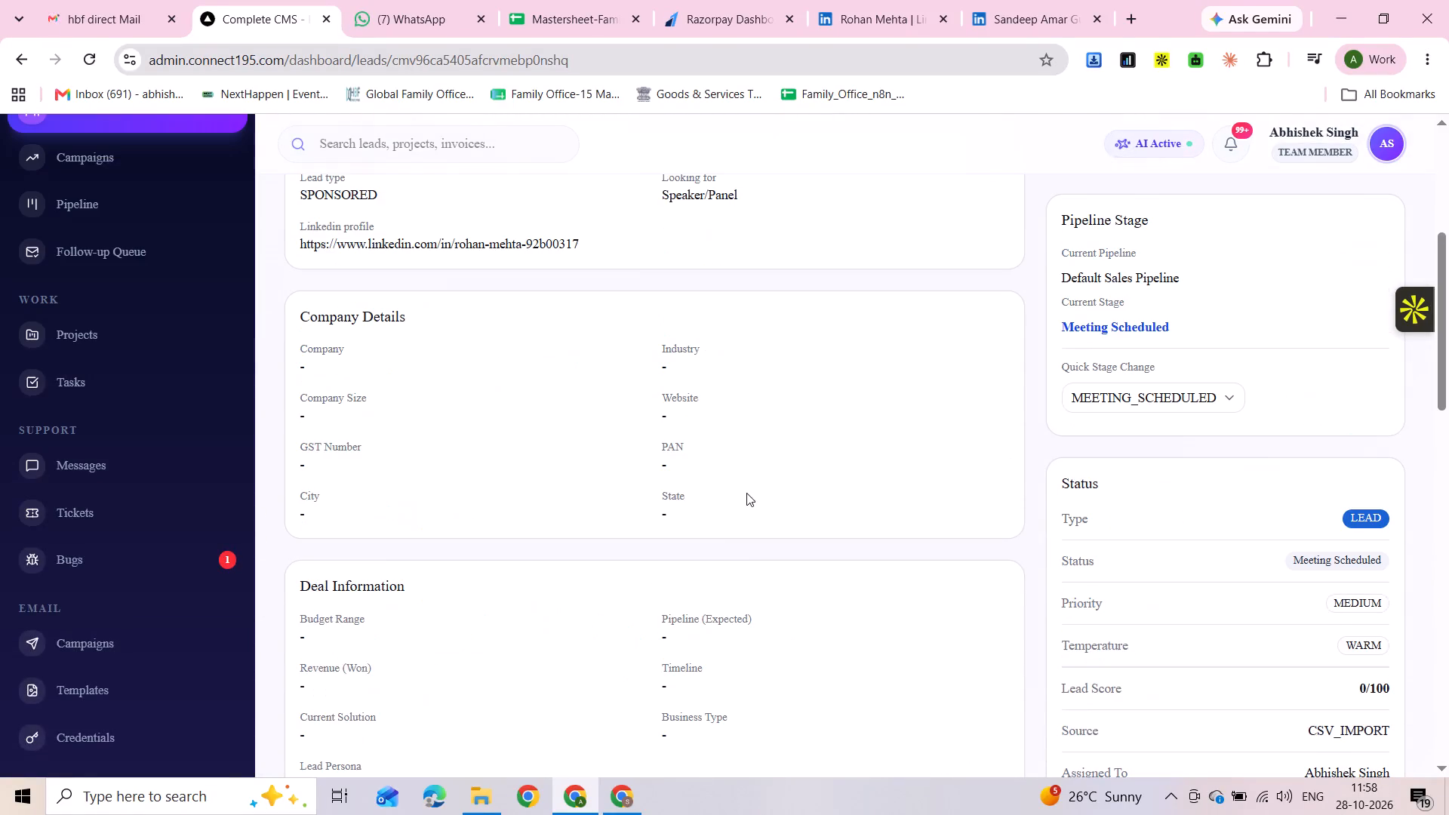
Leave the lead's record and return to the campaign's lead list filtered to the Negotiation status.
{"action": "scroll", "coordinate": [953, 407], "scroll_direction": "up", "scroll_amount": 4}
{"action": "scroll", "coordinate": [611, 315], "scroll_direction": "up", "scroll_amount": 1}
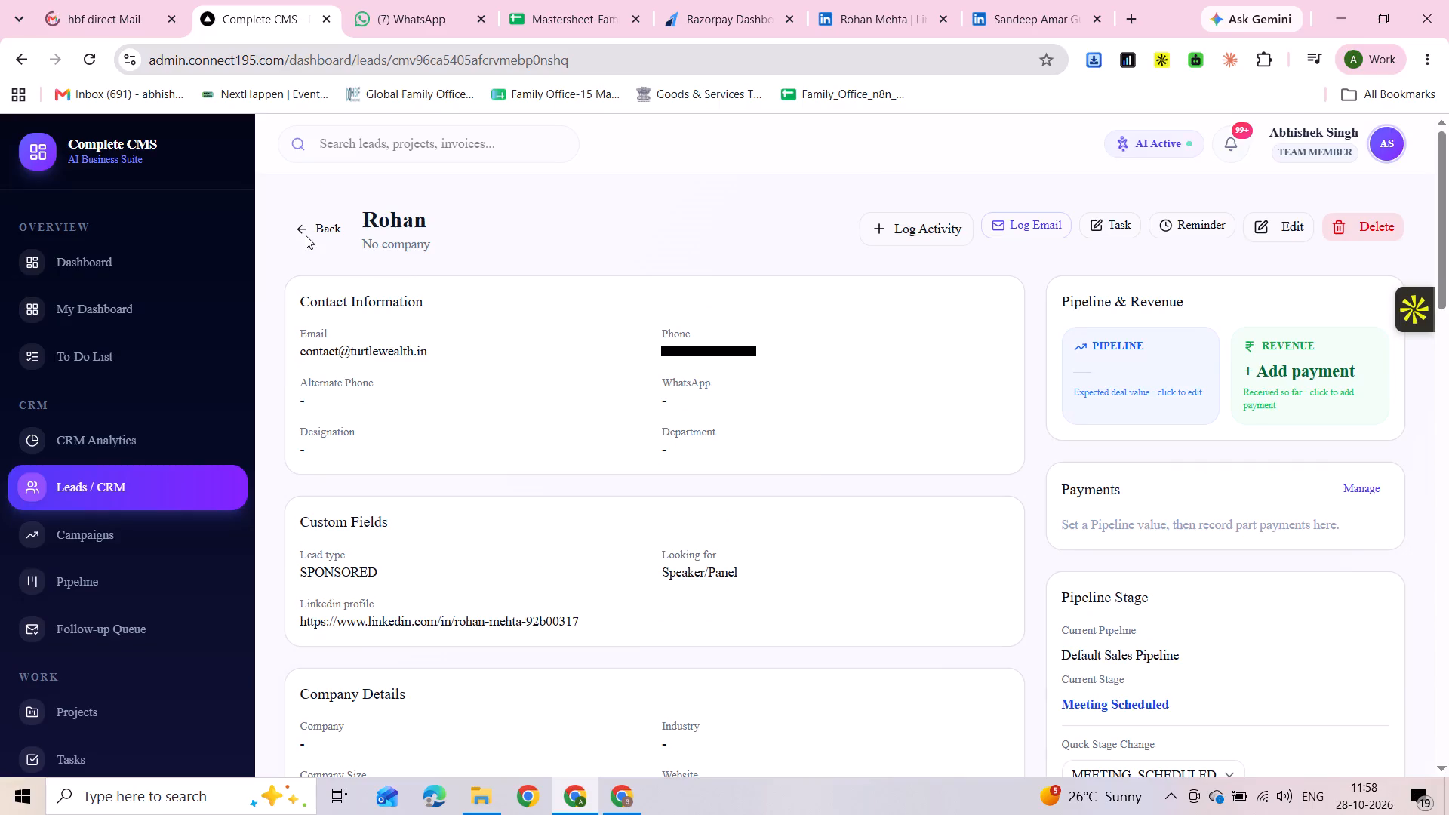
{"action": "left_click", "coordinate": [306, 235]}
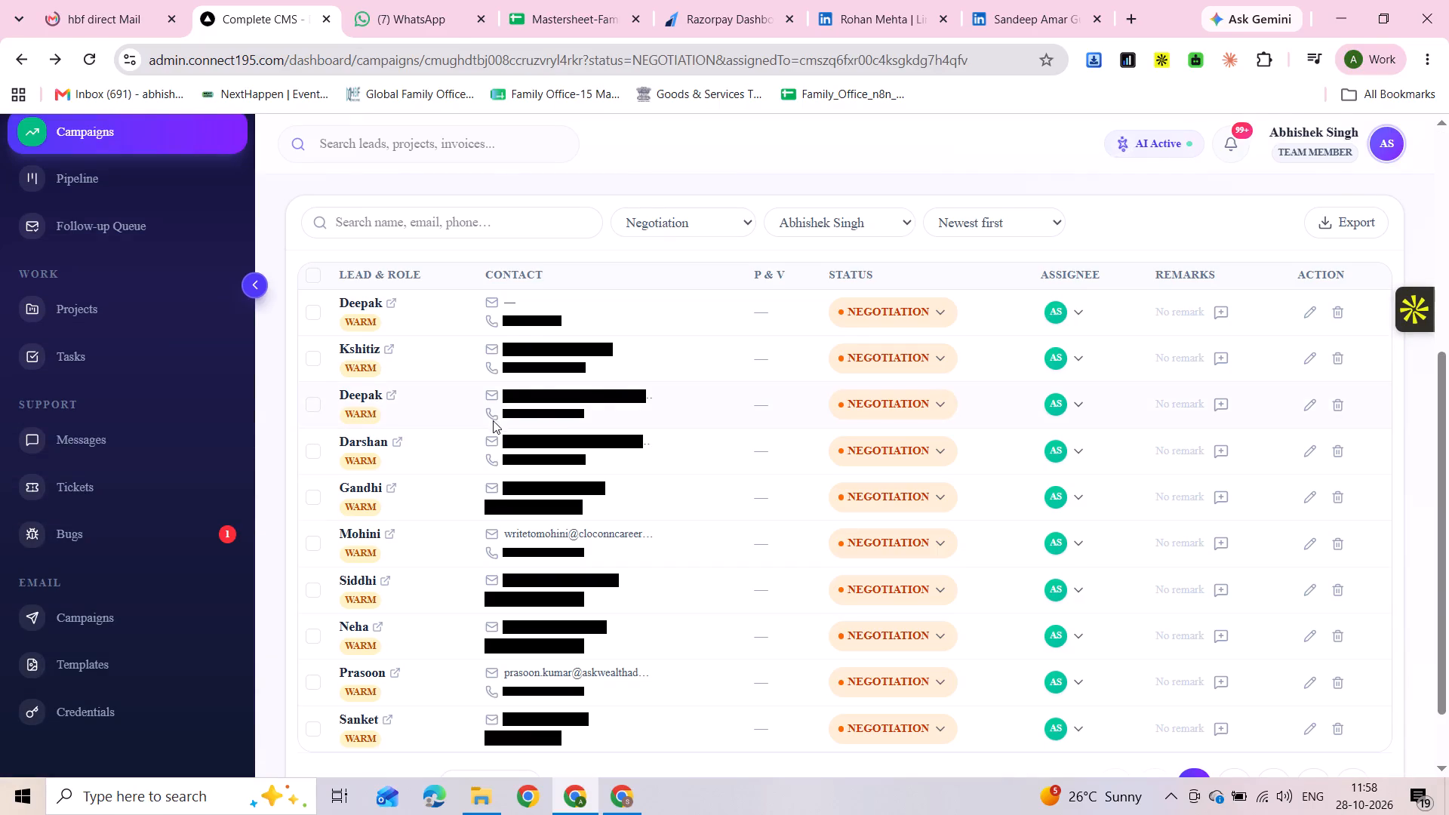
Open the record of the second lead named Deepak, in the third row of the Negotiation-filtered campaign leads.
{"action": "scroll", "coordinate": [445, 518], "scroll_direction": "down", "scroll_amount": 1}
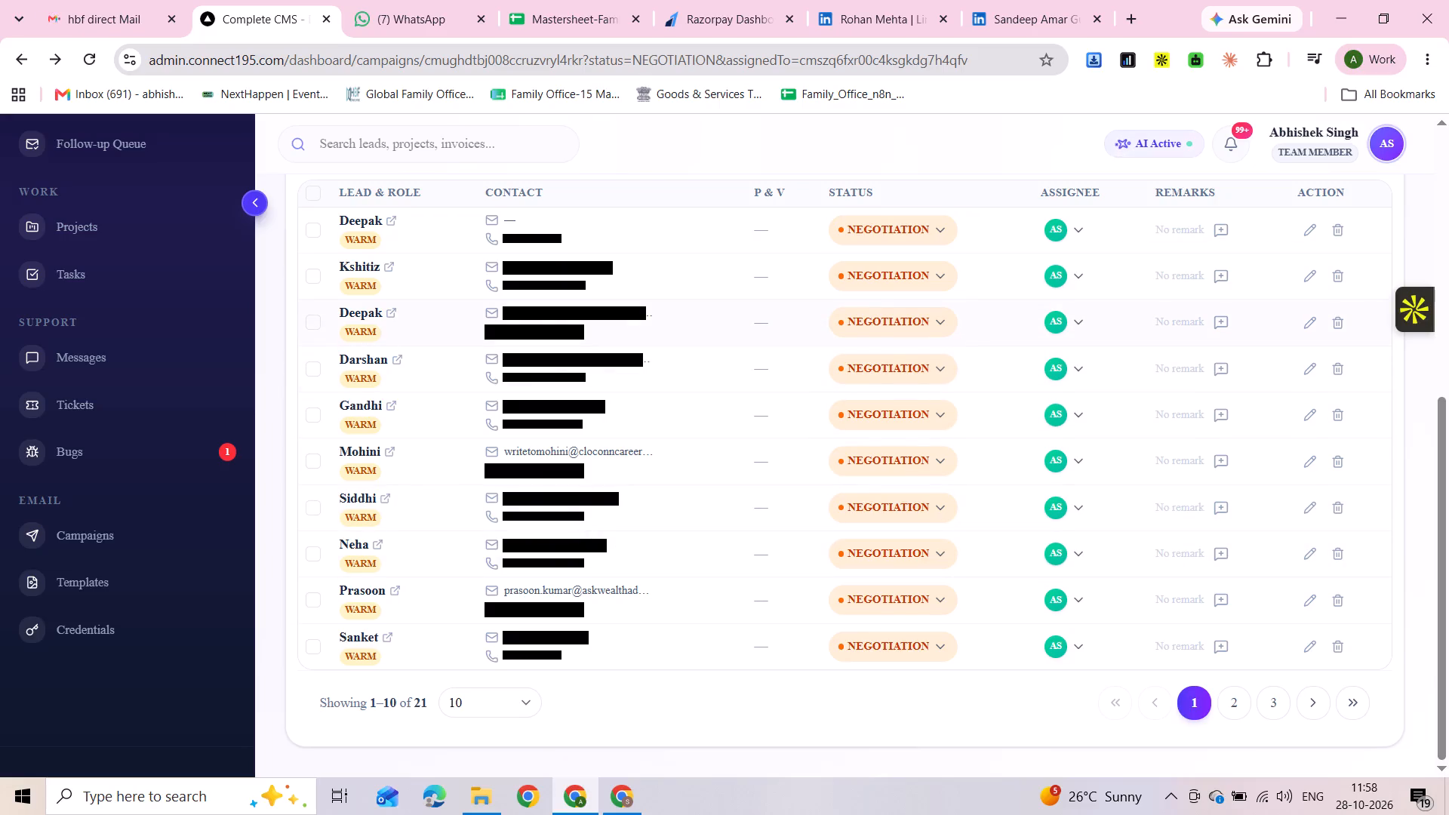
{"action": "left_click", "coordinate": [363, 318]}
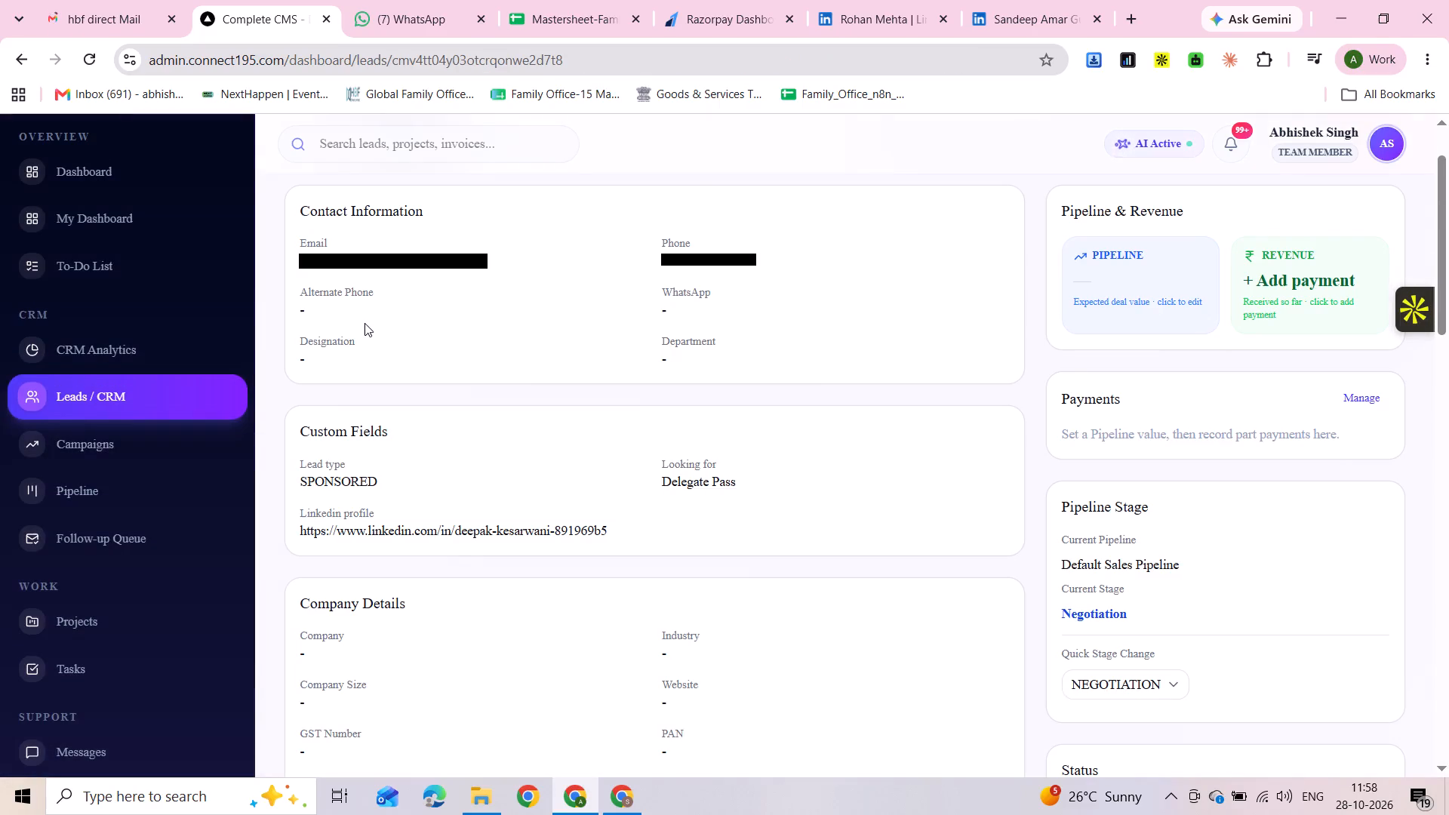
Review Deepak's lead record, examining the contact information, custom fields, company and deal details, pipeline stage and status.
{"action": "scroll", "coordinate": [441, 404], "scroll_direction": "up", "scroll_amount": 3}
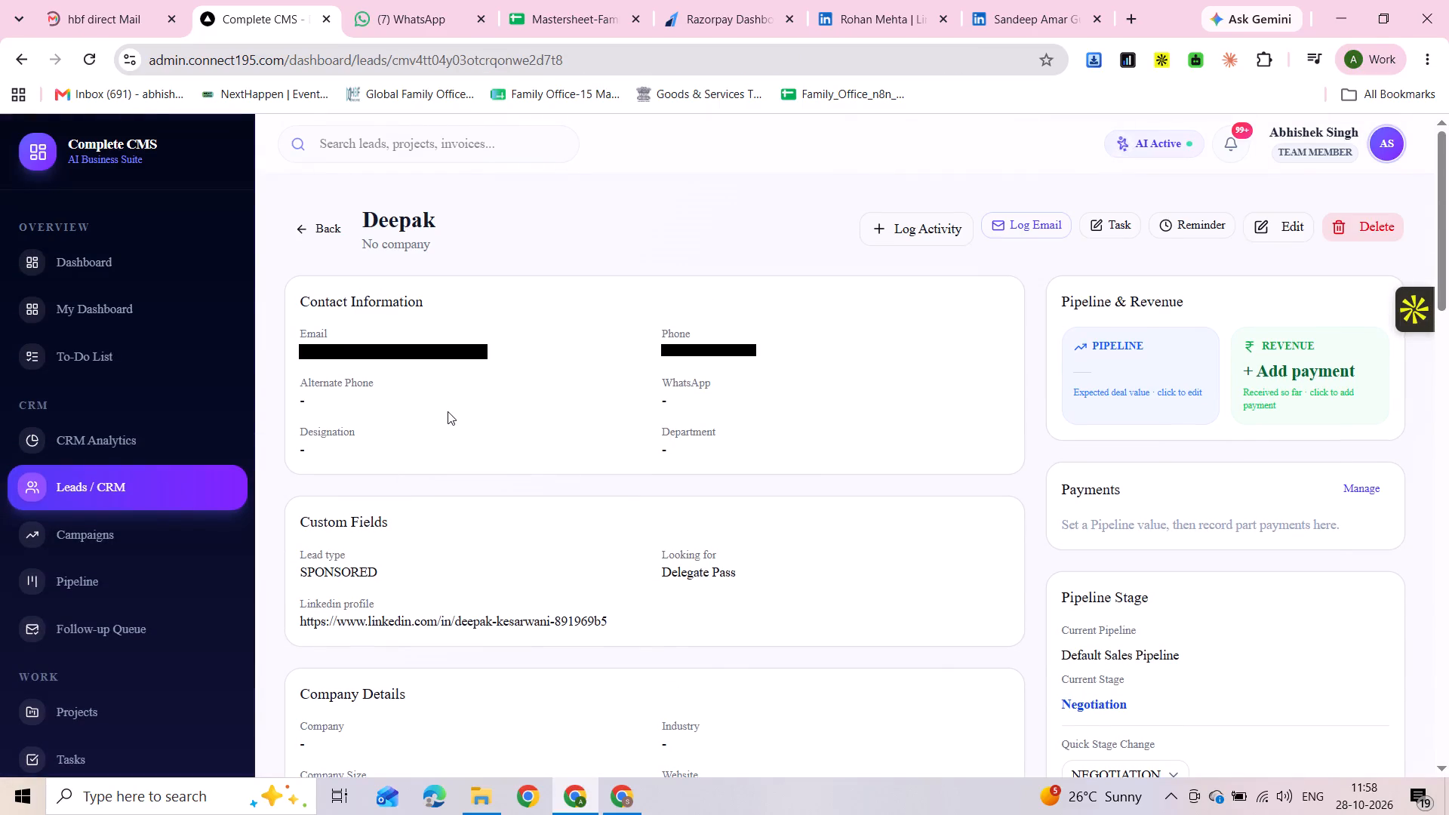
{"action": "scroll", "coordinate": [446, 417], "scroll_direction": "down", "scroll_amount": 3}
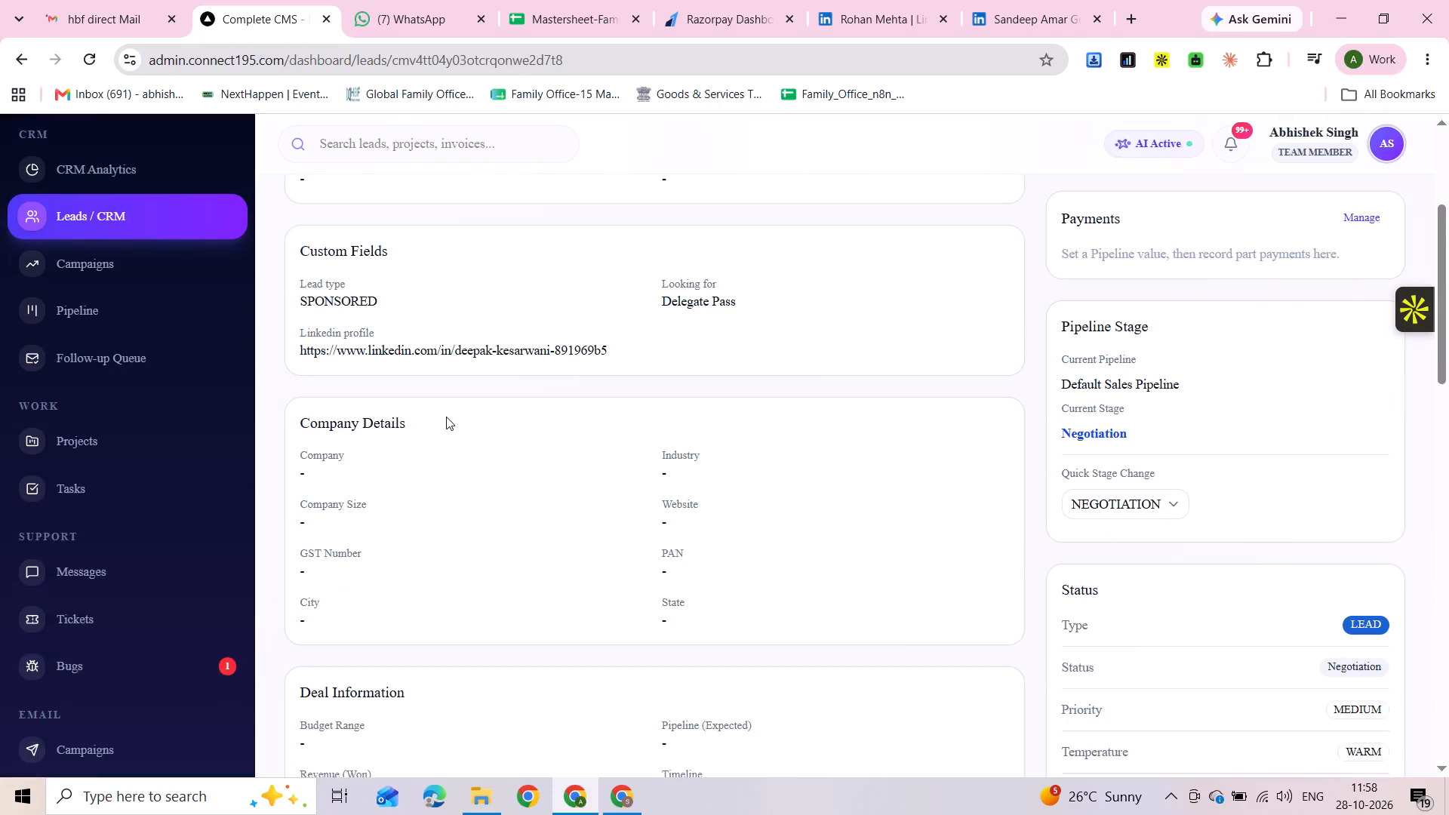
{"action": "scroll", "coordinate": [446, 416], "scroll_direction": "up", "scroll_amount": 3}
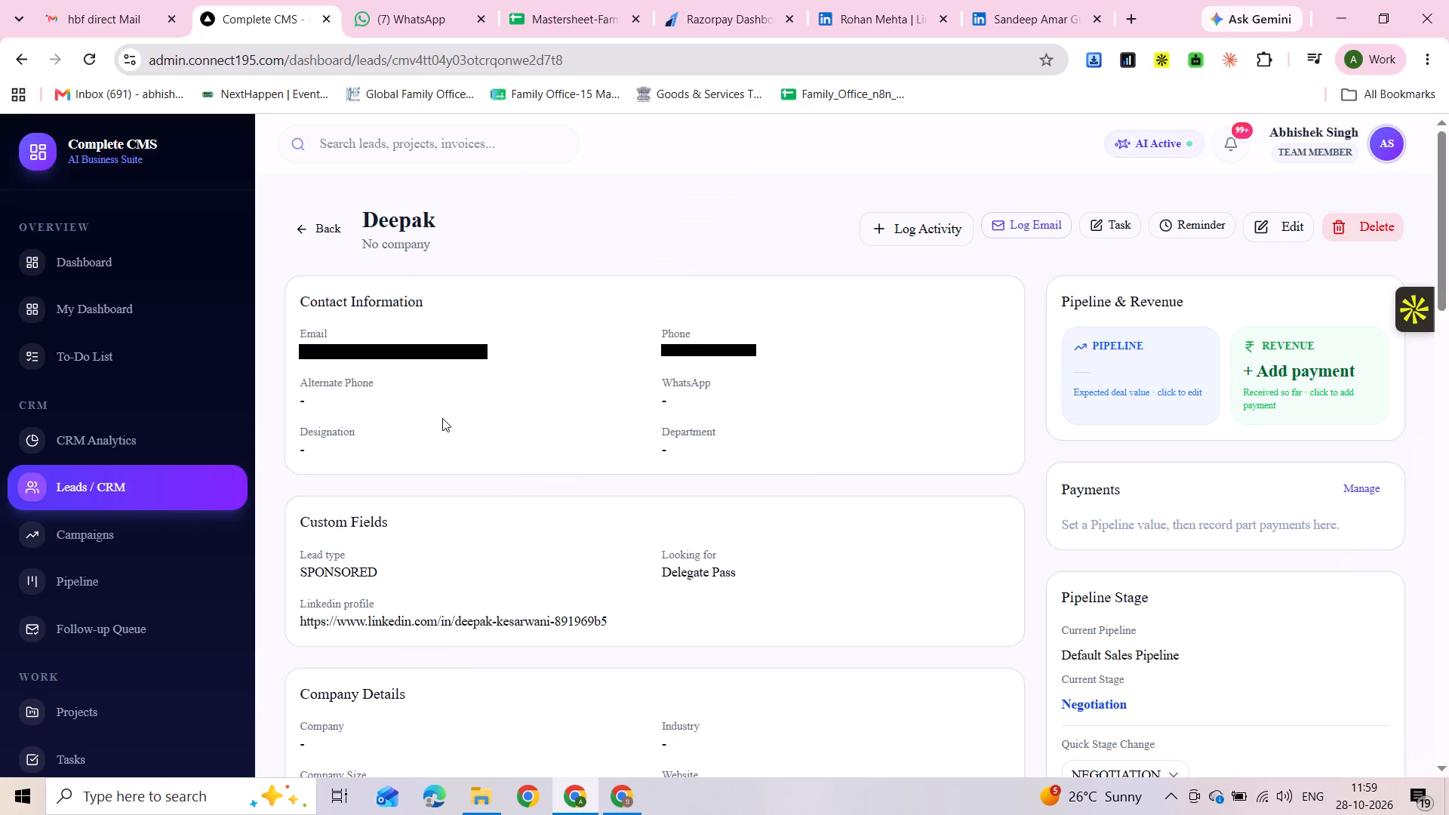
{"action": "scroll", "coordinate": [412, 440], "scroll_direction": "down", "scroll_amount": 5}
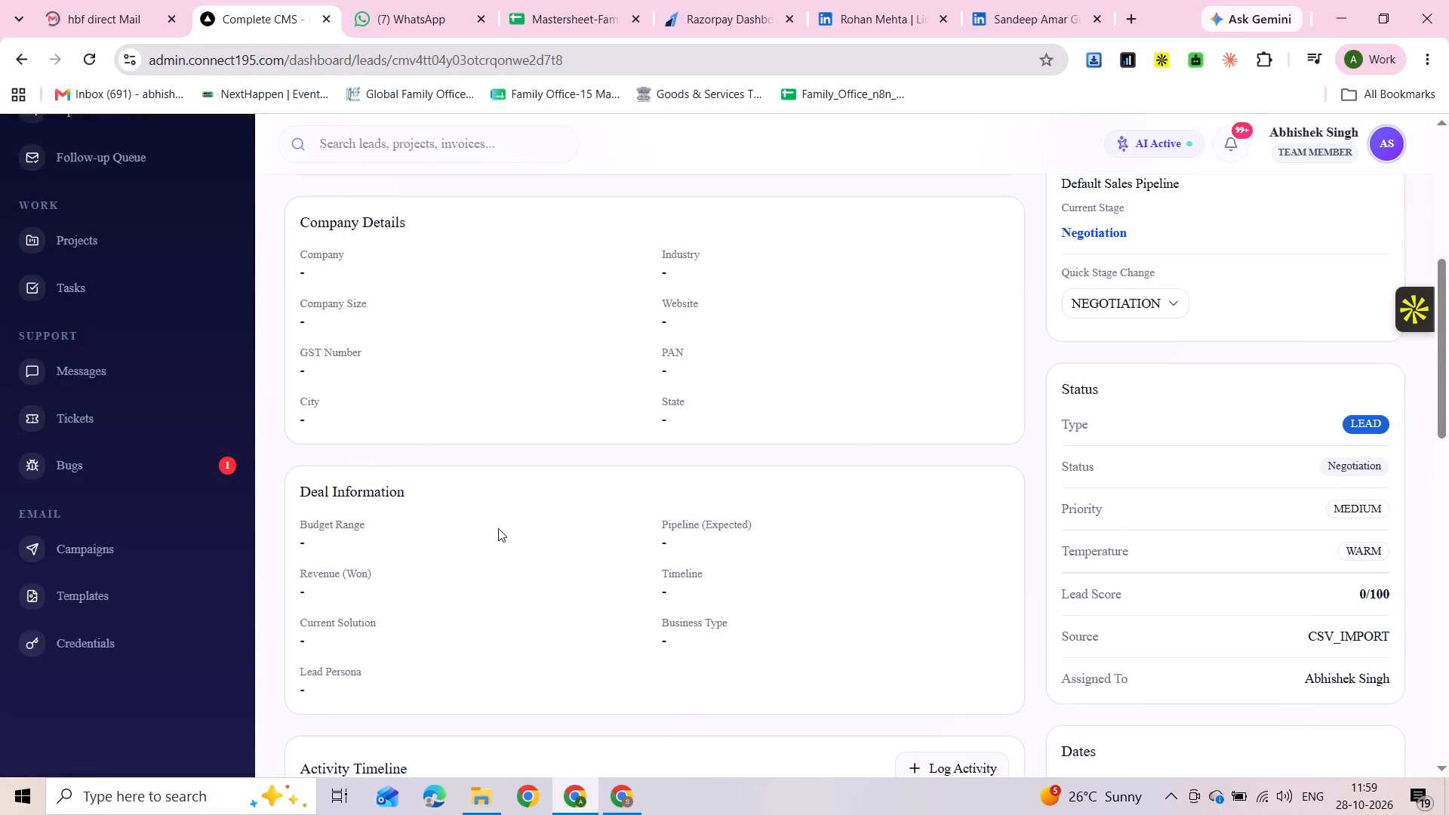
{"action": "scroll", "coordinate": [502, 537], "scroll_direction": "up", "scroll_amount": 9}
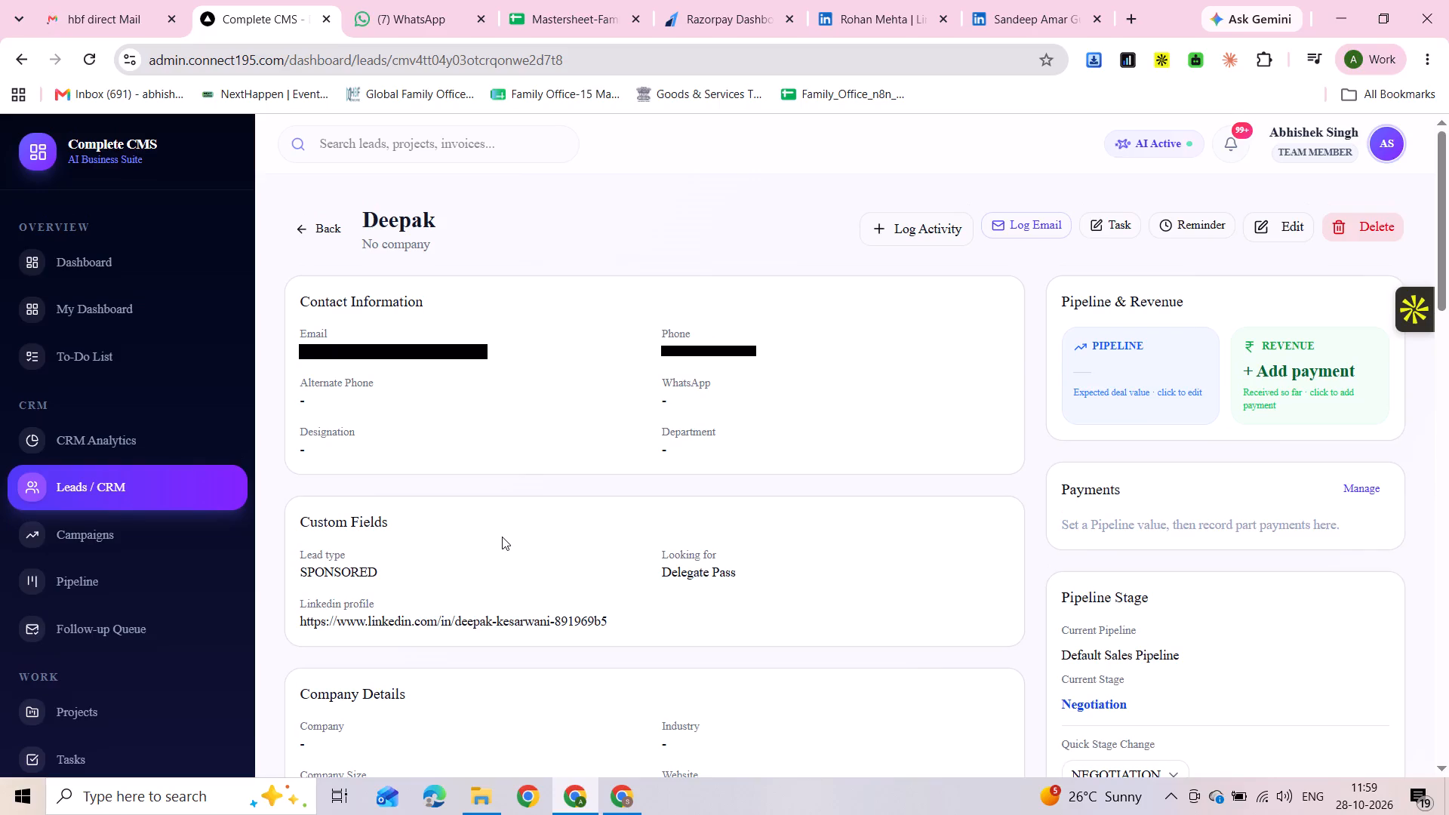
{"action": "scroll", "coordinate": [502, 537], "scroll_direction": "up", "scroll_amount": 5}
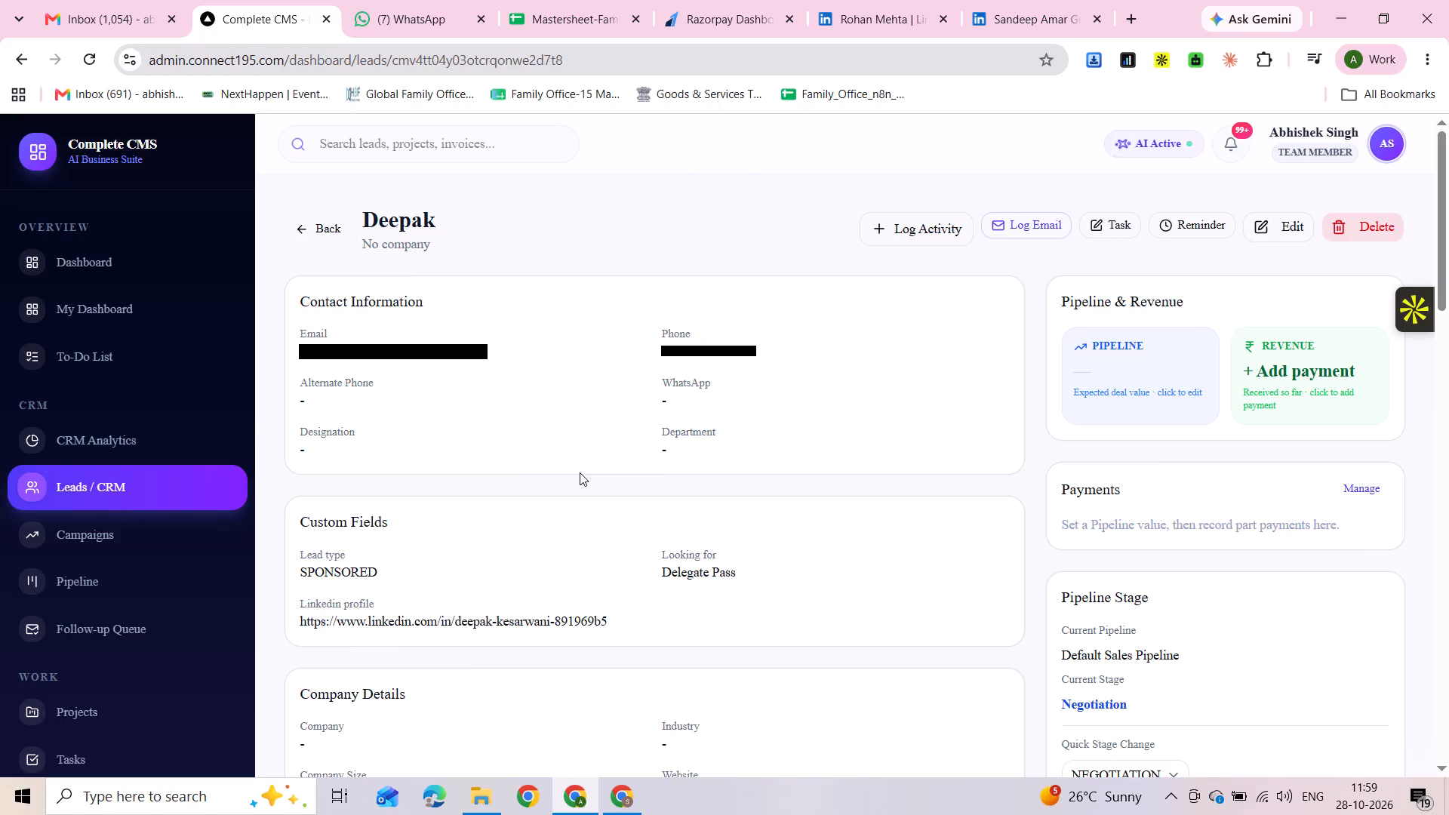
{"action": "scroll", "coordinate": [540, 468], "scroll_direction": "down", "scroll_amount": 4}
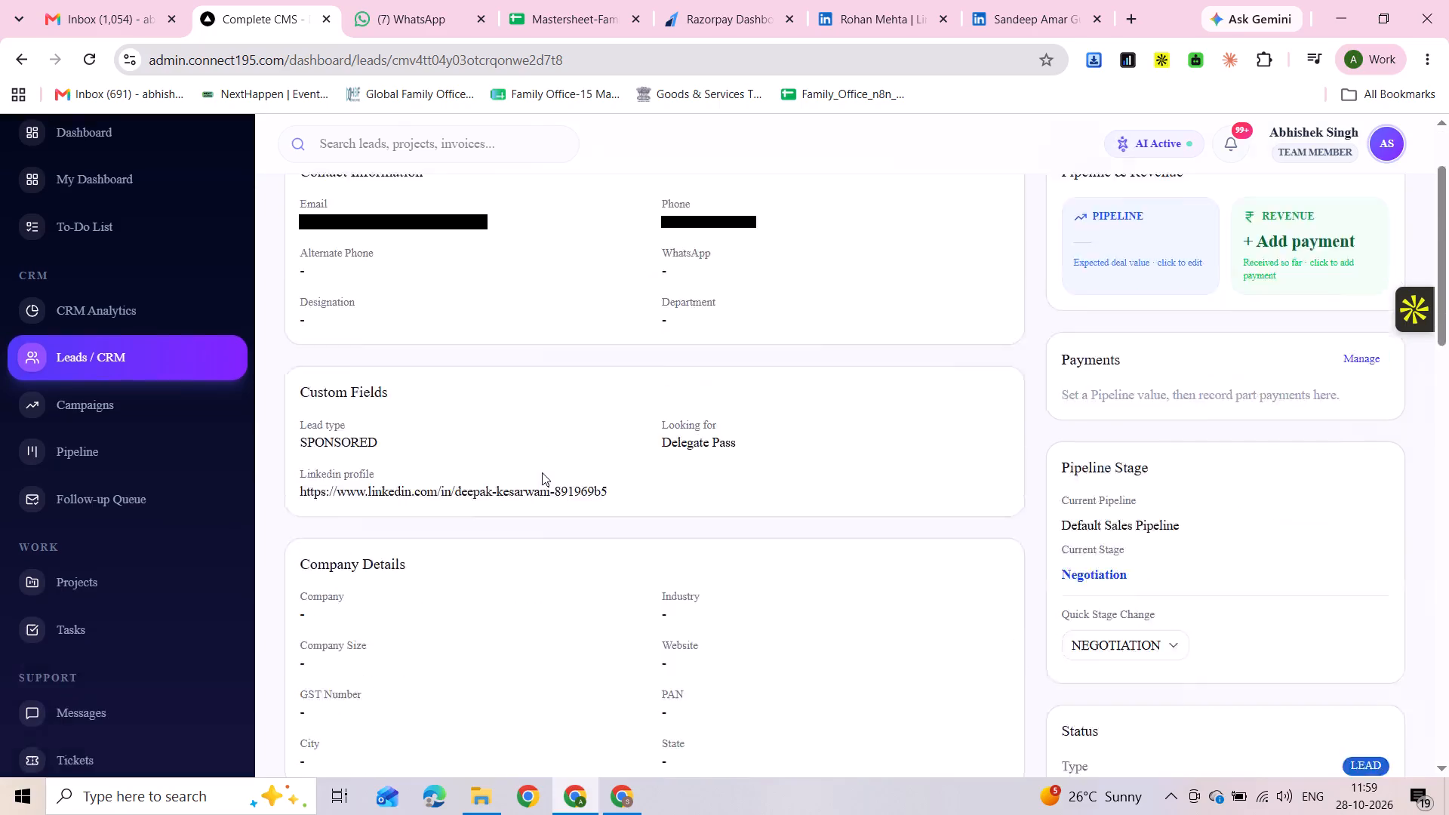
{"action": "scroll", "coordinate": [560, 513], "scroll_direction": "up", "scroll_amount": 6}
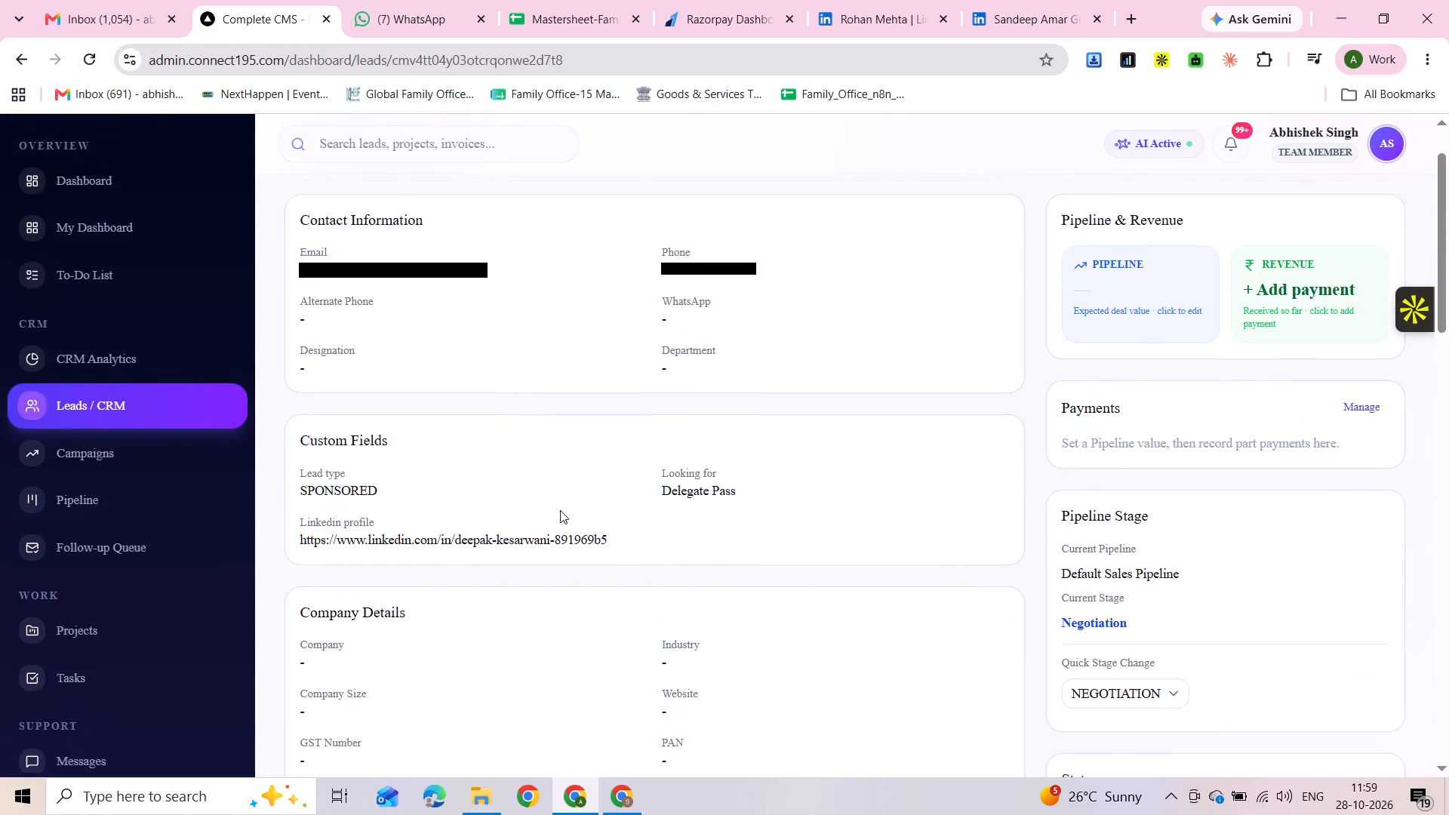
Copy the email address from the contact information in Deepak's lead record.
{"action": "scroll", "coordinate": [561, 509], "scroll_direction": "down", "scroll_amount": 2}
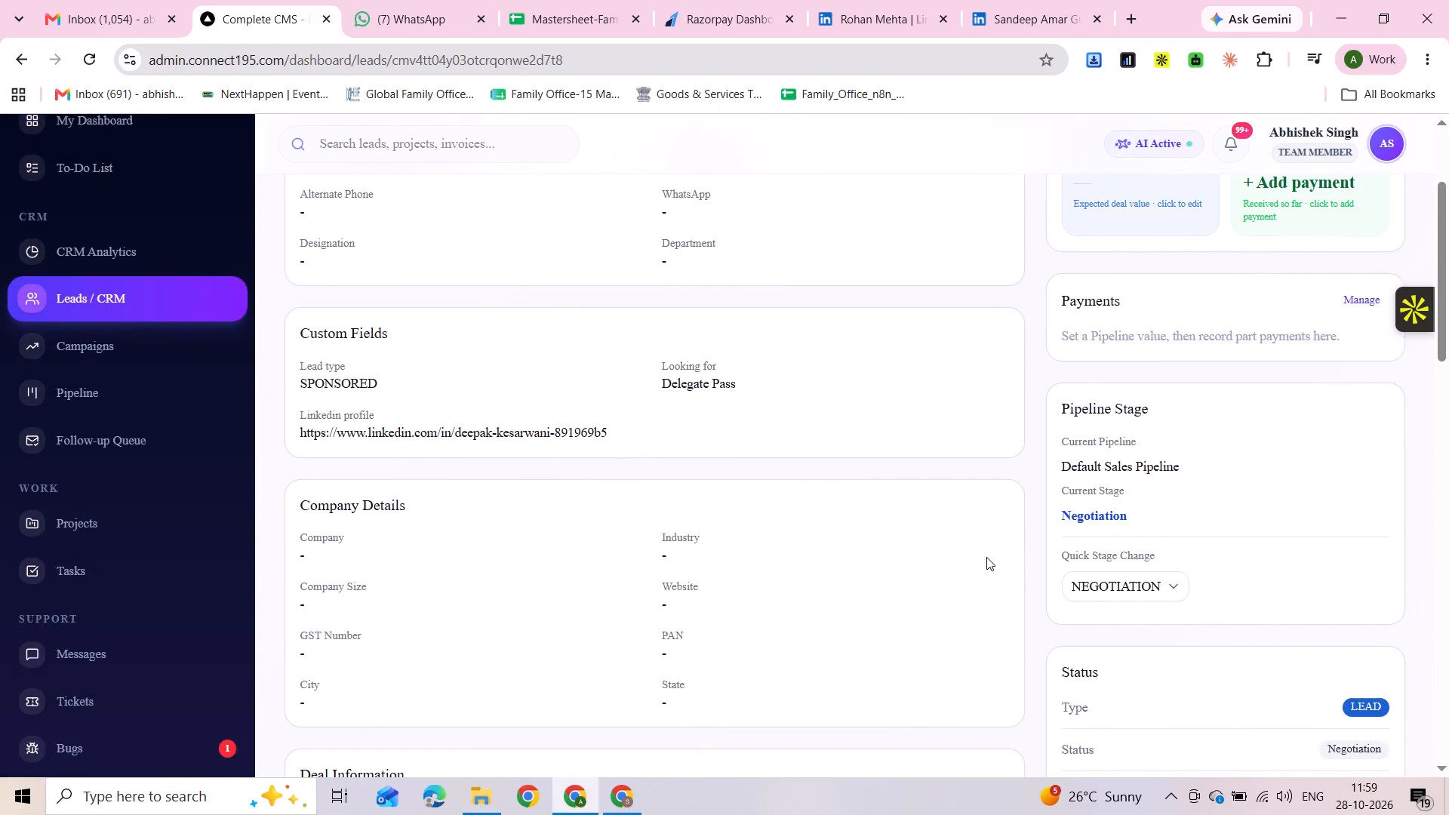
{"action": "scroll", "coordinate": [717, 502], "scroll_direction": "up", "scroll_amount": 3}
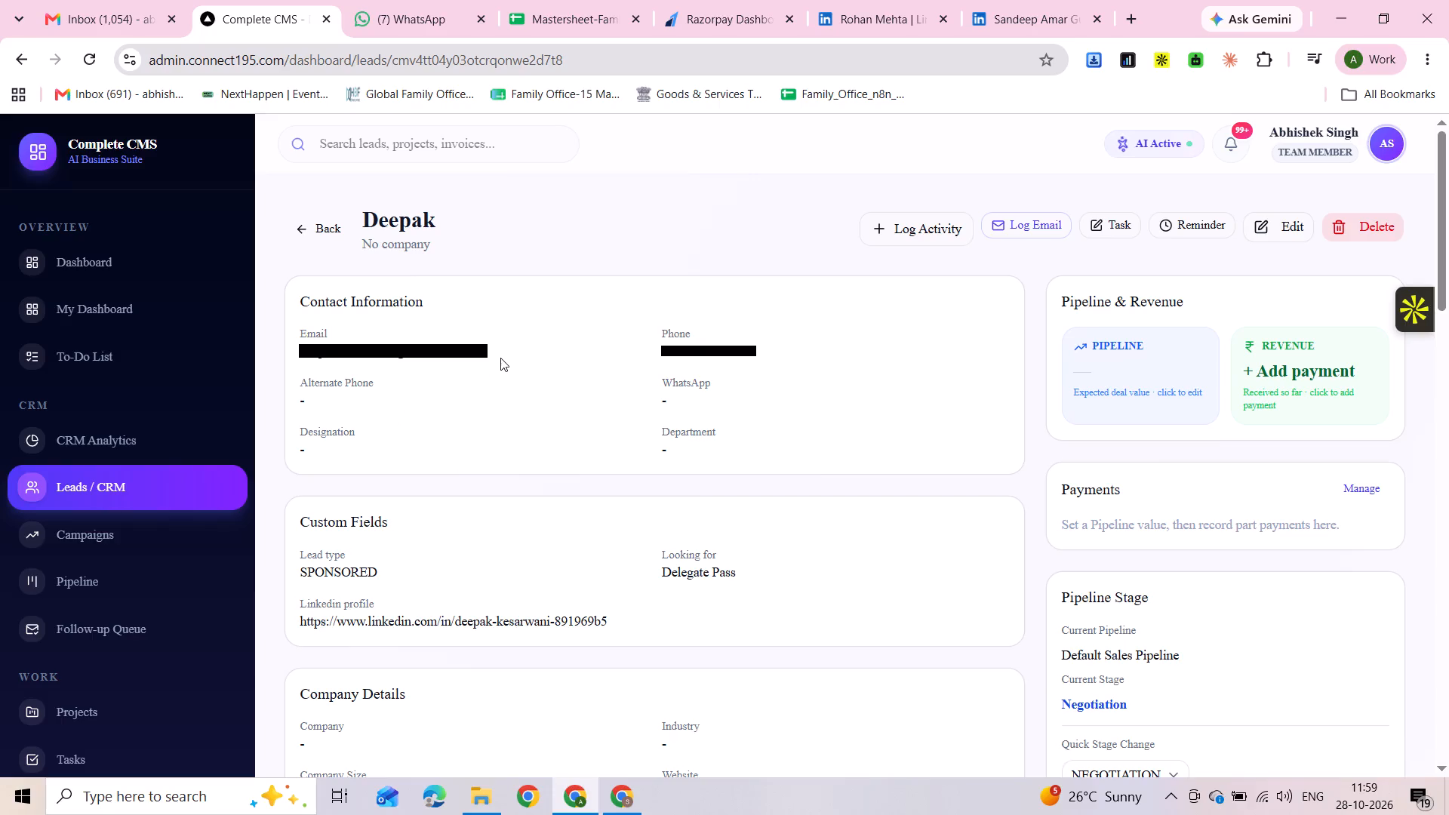
{"action": "left_click", "coordinate": [494, 353]}
{"action": "left_click_drag", "start_coordinate": [494, 352], "coordinate": [328, 343]}
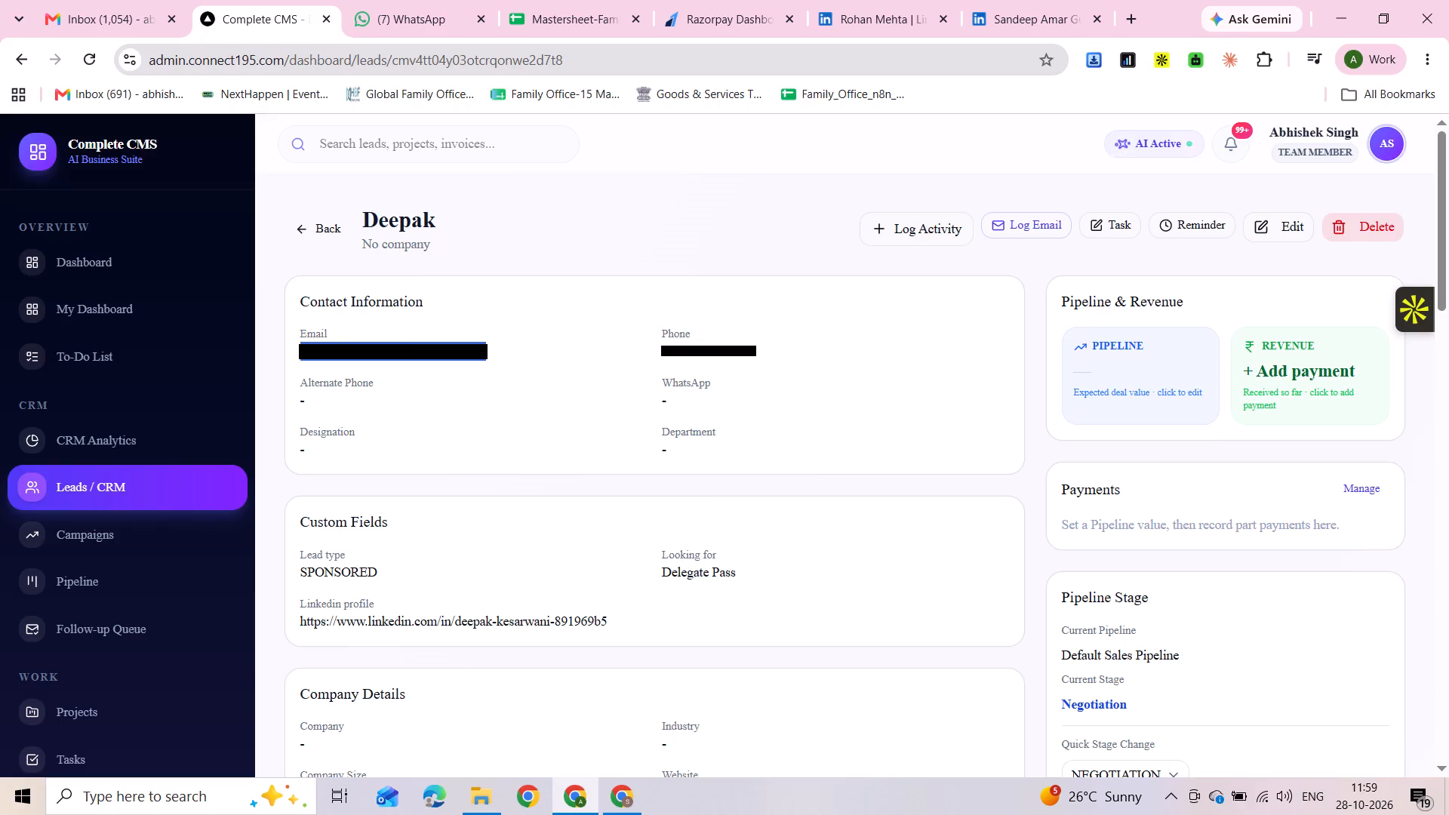
{"action": "left_click_drag", "start_coordinate": [328, 343], "coordinate": [320, 347]}
{"action": "right_click", "coordinate": [359, 346]}
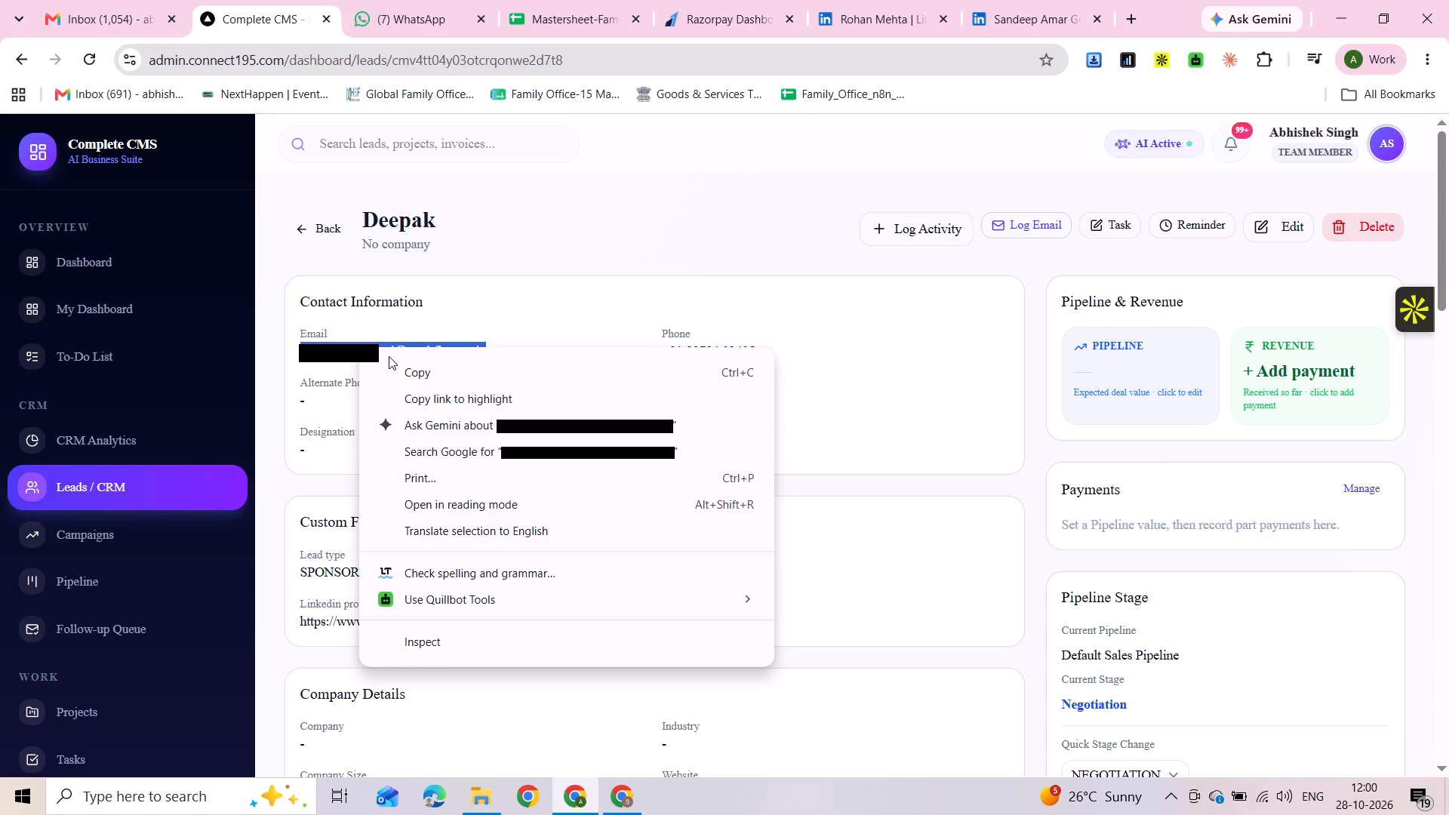
{"action": "left_click", "coordinate": [414, 377]}
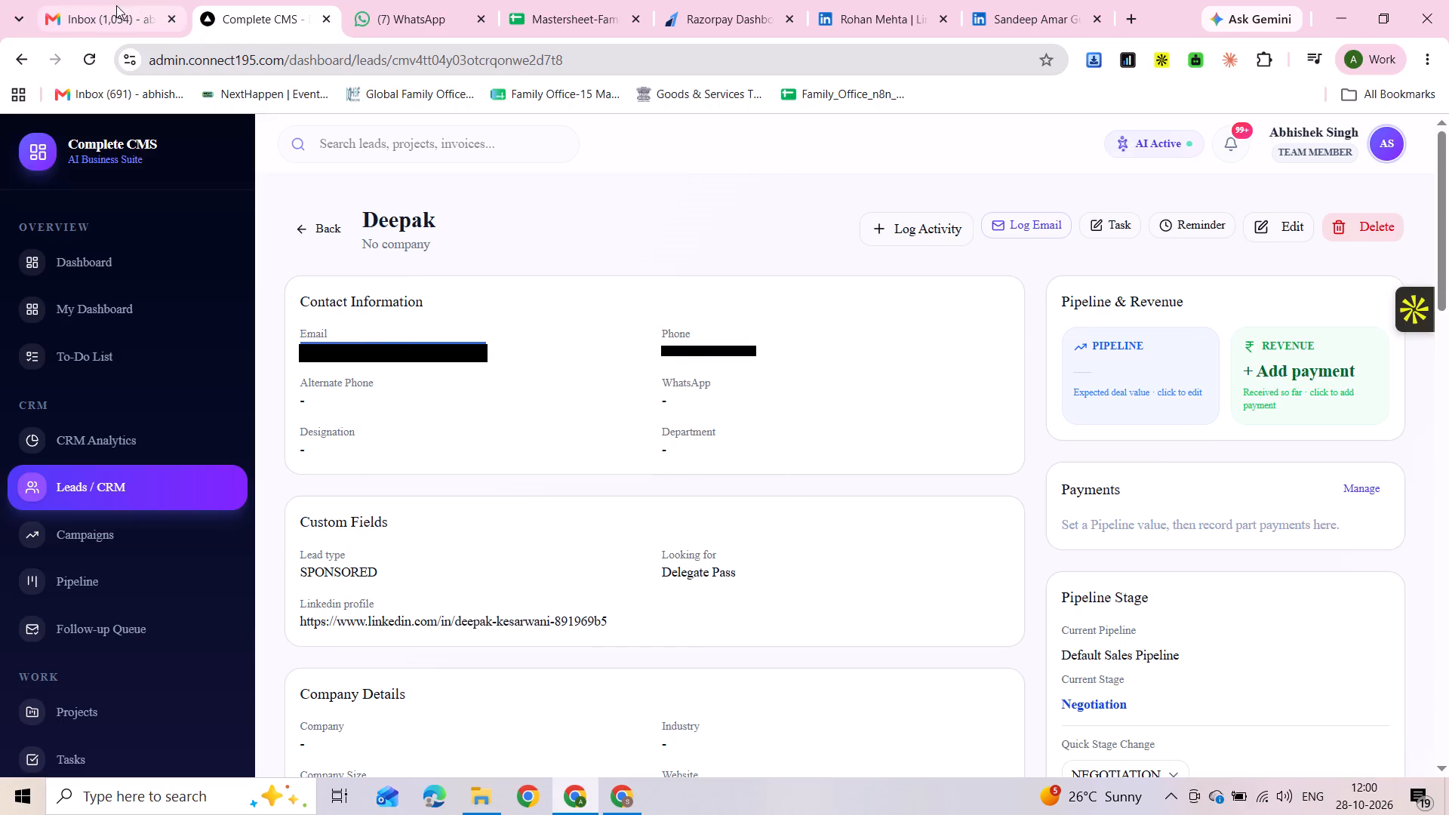
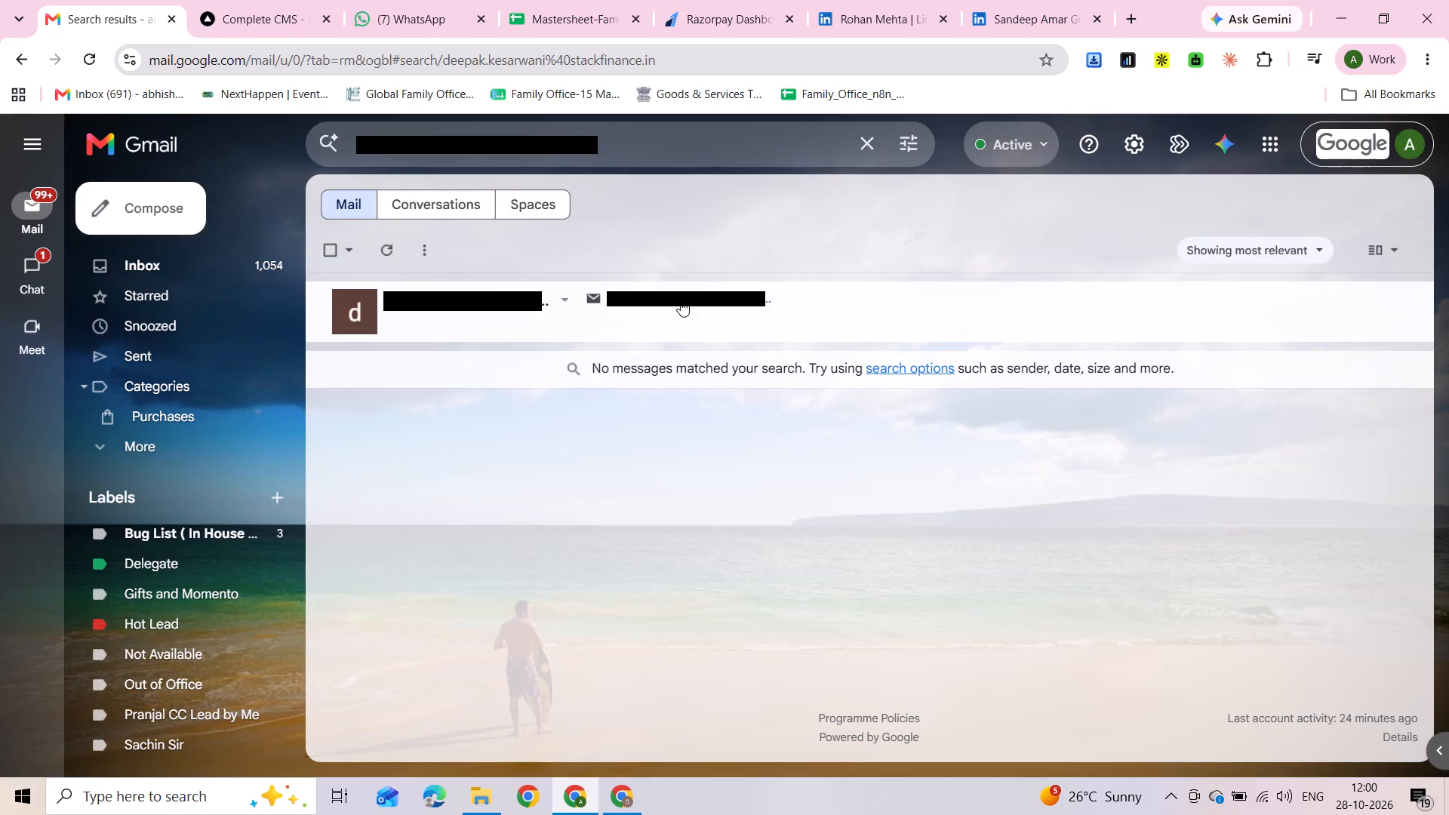
{"action": "left_click", "coordinate": [681, 299]}
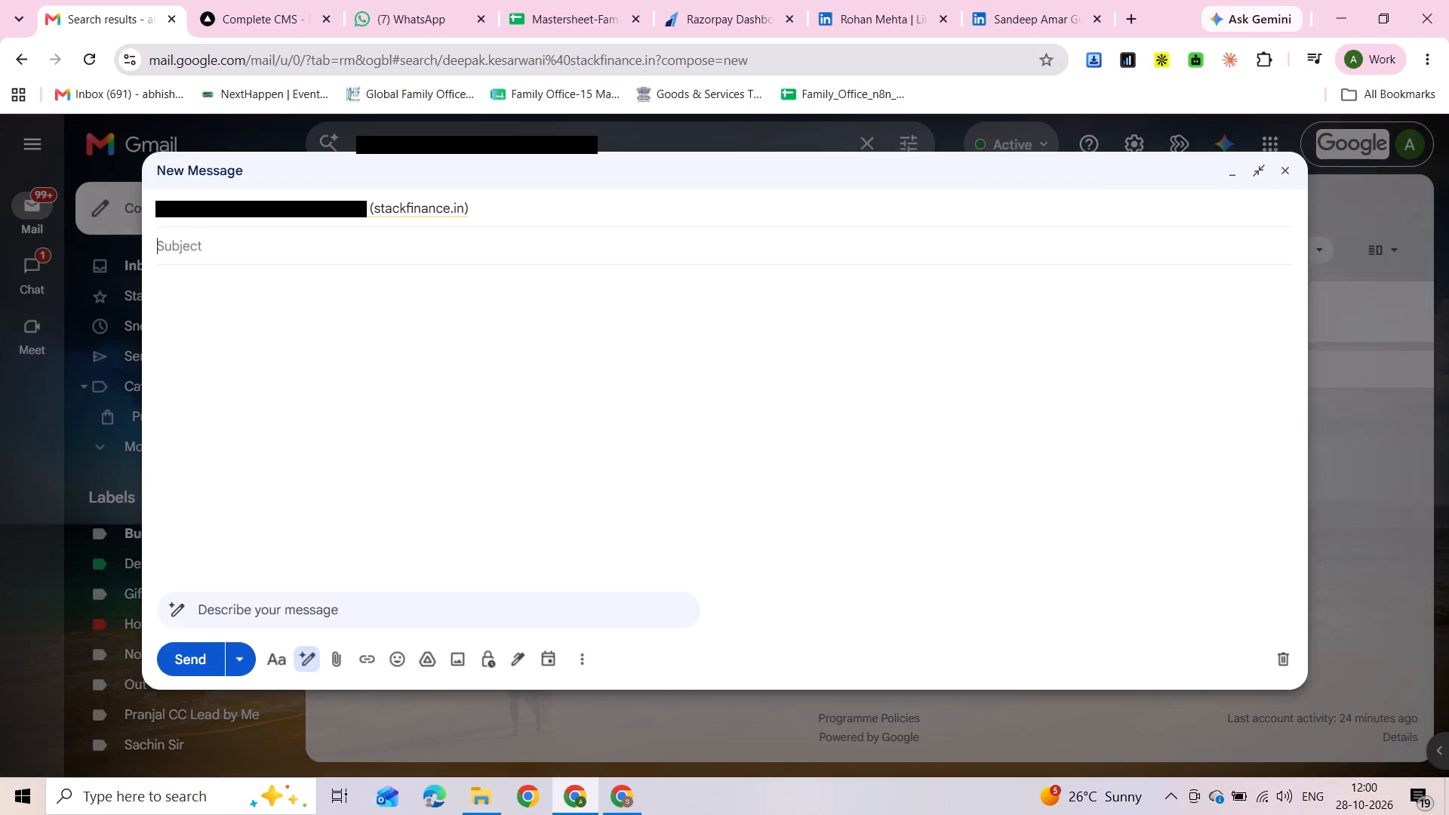
{"action": "left_click", "coordinate": [644, 348]}
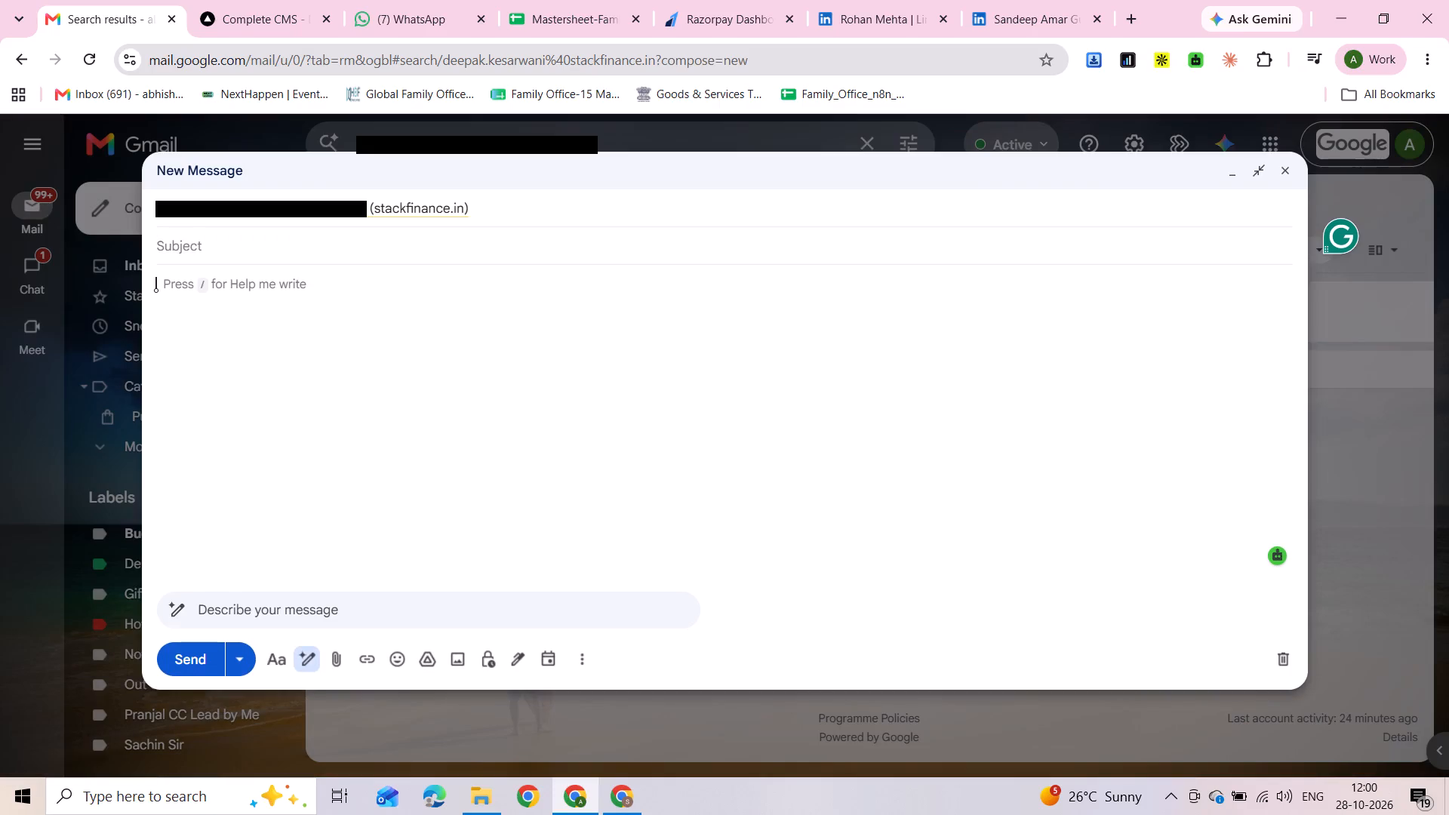
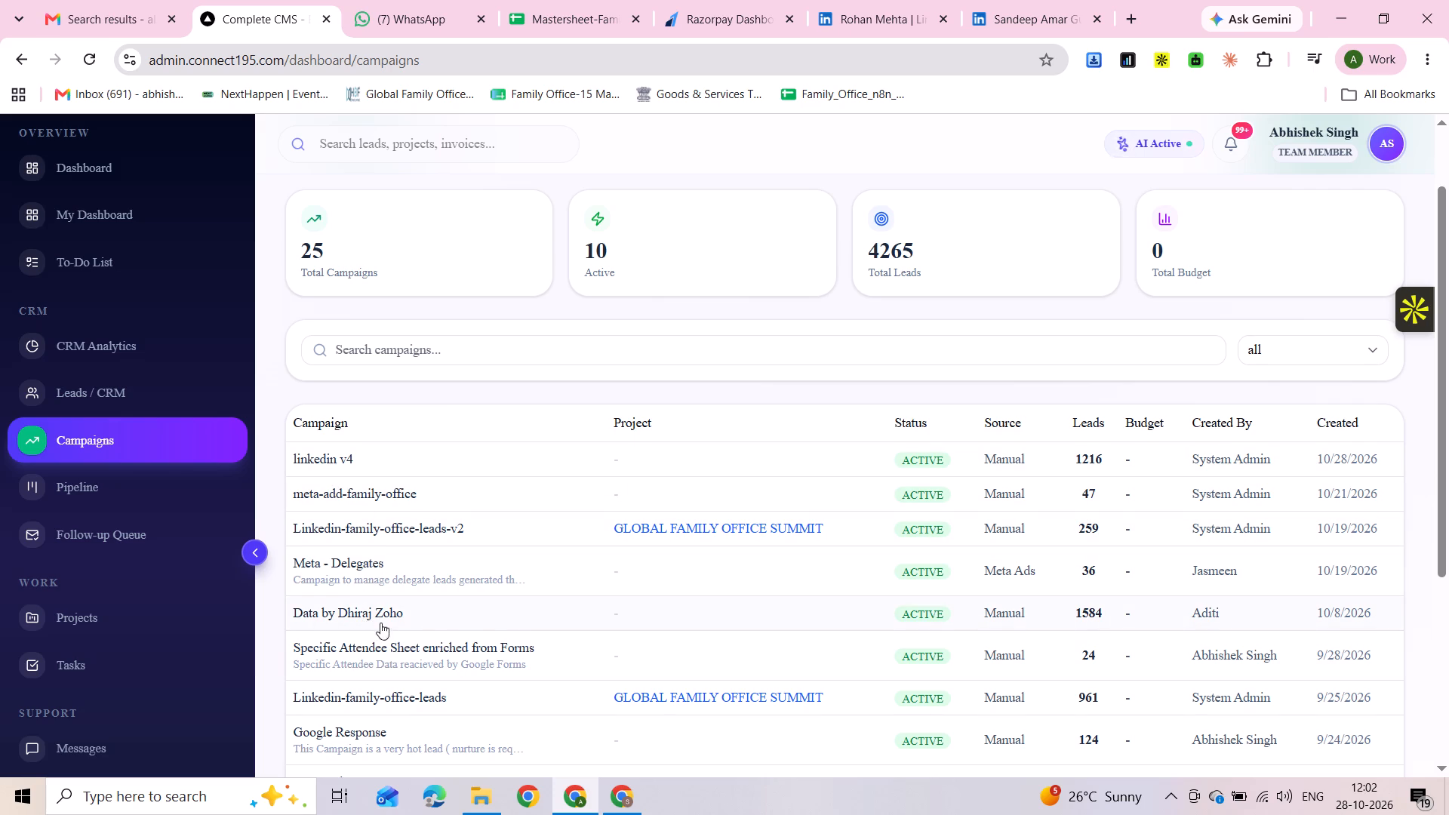
Open the Linkedin-family-office-leads campaign from the campaigns list.
{"action": "scroll", "coordinate": [391, 629], "scroll_direction": "down", "scroll_amount": 1}
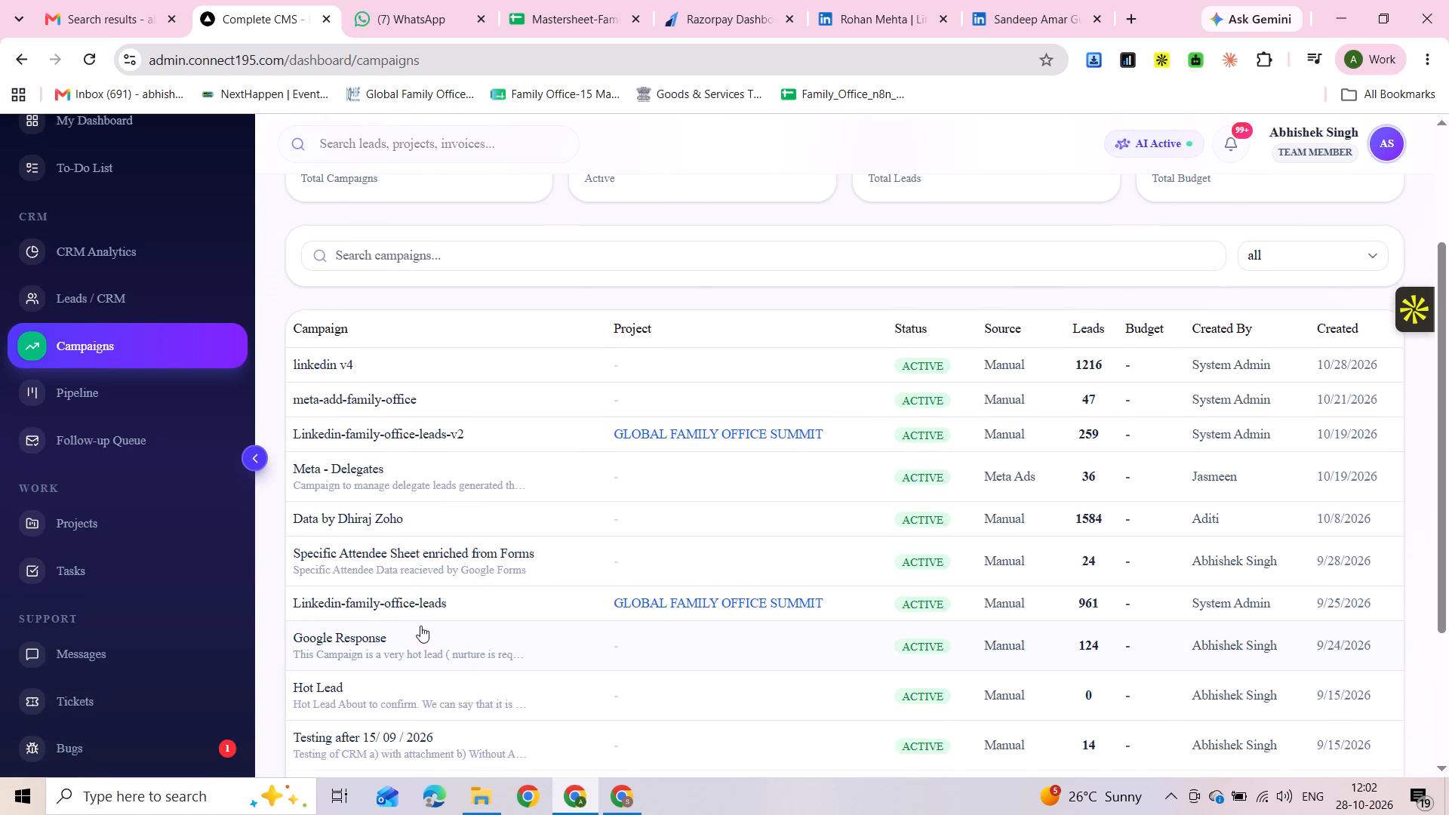
{"action": "left_click", "coordinate": [341, 599]}
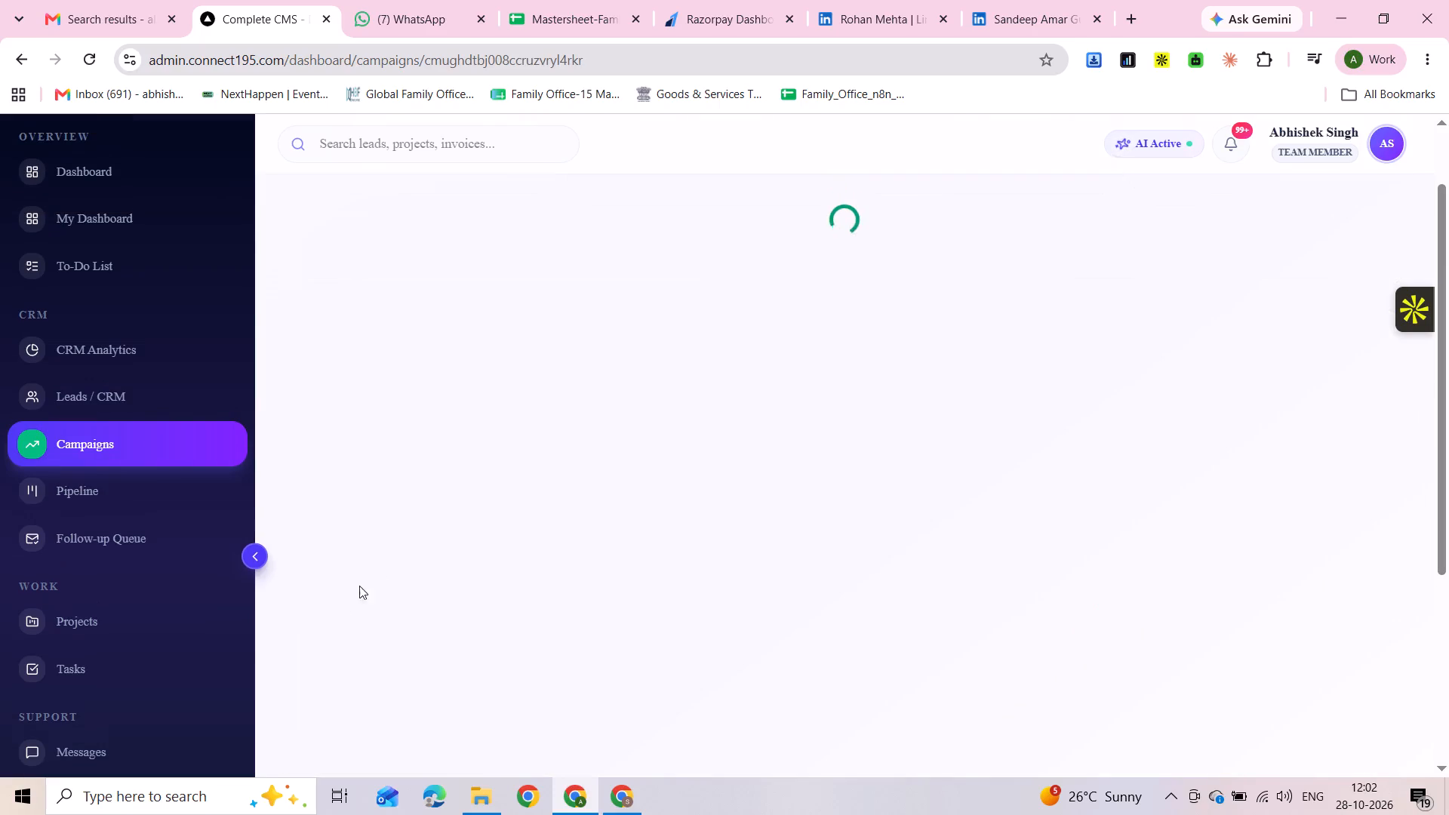
{"action": "left_click", "coordinate": [438, 533]}
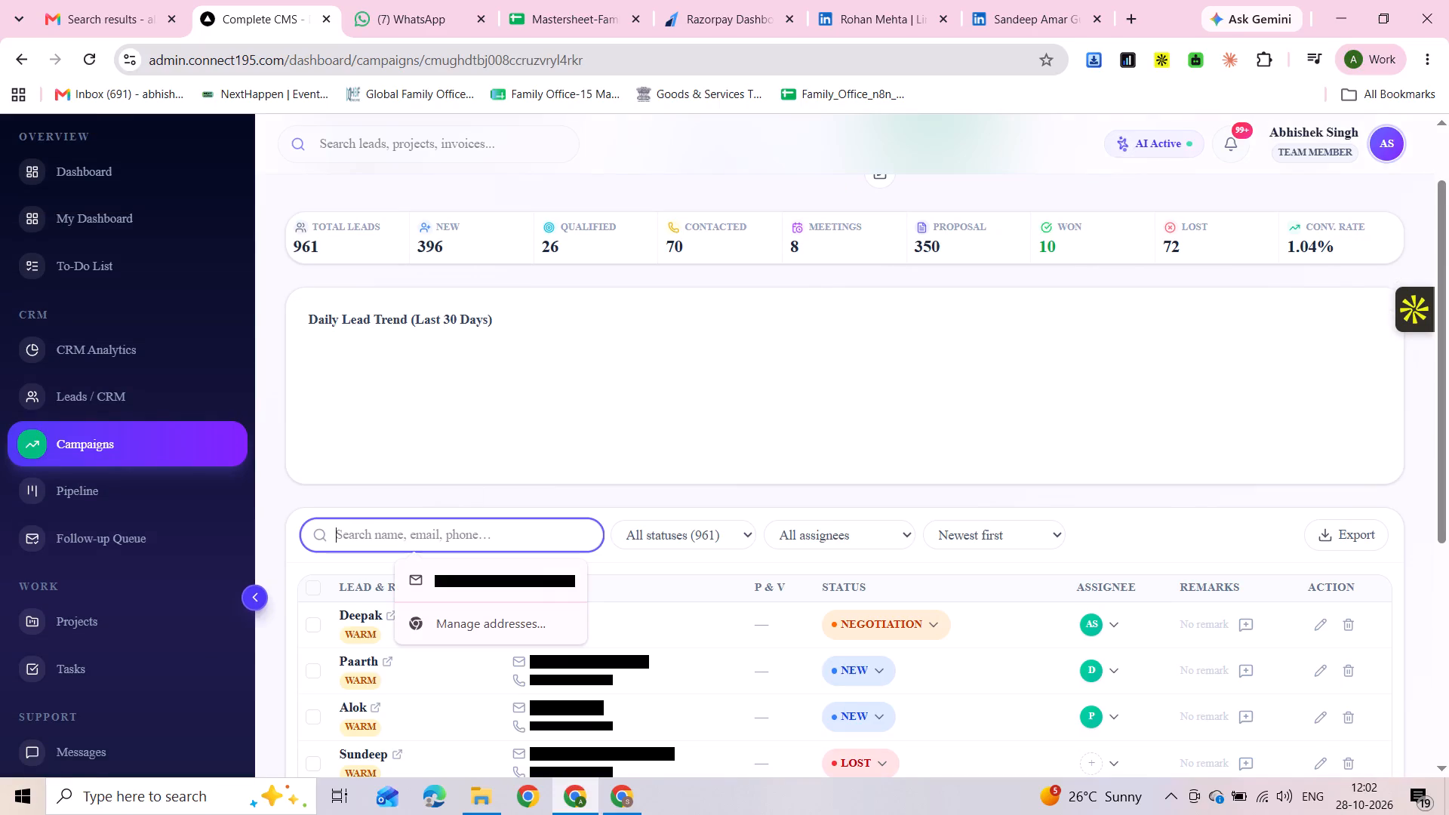
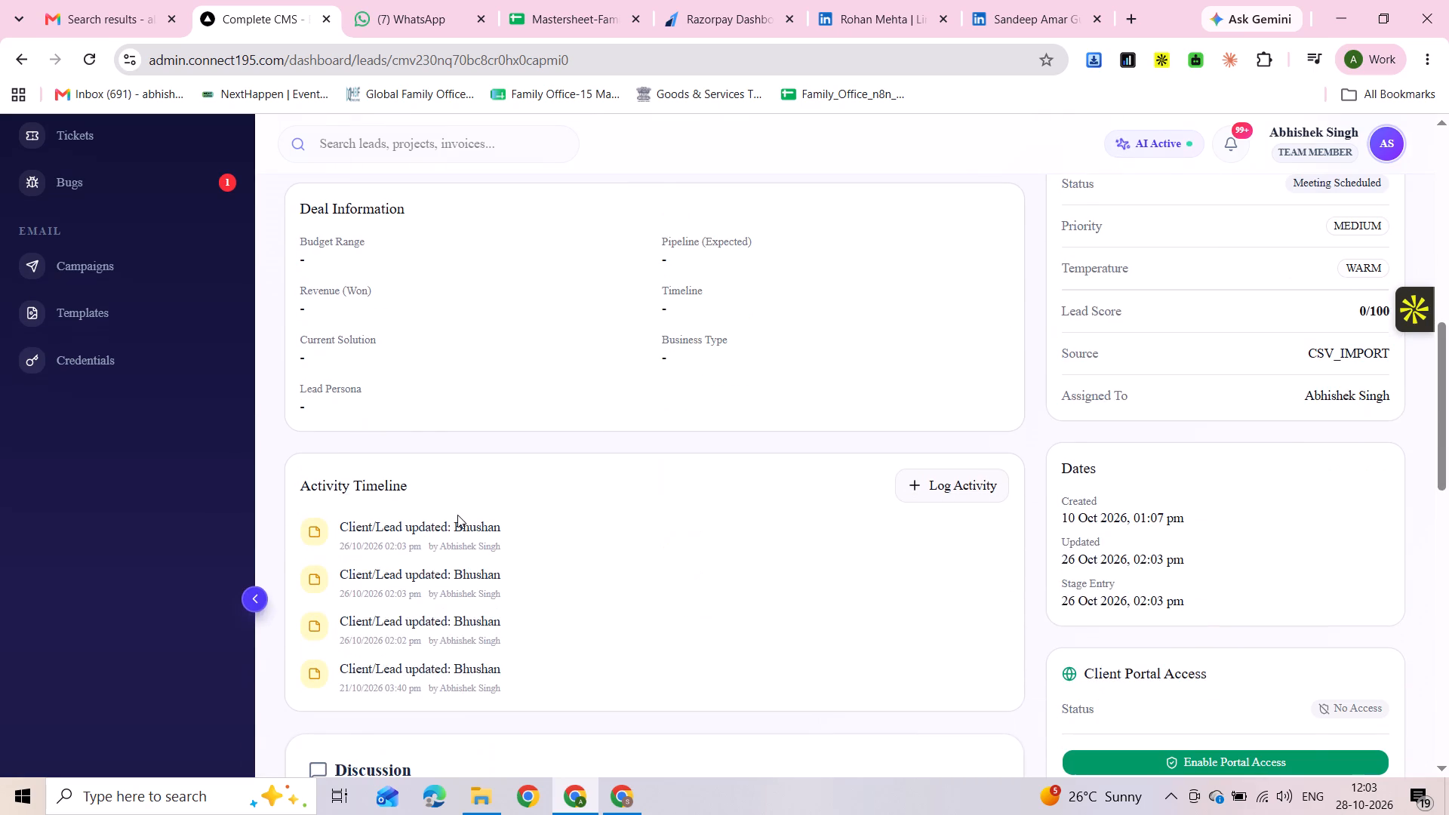
Examine the activity timeline and discussion notes in Bhushan's lead record.
{"action": "scroll", "coordinate": [477, 522], "scroll_direction": "down", "scroll_amount": 1}
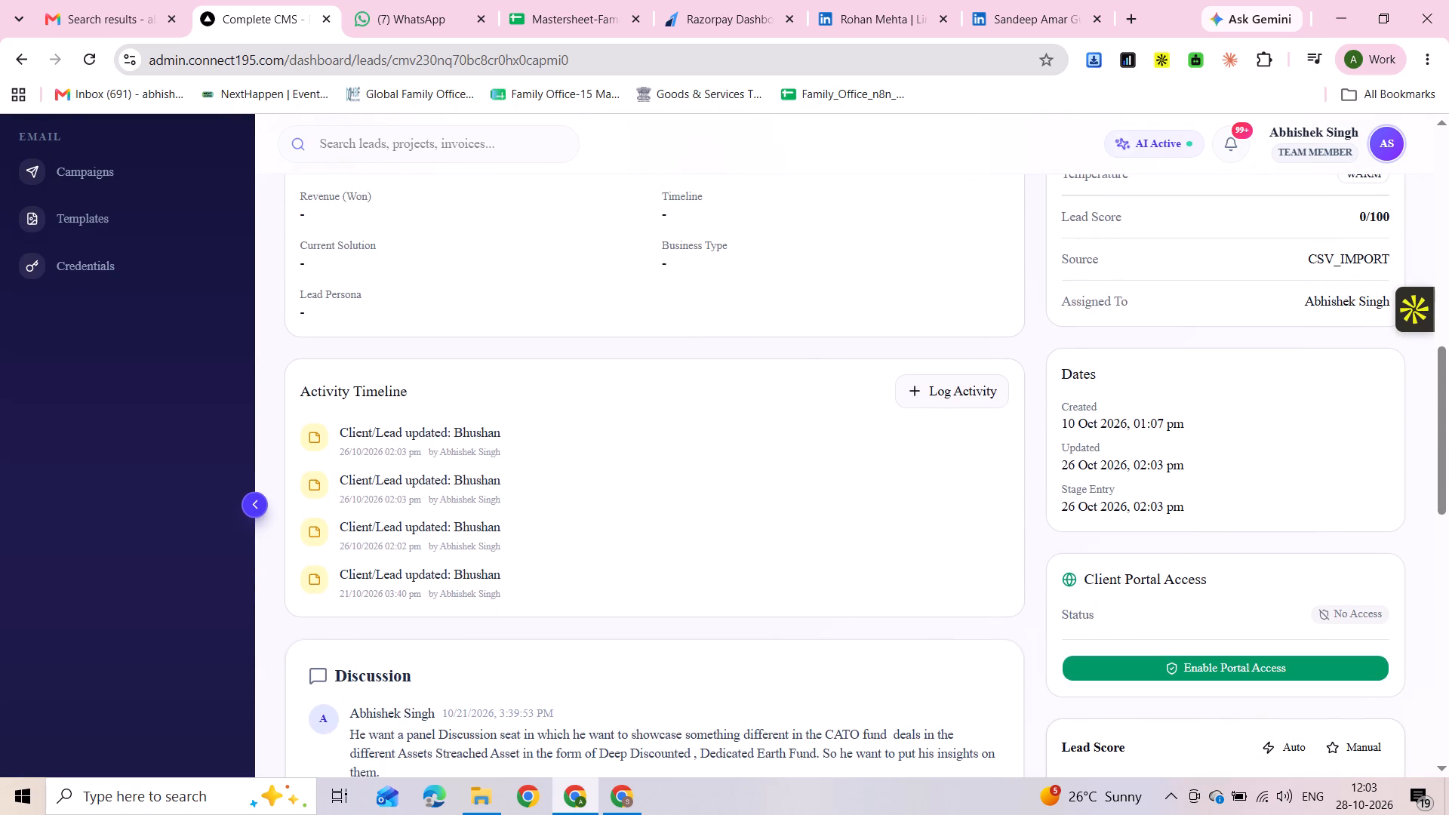
Review the discussion notes on Bhushan's lead record, then return to the campaign leads.
{"action": "scroll", "coordinate": [485, 521], "scroll_direction": "down", "scroll_amount": 3}
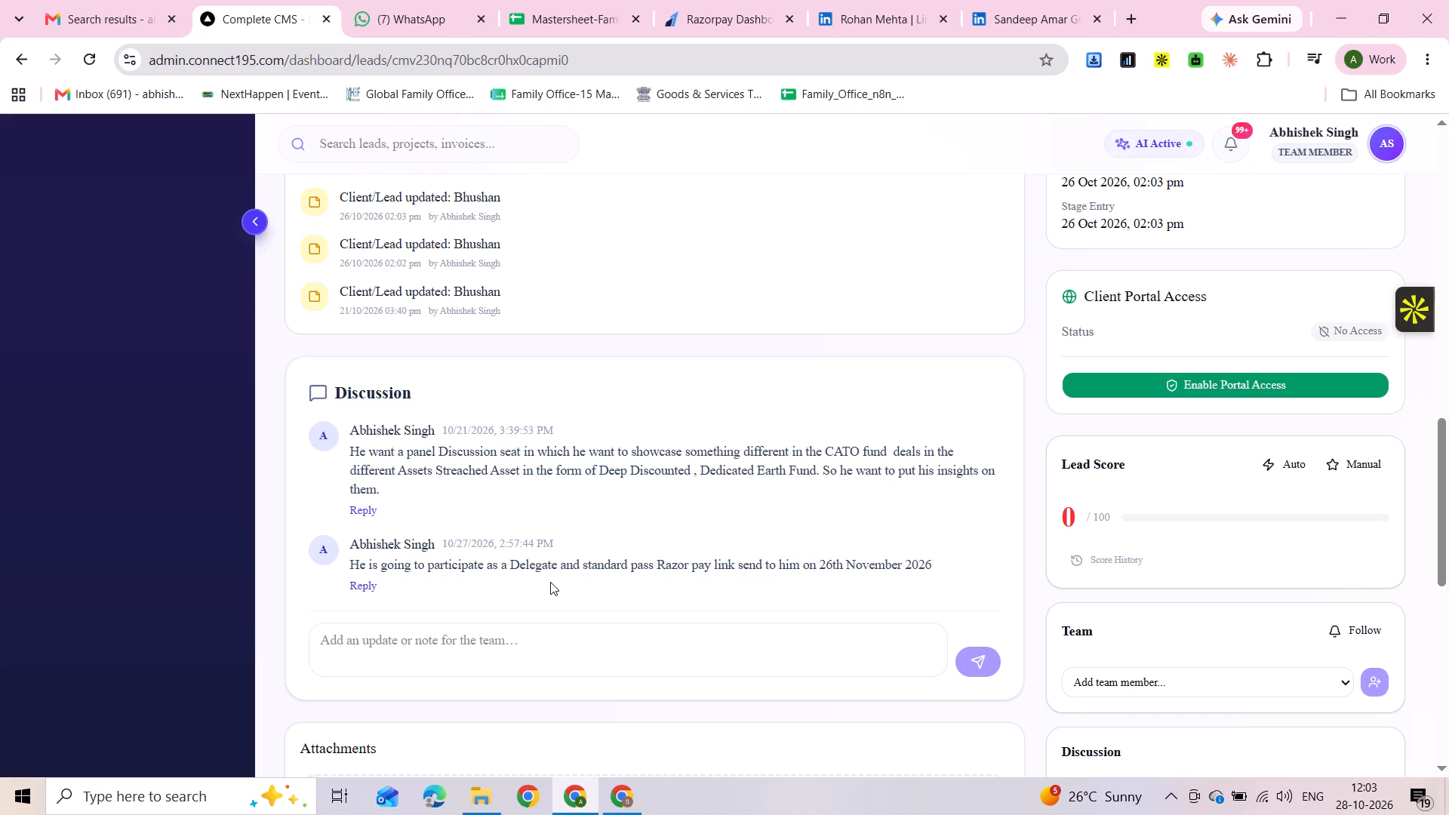
{"action": "scroll", "coordinate": [438, 578], "scroll_direction": "up", "scroll_amount": 11}
{"action": "scroll", "coordinate": [314, 314], "scroll_direction": "up", "scroll_amount": 5}
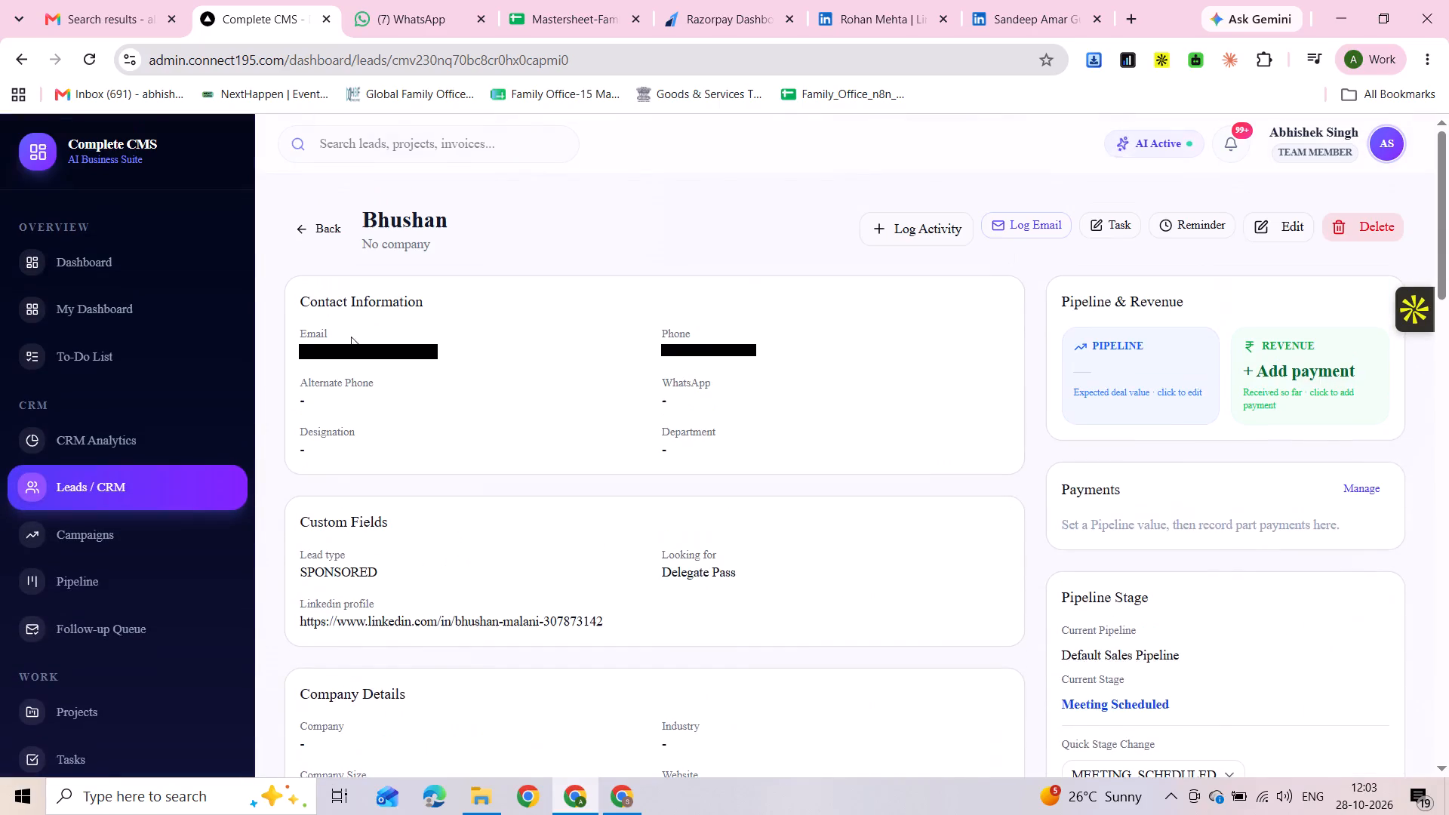
{"action": "double_click", "coordinate": [315, 219]}
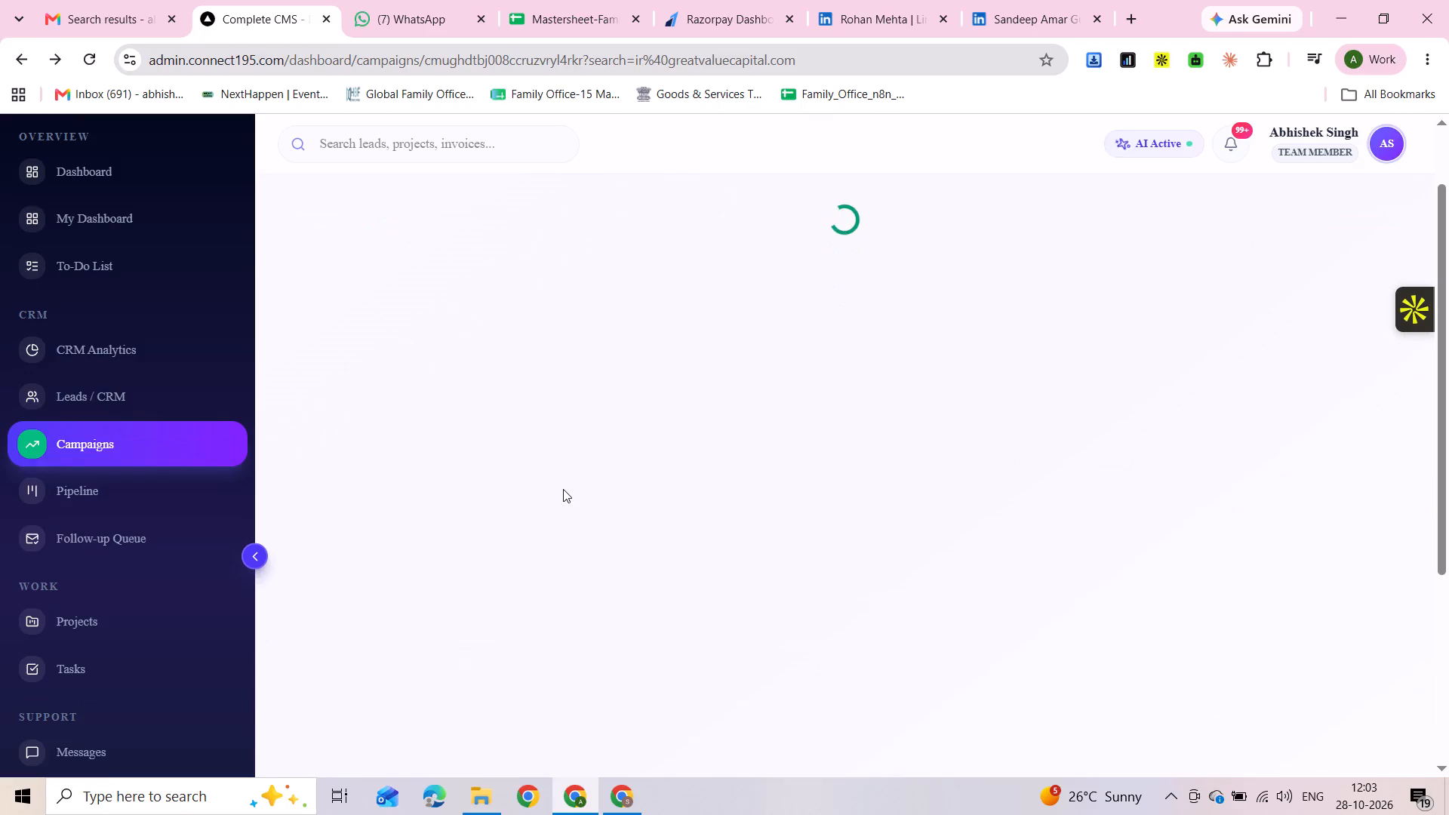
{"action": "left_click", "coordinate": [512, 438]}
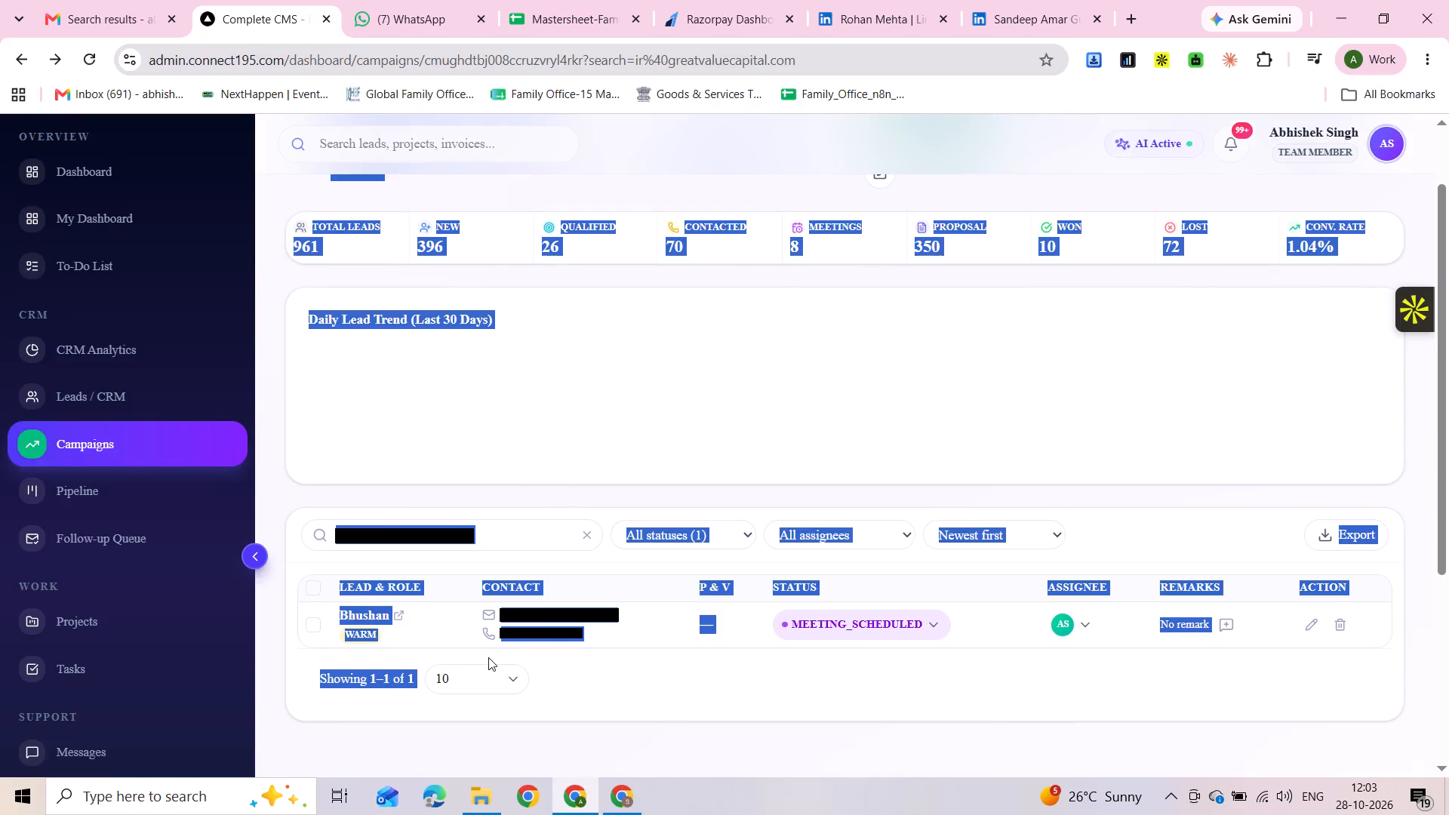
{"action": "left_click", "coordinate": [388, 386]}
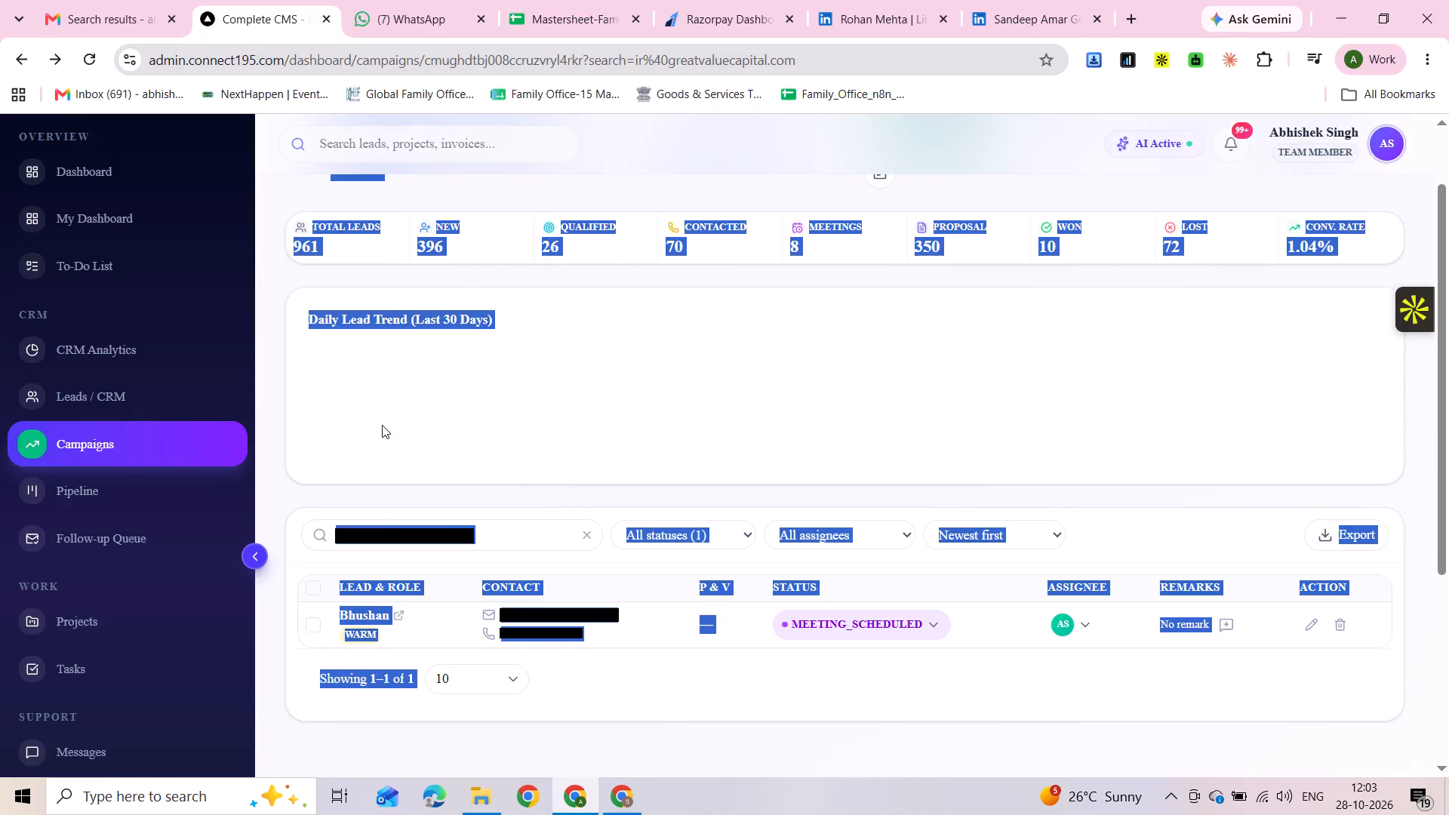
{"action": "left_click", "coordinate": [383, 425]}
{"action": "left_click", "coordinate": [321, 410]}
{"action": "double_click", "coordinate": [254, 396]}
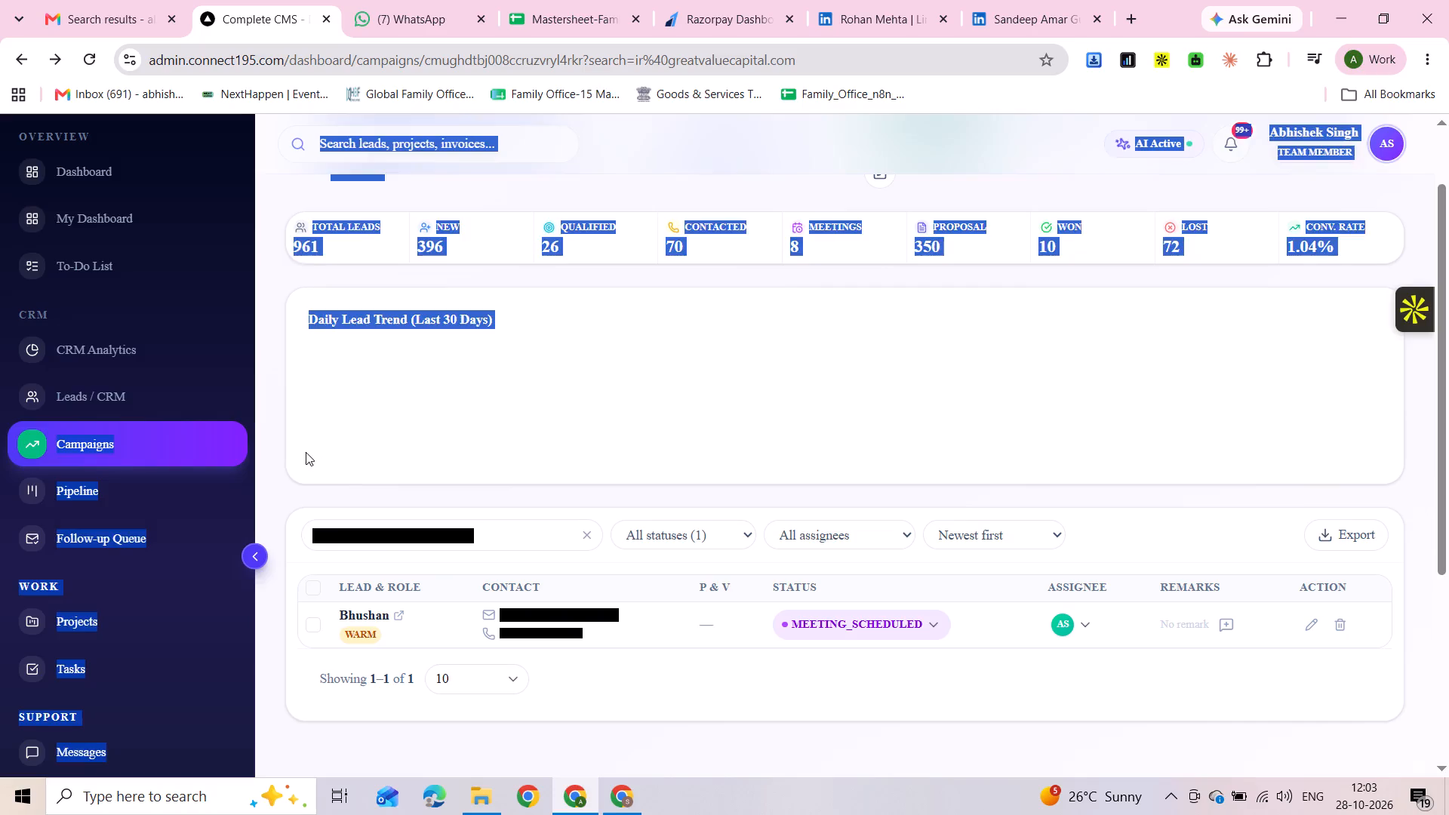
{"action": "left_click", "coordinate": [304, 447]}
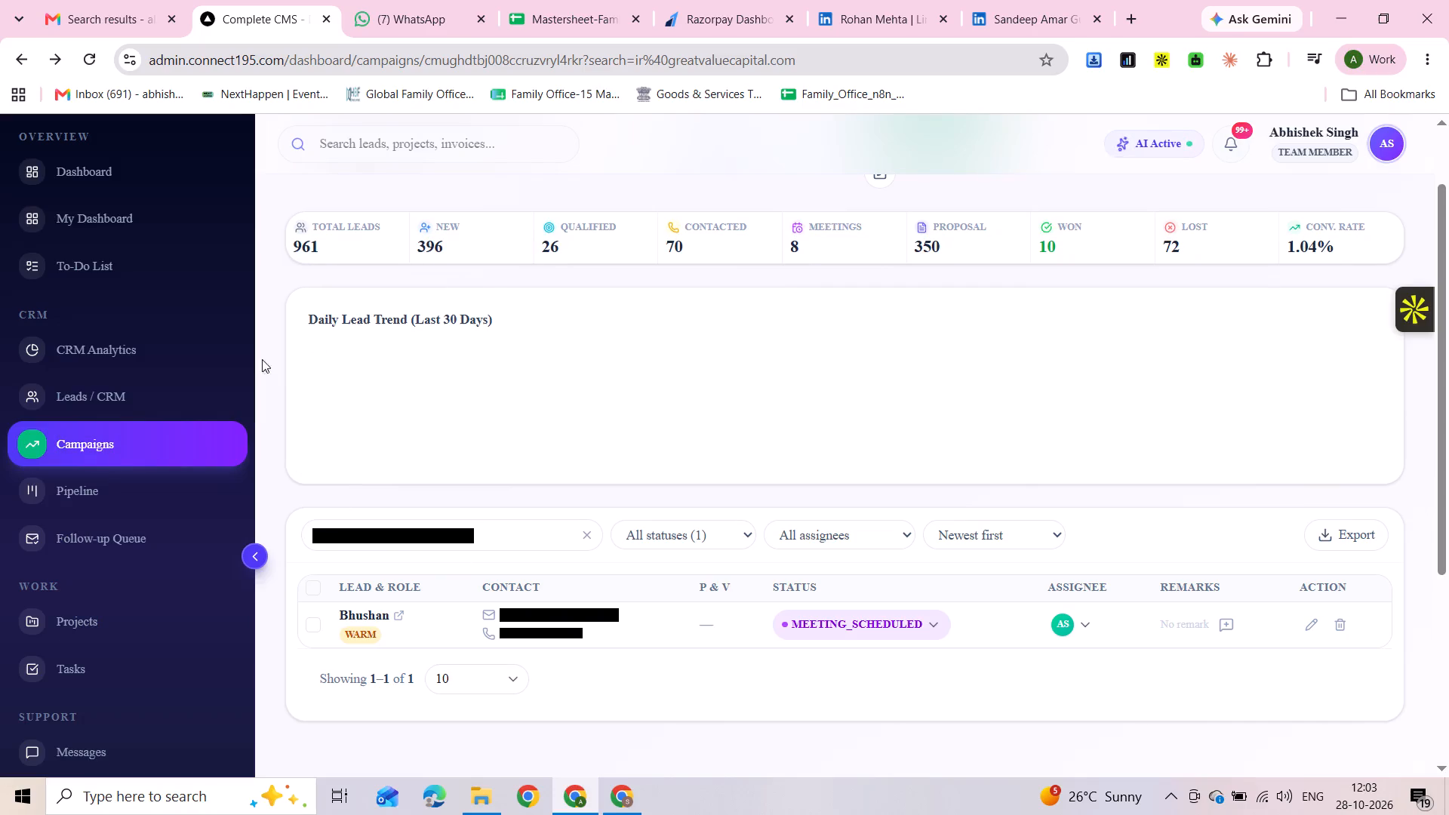
Open the Linkedin-family-office-leads campaign from the full campaigns list.
{"action": "double_click", "coordinate": [100, 438]}
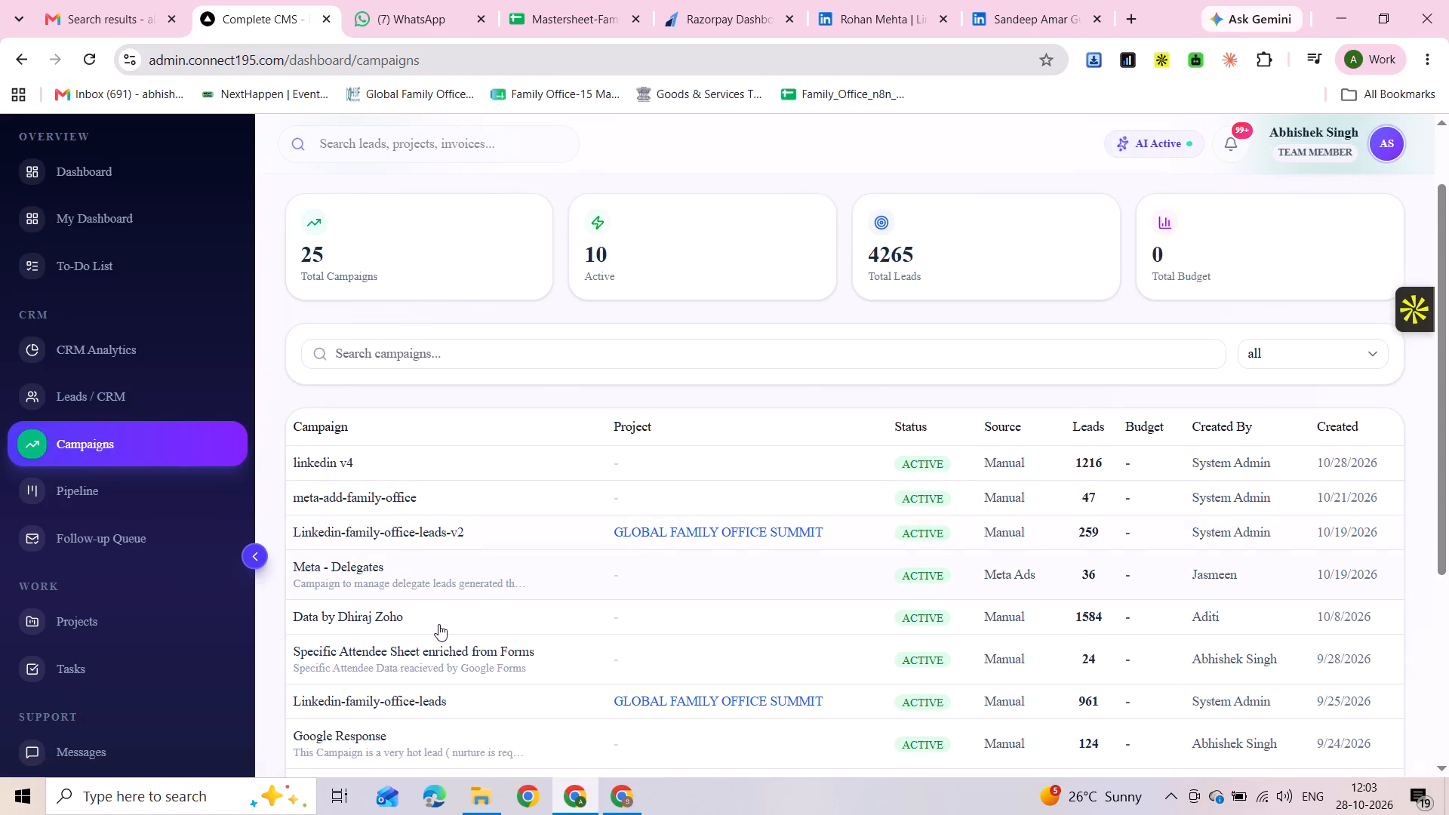
{"action": "left_click", "coordinate": [377, 698]}
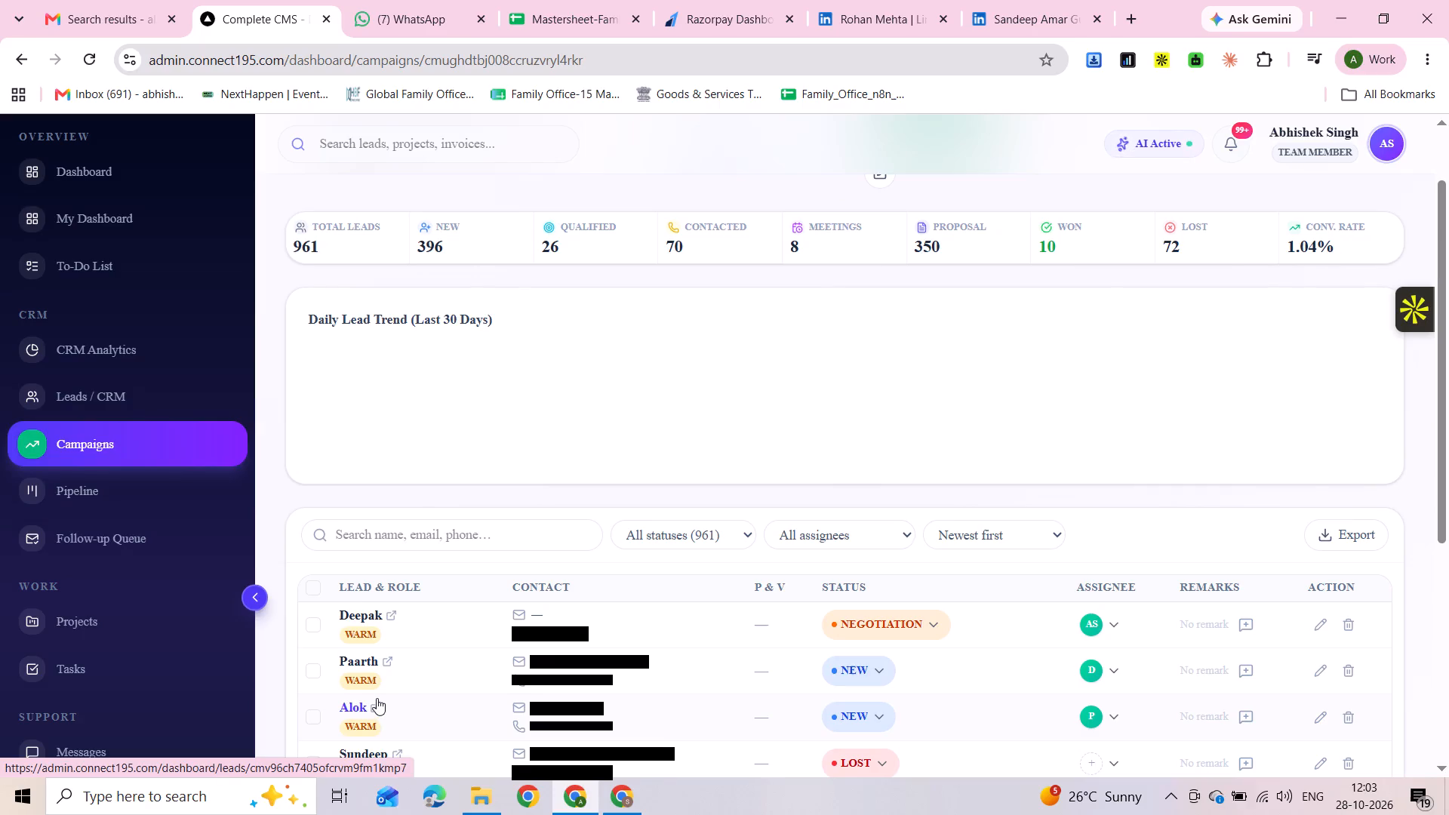
Filter the campaign leads to Negotiation status and to those assigned to the signed-in team member.
{"action": "scroll", "coordinate": [513, 675], "scroll_direction": "down", "scroll_amount": 1}
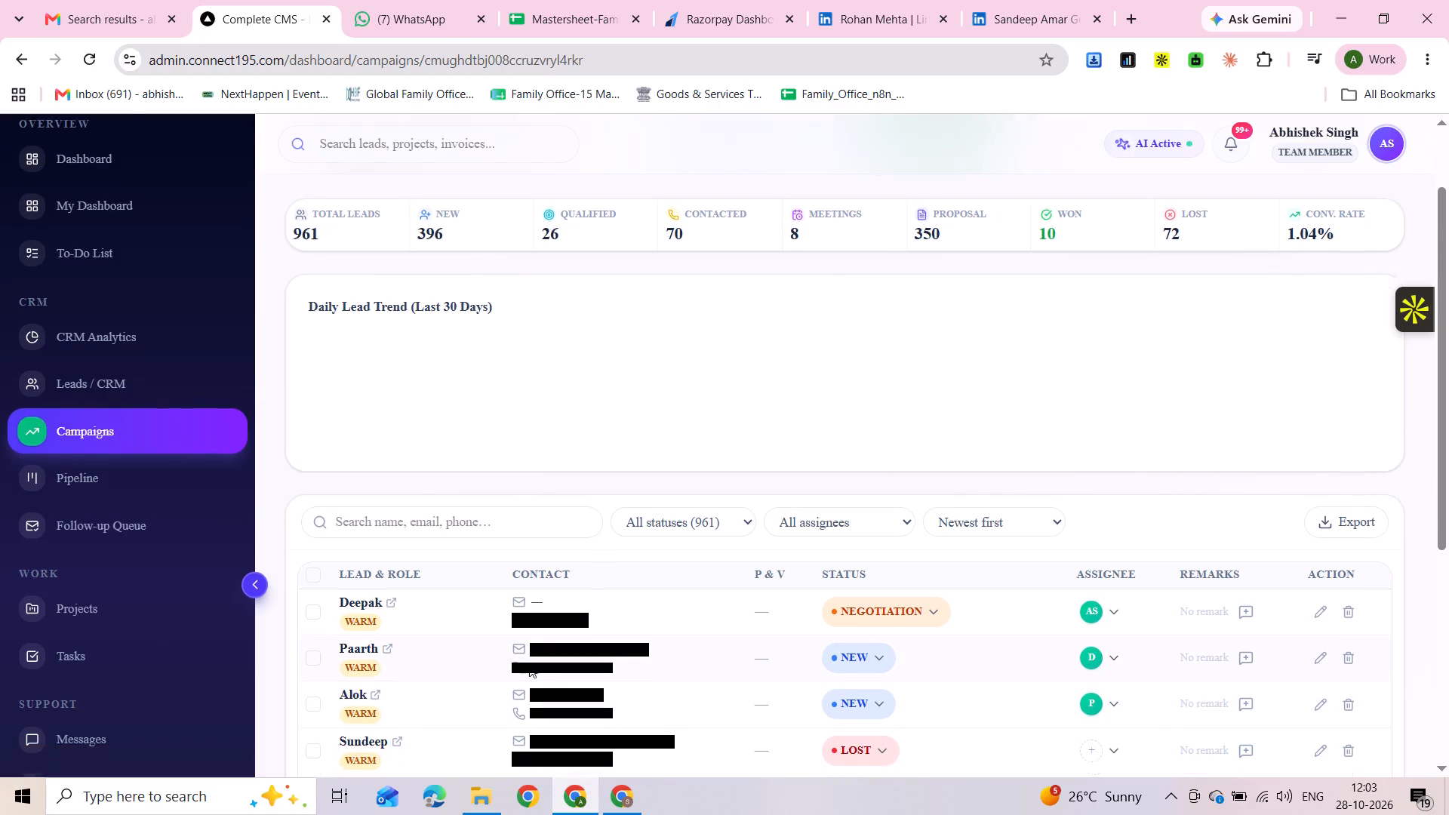
{"action": "scroll", "coordinate": [533, 661], "scroll_direction": "down", "scroll_amount": 1}
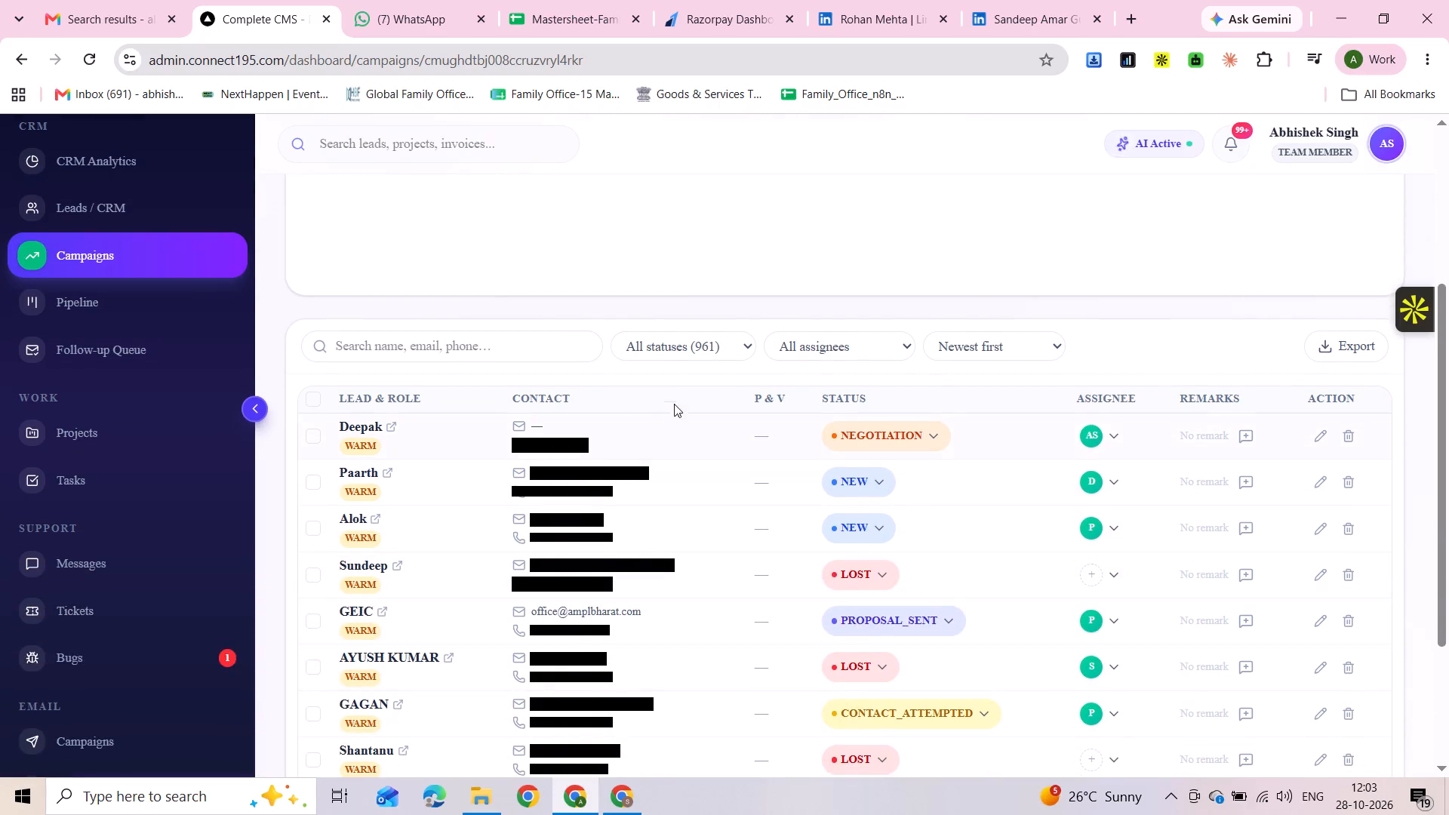
{"action": "left_click", "coordinate": [671, 343]}
{"action": "left_click", "coordinate": [660, 514]}
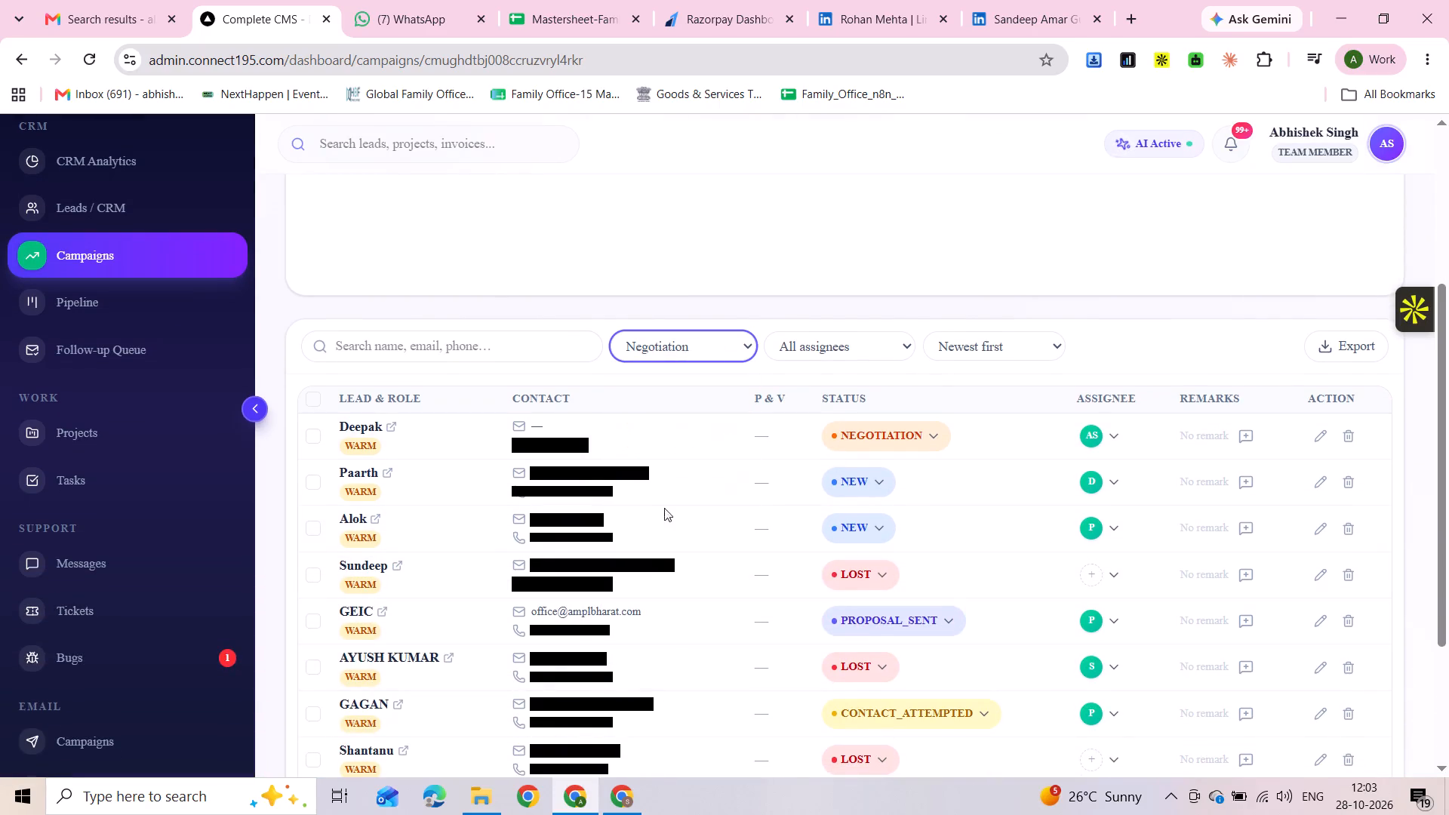
{"action": "left_click", "coordinate": [811, 350]}
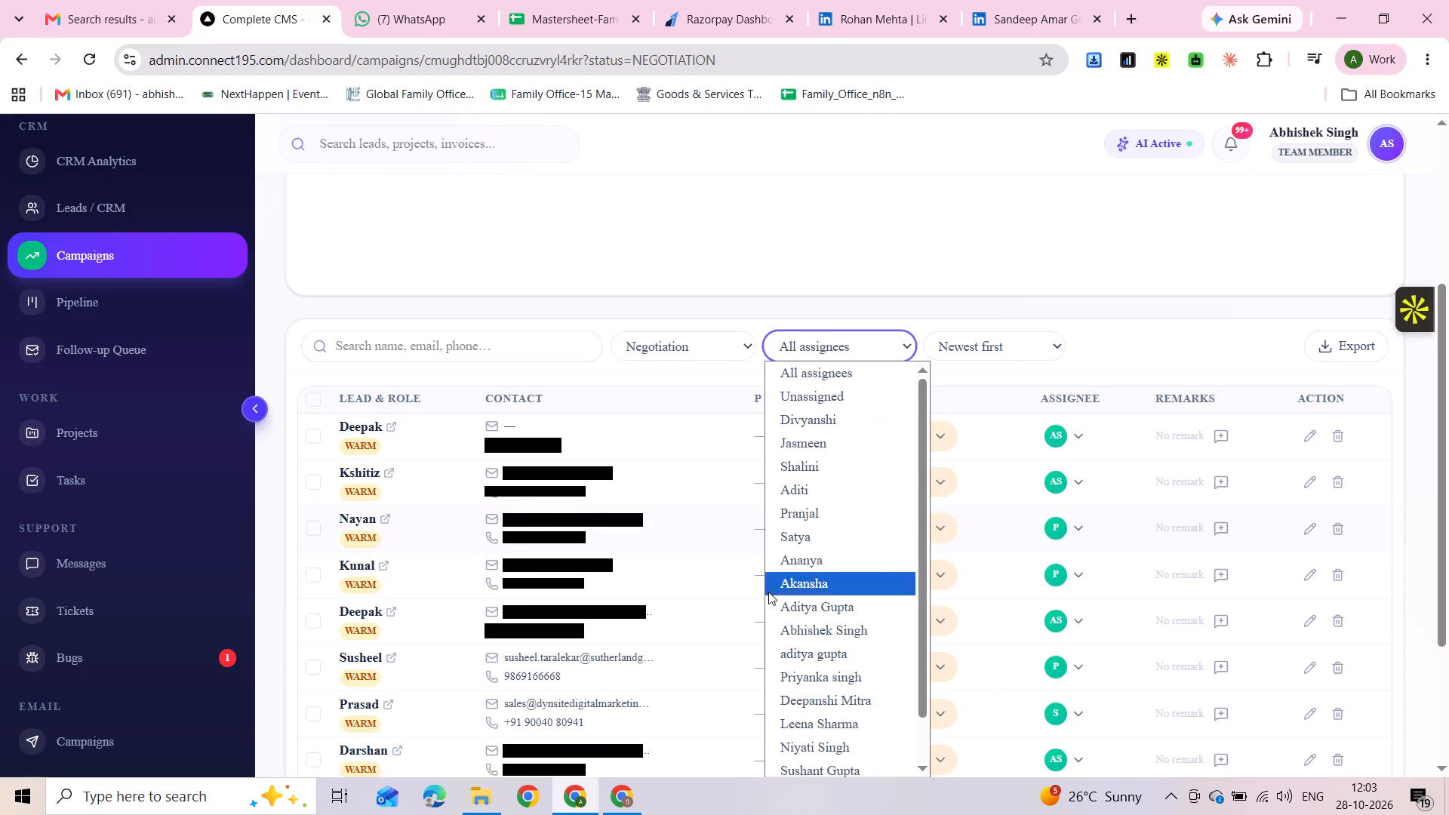
{"action": "left_click", "coordinate": [783, 637]}
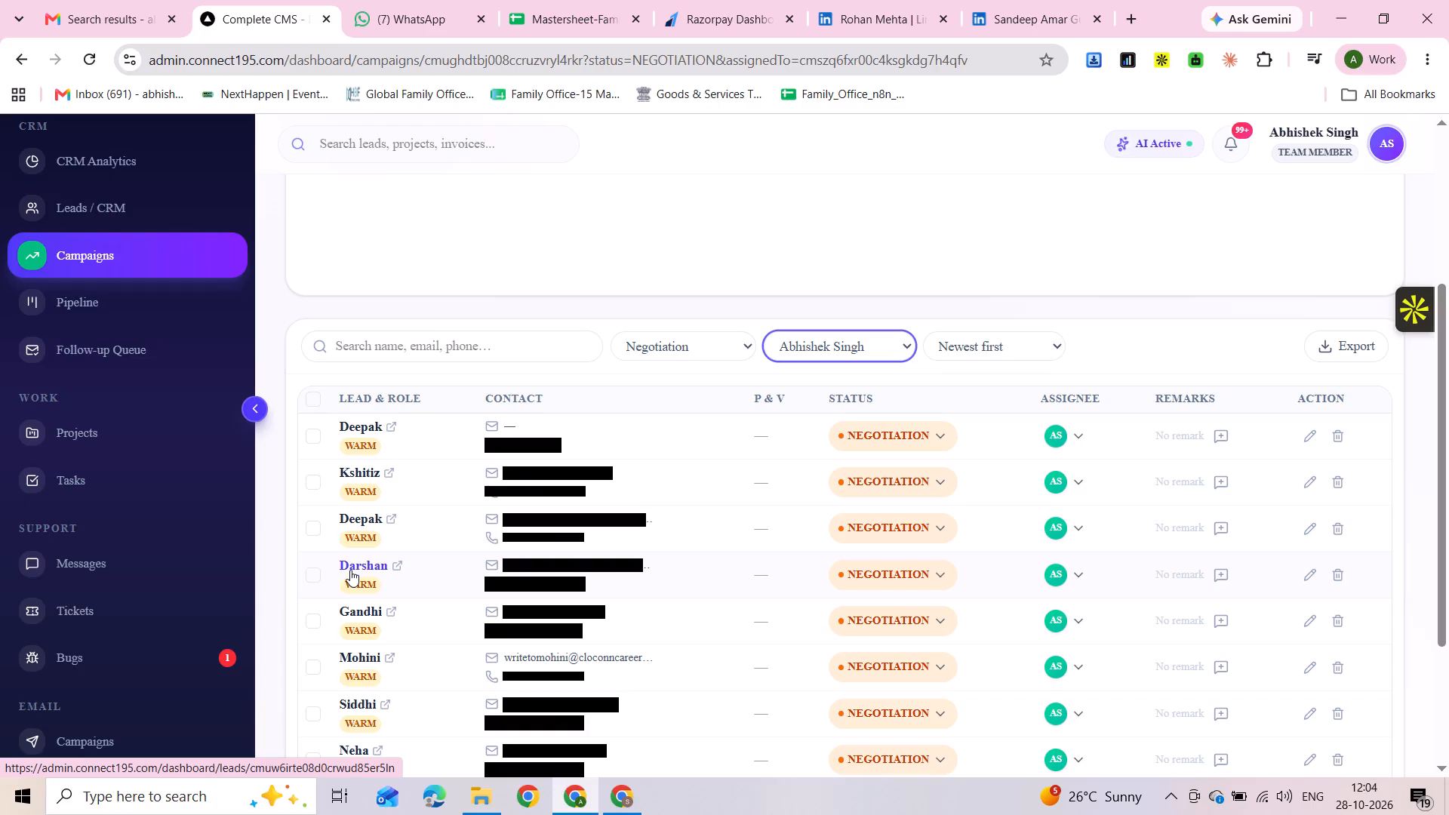
Open the record of the second lead named Deepak, in the third row of the filtered leads.
{"action": "left_click", "coordinate": [360, 520]}
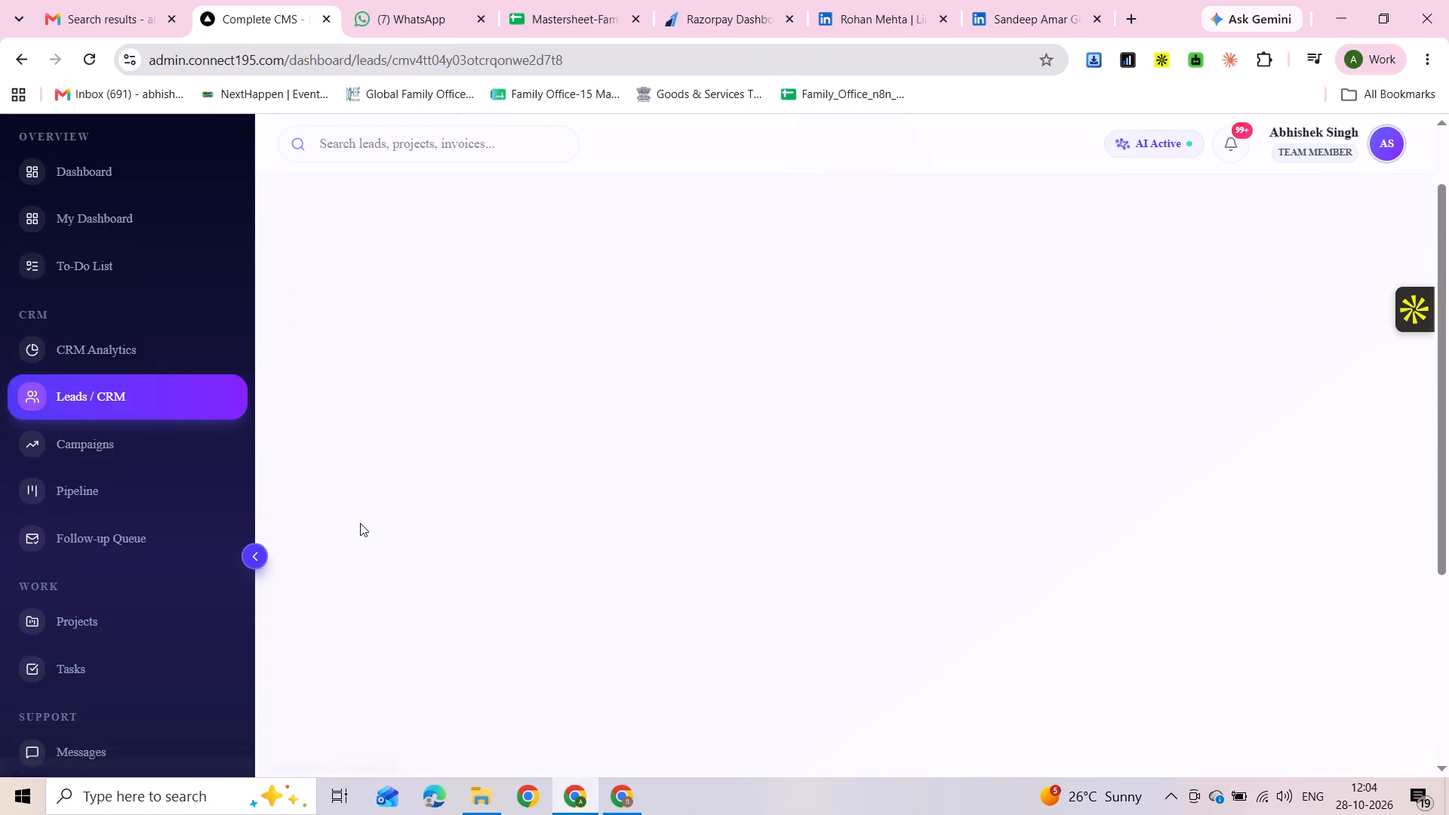
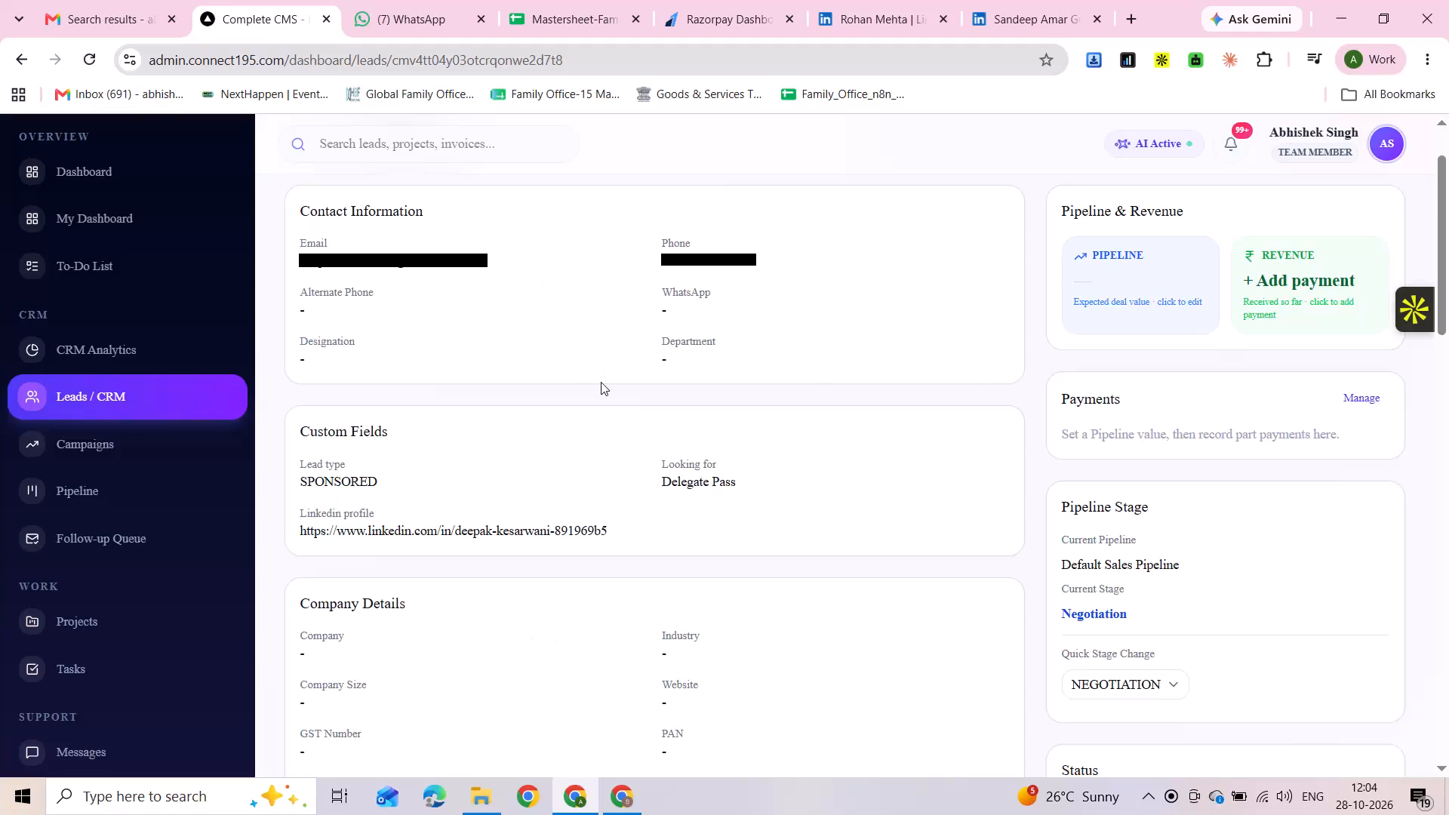
Review Deepak's lead record, from the contact information down to the discussion section.
{"action": "scroll", "coordinate": [365, 258], "scroll_direction": "up", "scroll_amount": 11}
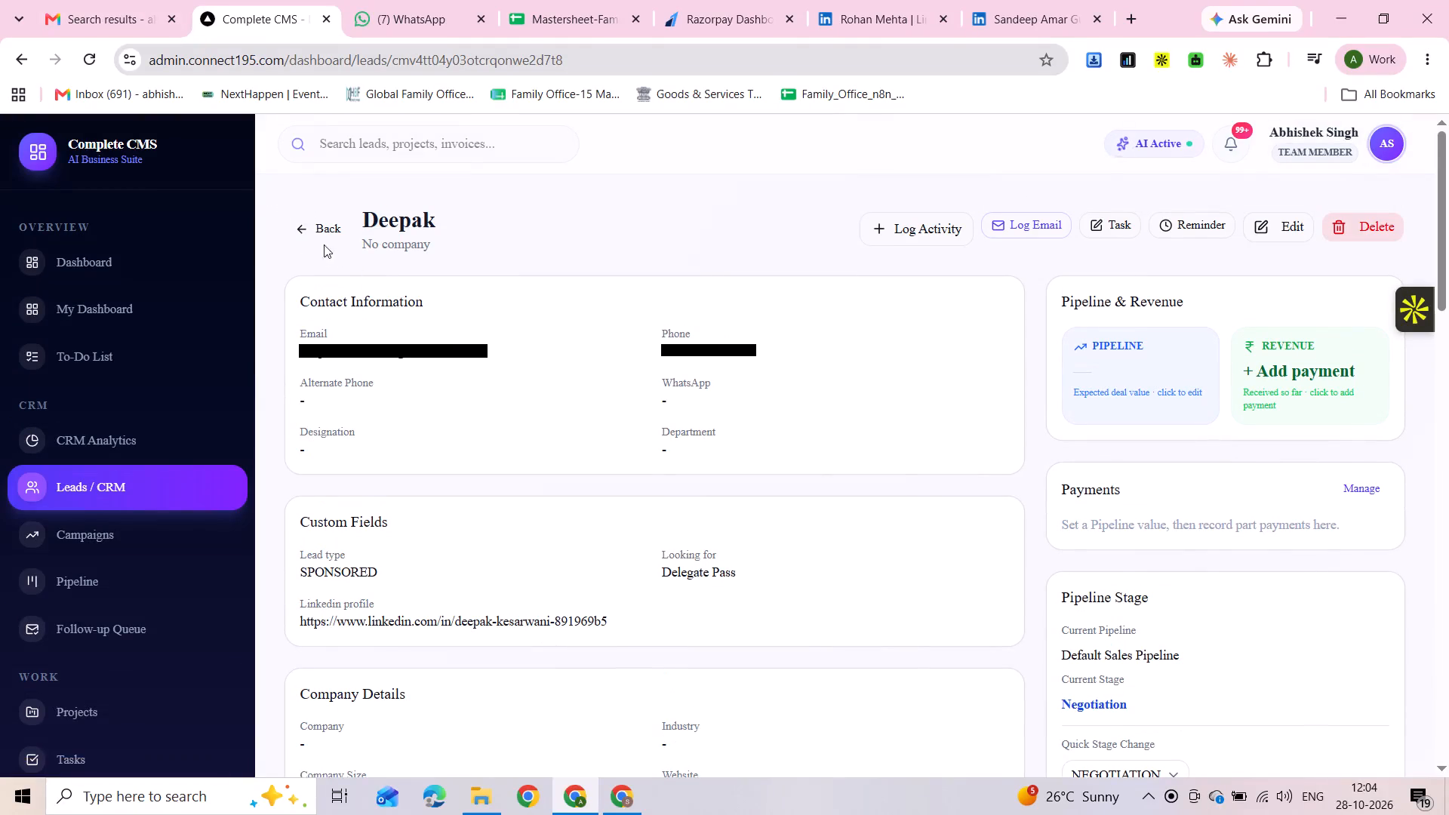
{"action": "scroll", "coordinate": [384, 368], "scroll_direction": "down", "scroll_amount": 13}
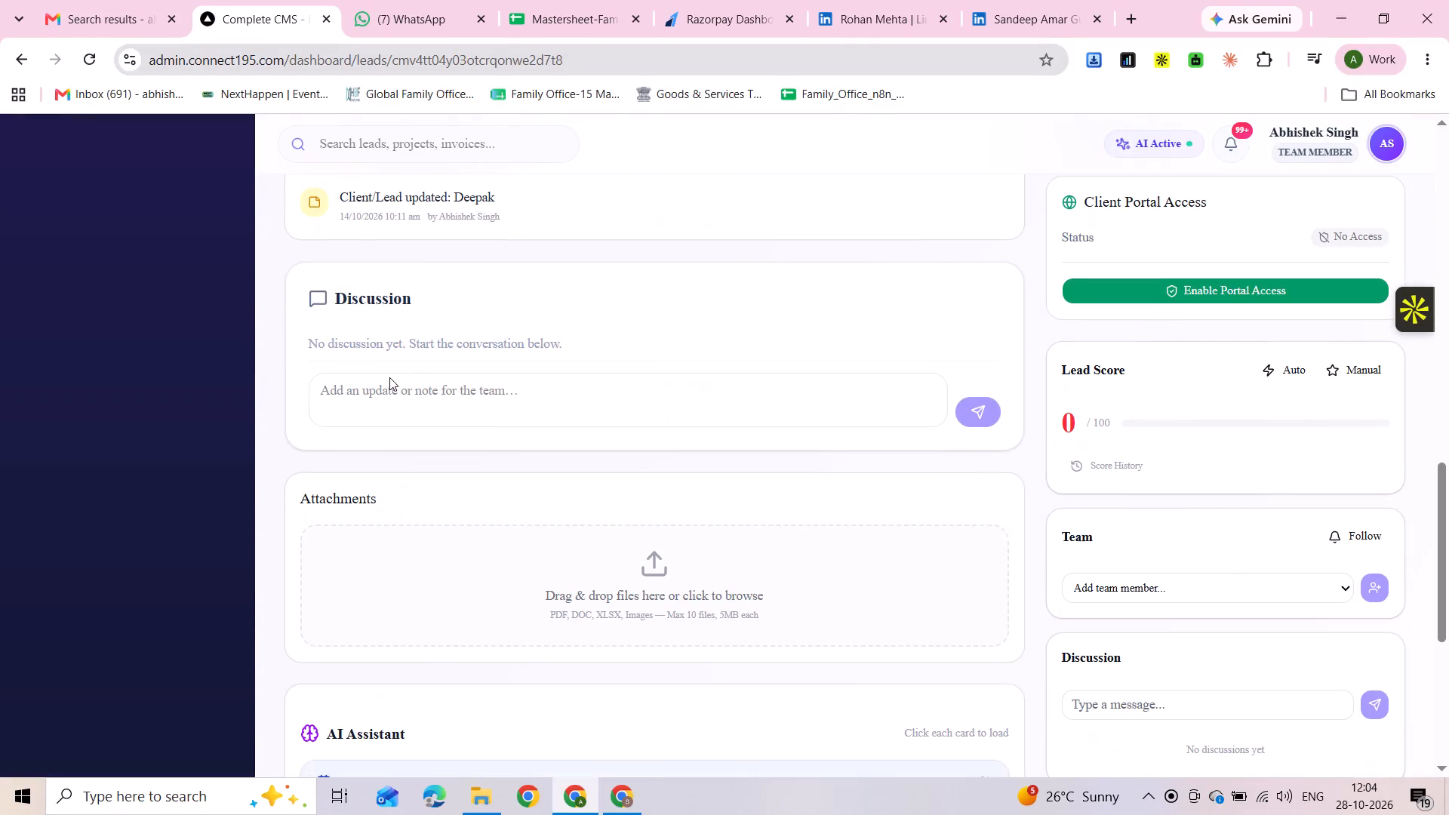
{"action": "scroll", "coordinate": [393, 380], "scroll_direction": "down", "scroll_amount": 2}
{"action": "scroll", "coordinate": [394, 380], "scroll_direction": "up", "scroll_amount": 20}
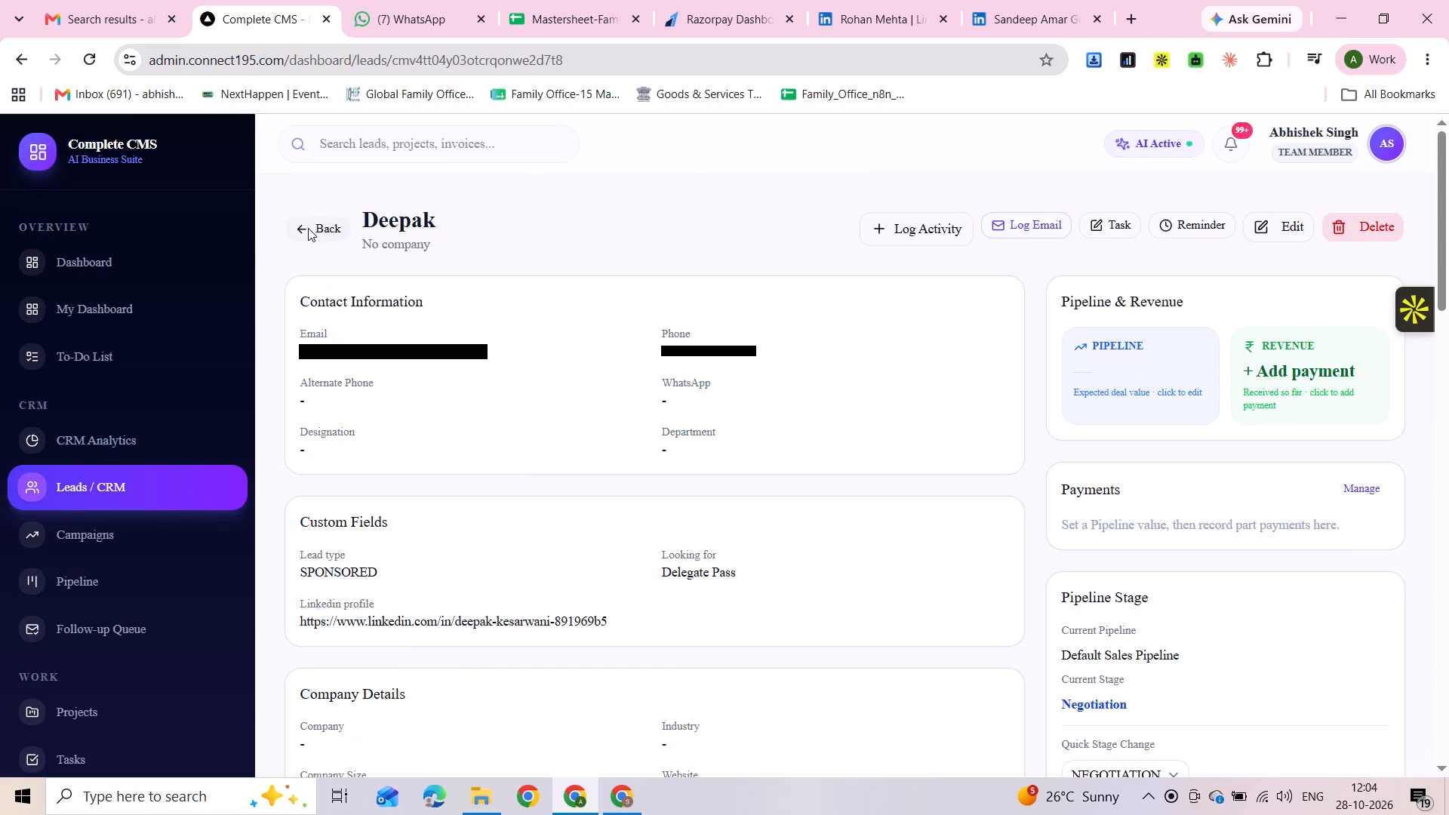
{"action": "left_click", "coordinate": [439, 432]}
Post the discussion note "call him today and close as soon as possible" on Deepak's lead record.
{"action": "scroll", "coordinate": [440, 438], "scroll_direction": "down", "scroll_amount": 11}
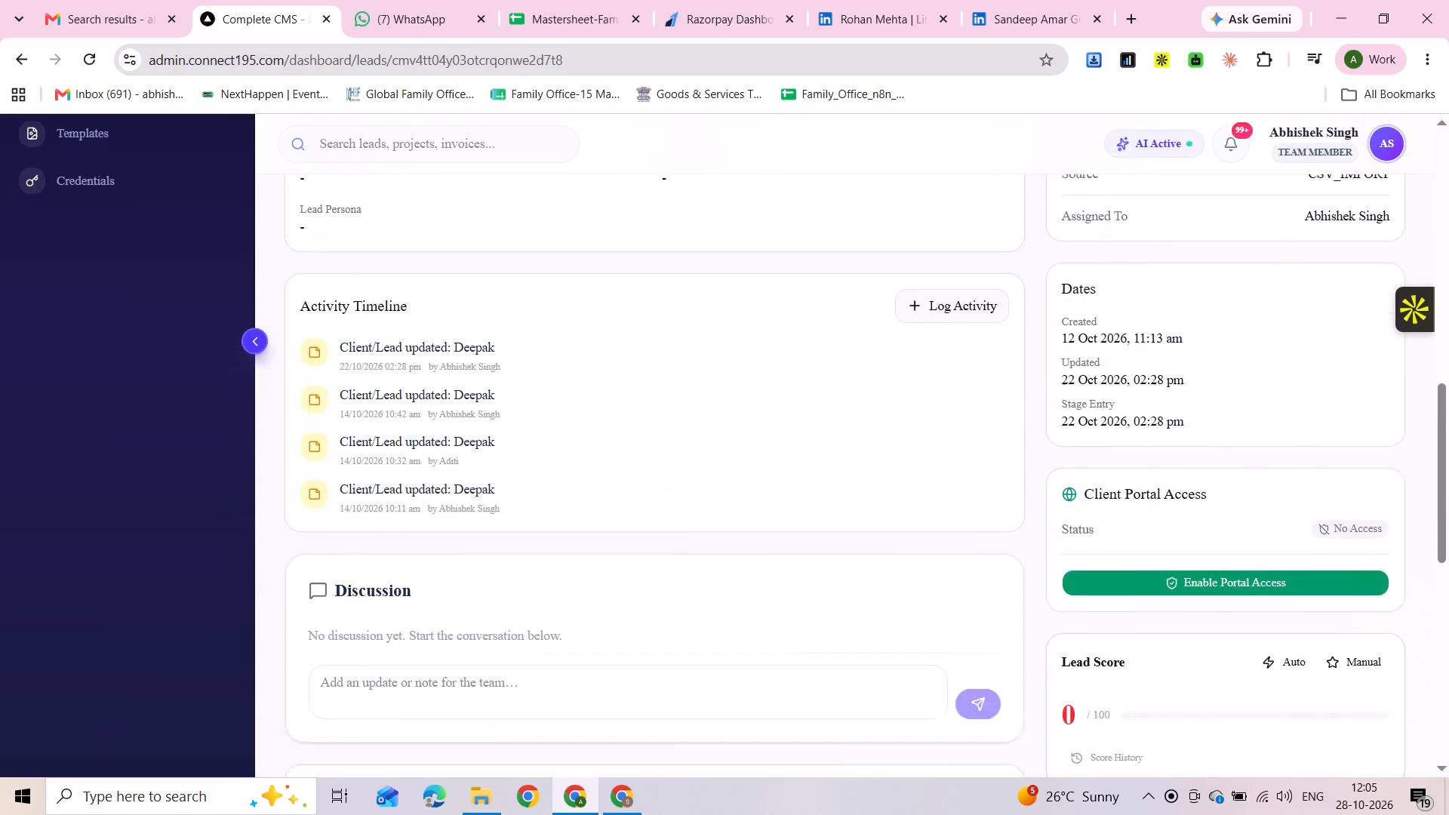
{"action": "scroll", "coordinate": [445, 506], "scroll_direction": "down", "scroll_amount": 2}
{"action": "left_click", "coordinate": [424, 397]}
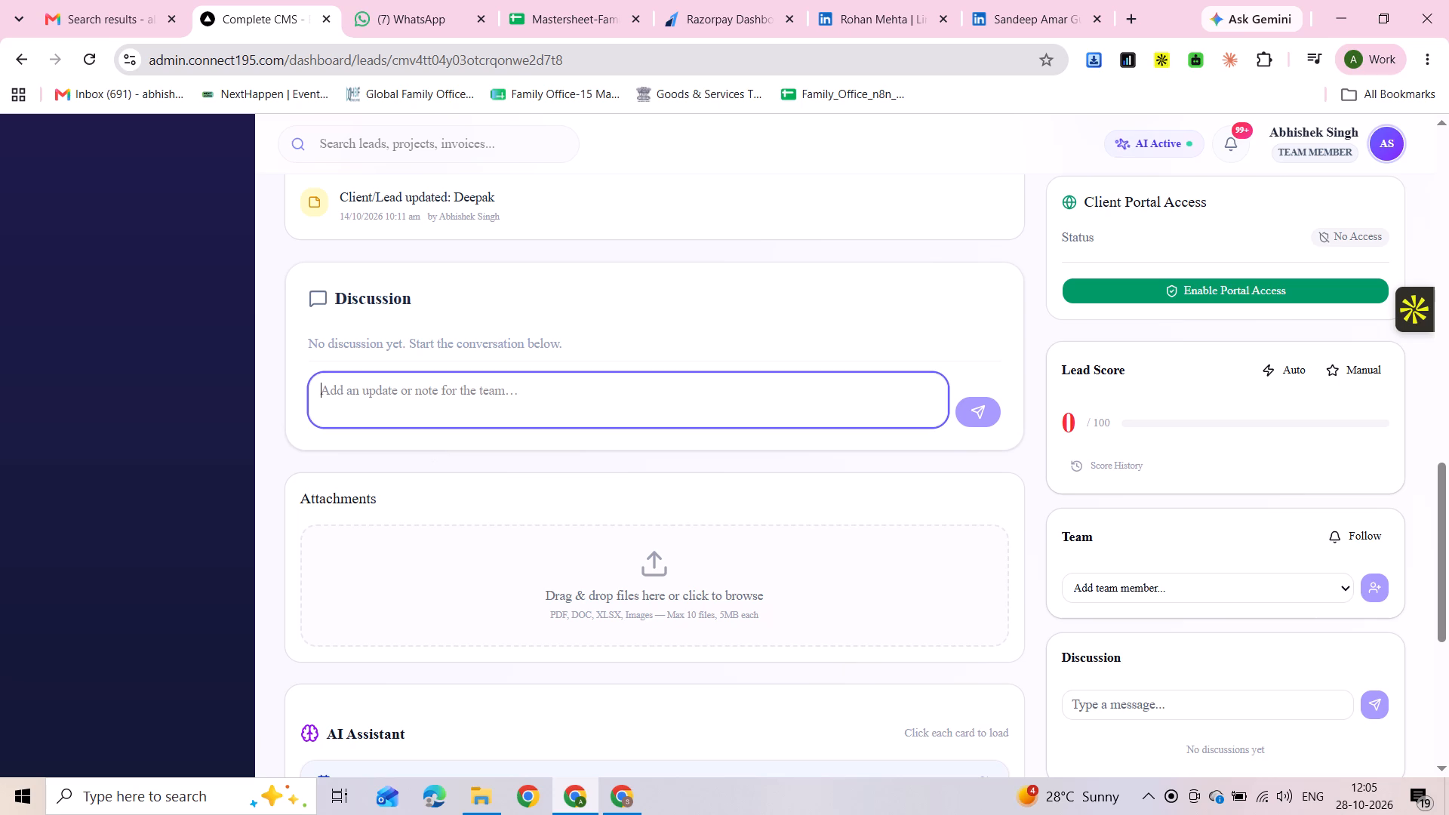
{"action": "type", "text": "call him today and closed"}
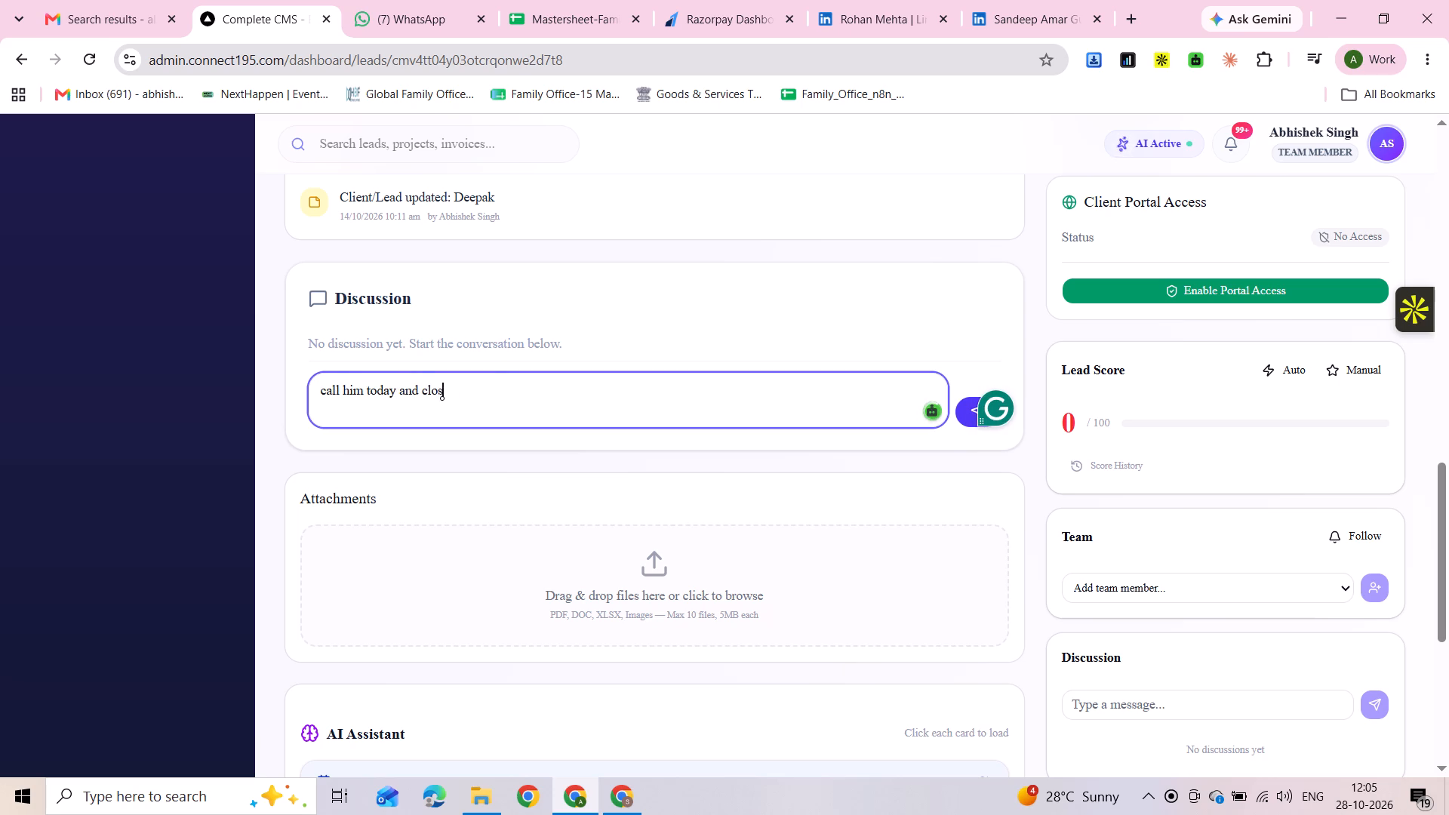
{"action": "key", "text": "space"}
{"action": "key", "text": "BackSpace"}
{"action": "key", "text": "BackSpace"}
{"action": "key", "text": "BackSpace"}
{"action": "type", "text": "e as soon as possible"}
{"action": "key", "text": "space"}
{"action": "key", "text": "Return"}
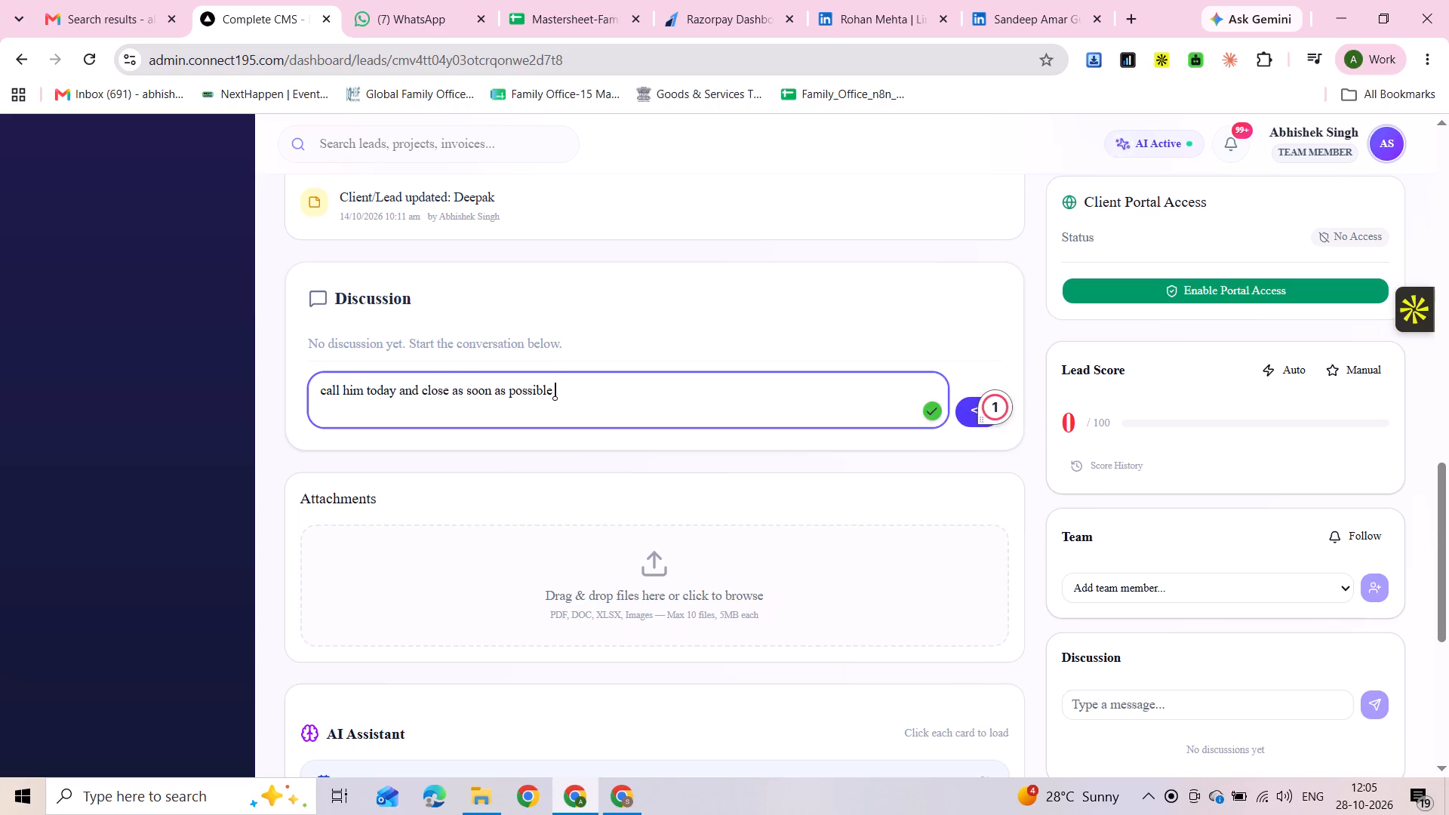
{"action": "left_click", "coordinate": [961, 407]}
Return to the filtered campaign leads and open Darshan's record.
{"action": "scroll", "coordinate": [158, 365], "scroll_direction": "up", "scroll_amount": 20}
{"action": "scroll", "coordinate": [158, 365], "scroll_direction": "up", "scroll_amount": 1}
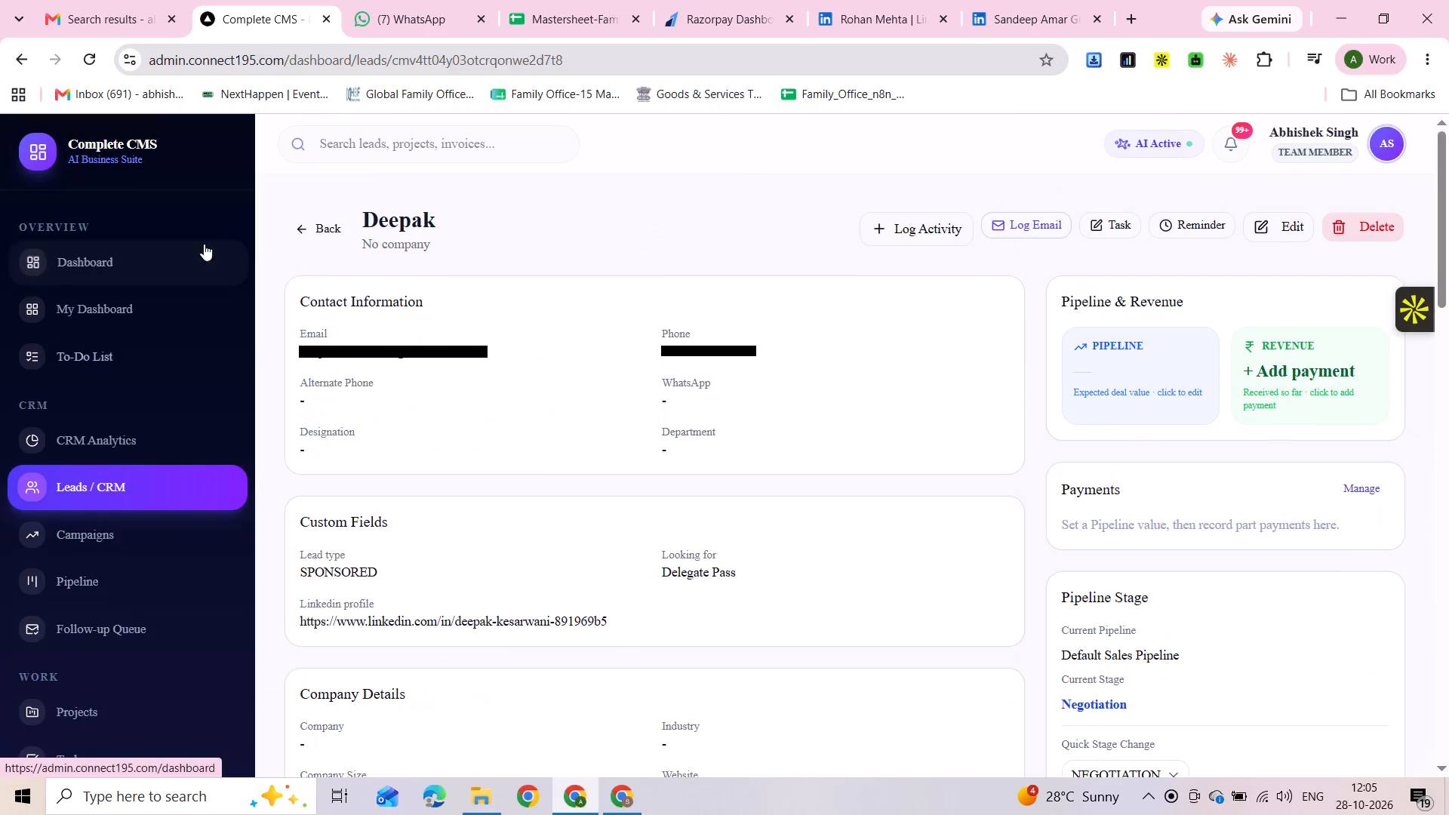
{"action": "left_click", "coordinate": [295, 239]}
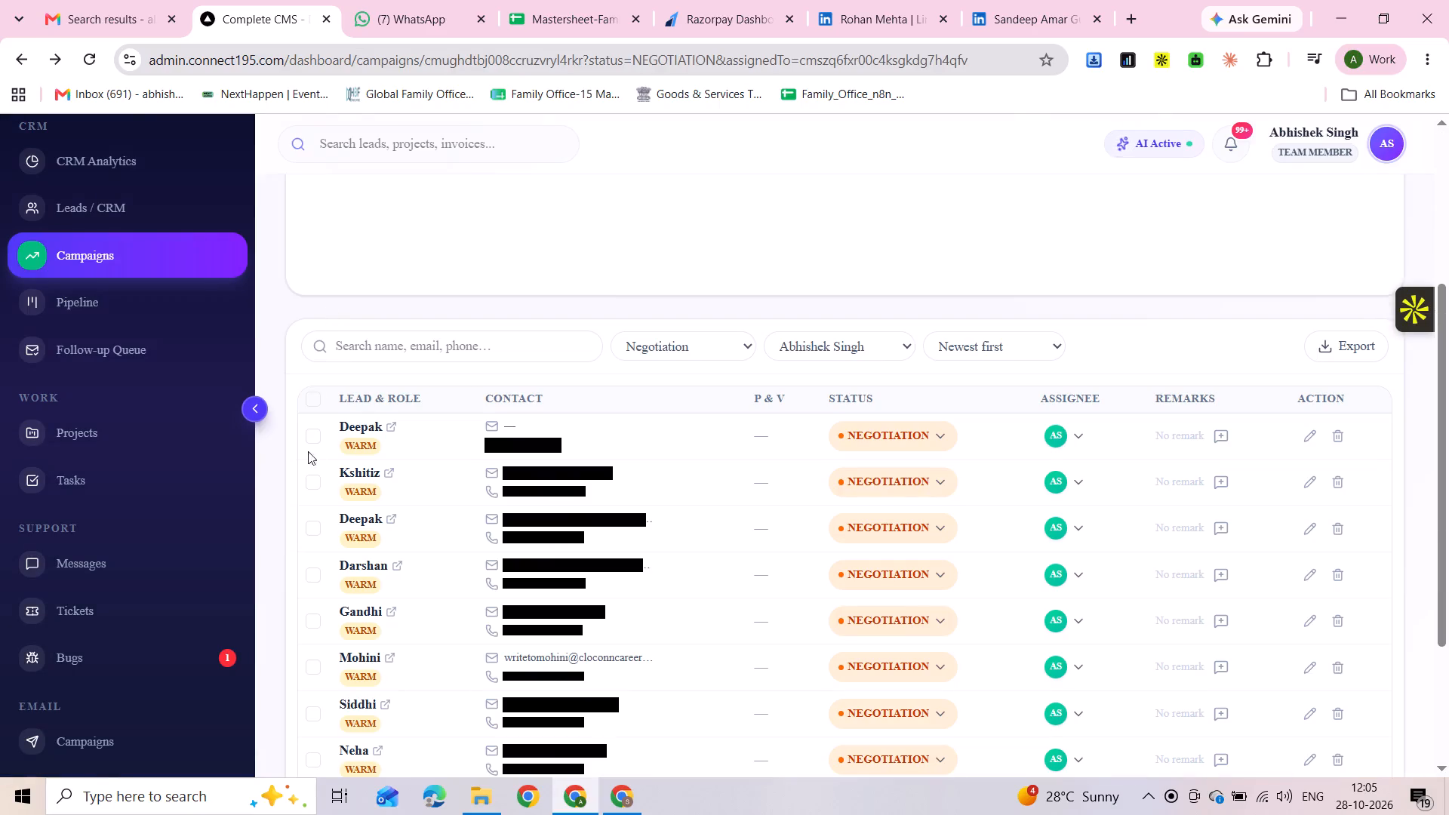
{"action": "scroll", "coordinate": [320, 477], "scroll_direction": "down", "scroll_amount": 2}
{"action": "double_click", "coordinate": [353, 374]}
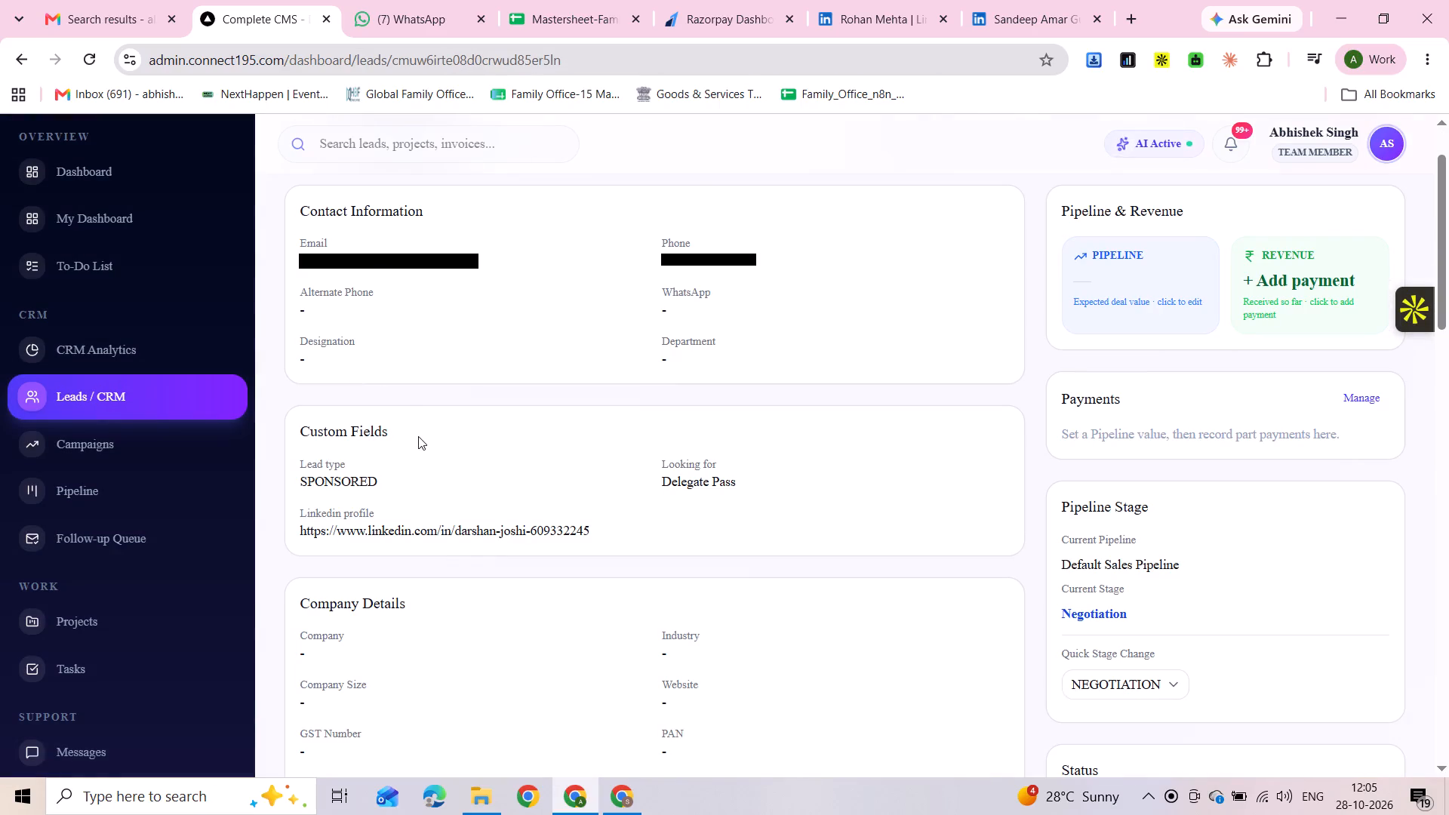
Review Darshan's lead record, including the custom fields, activity timeline and discussion notes.
{"action": "scroll", "coordinate": [418, 436], "scroll_direction": "down", "scroll_amount": 4}
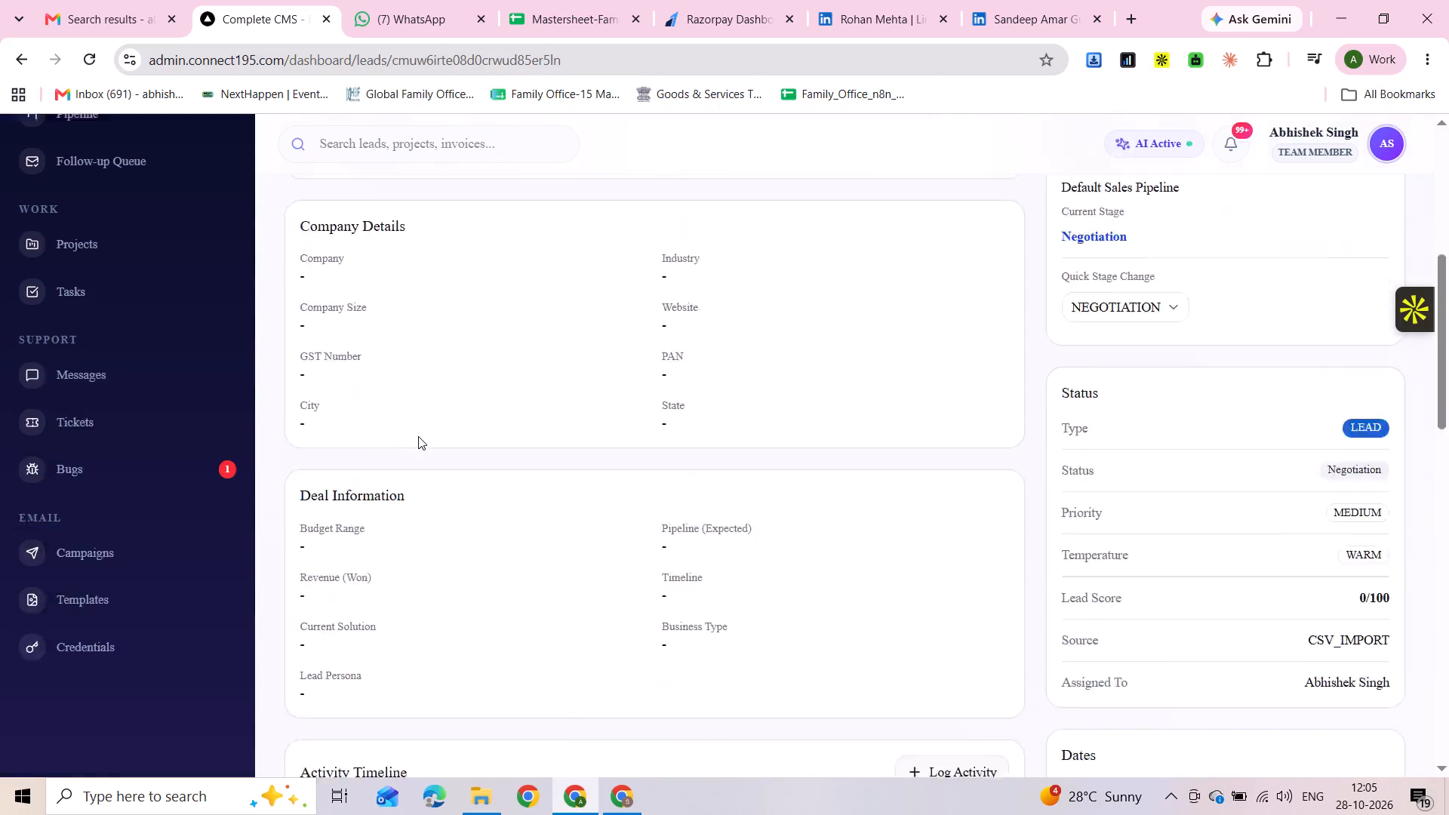
{"action": "scroll", "coordinate": [418, 435], "scroll_direction": "down", "scroll_amount": 4}
{"action": "scroll", "coordinate": [678, 444], "scroll_direction": "down", "scroll_amount": 2}
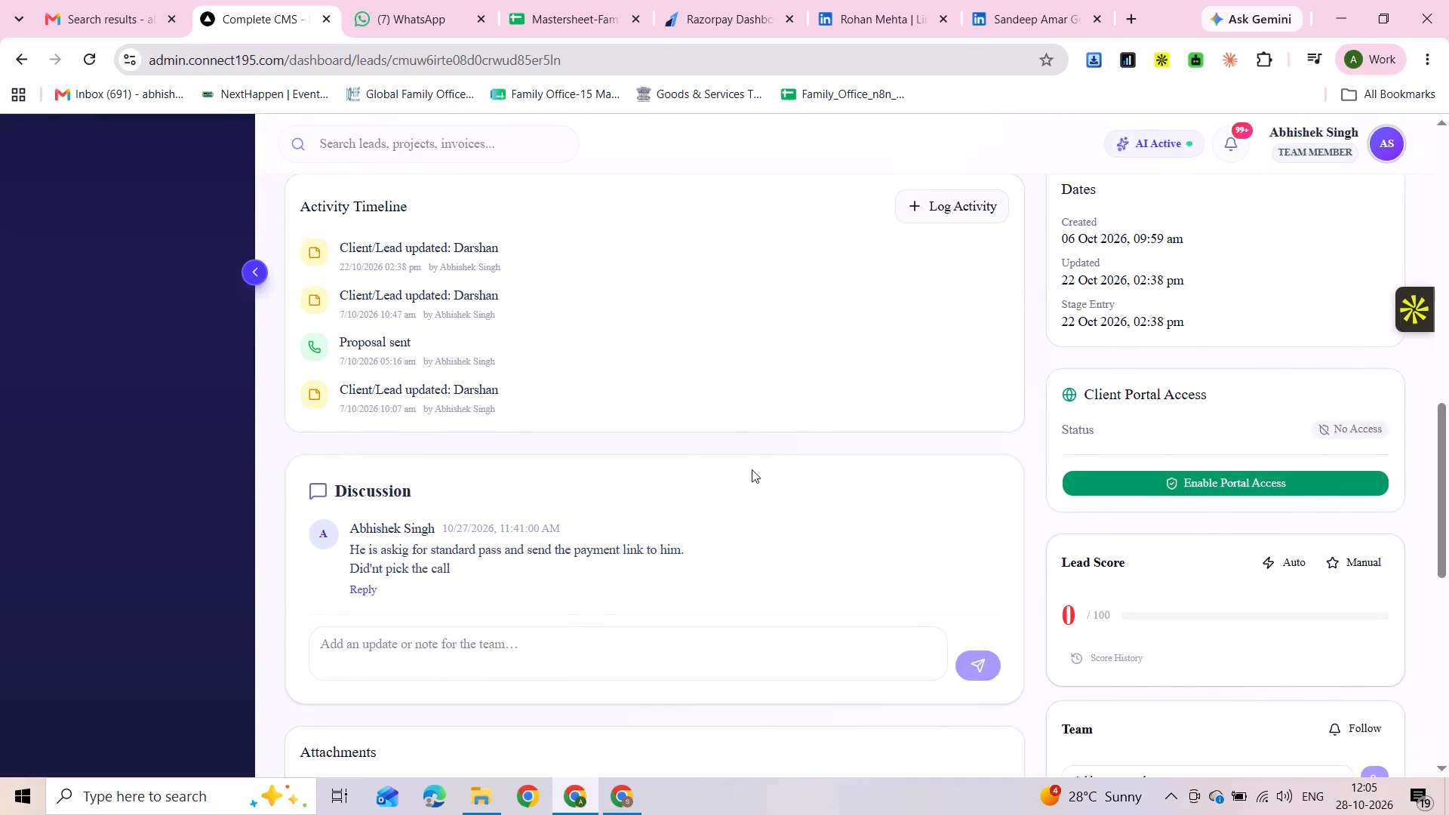
{"action": "scroll", "coordinate": [752, 469], "scroll_direction": "up", "scroll_amount": 16}
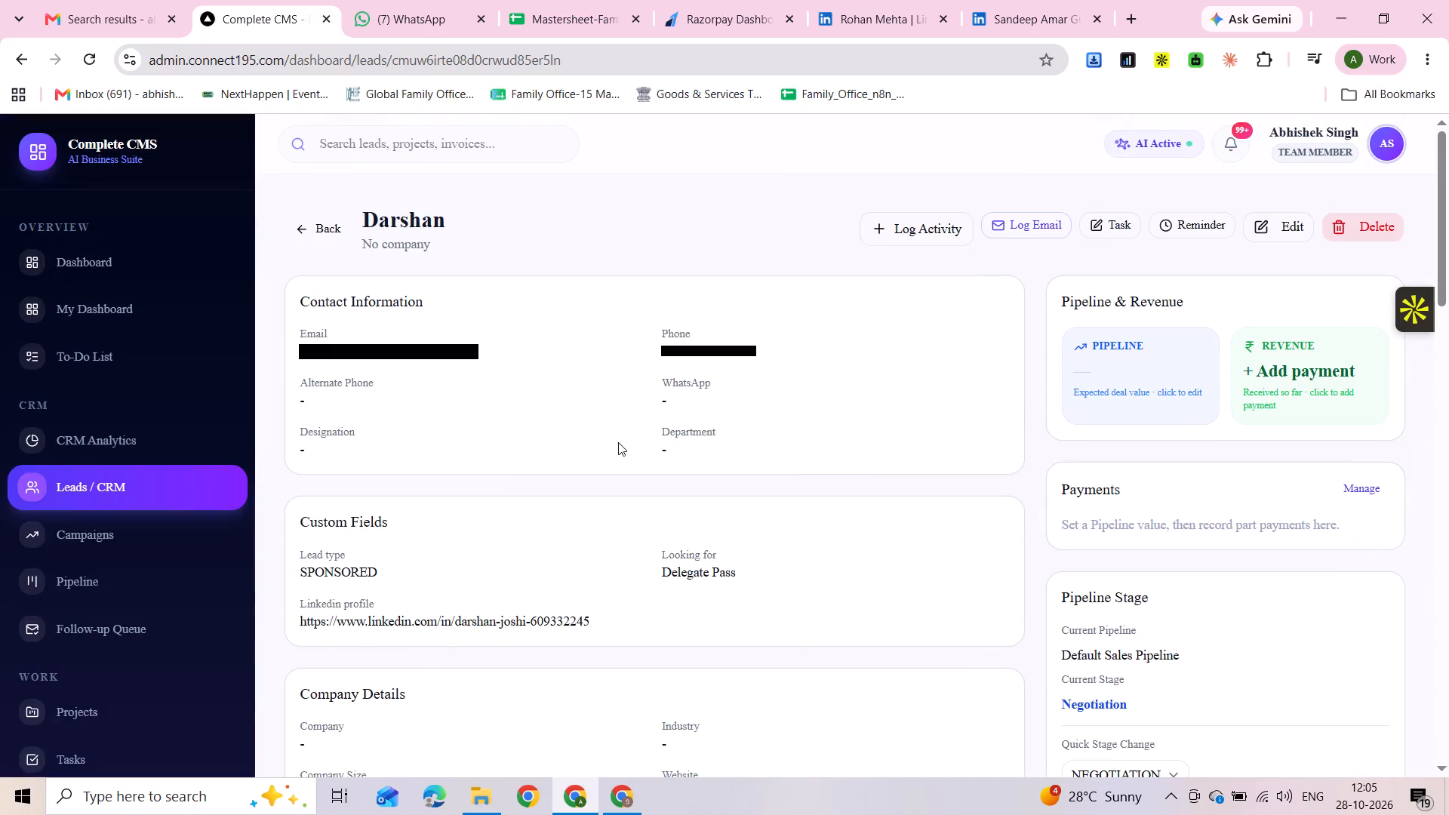
{"action": "scroll", "coordinate": [618, 442], "scroll_direction": "down", "scroll_amount": 1}
{"action": "scroll", "coordinate": [618, 442], "scroll_direction": "up", "scroll_amount": 3}
{"action": "scroll", "coordinate": [618, 442], "scroll_direction": "down", "scroll_amount": 5}
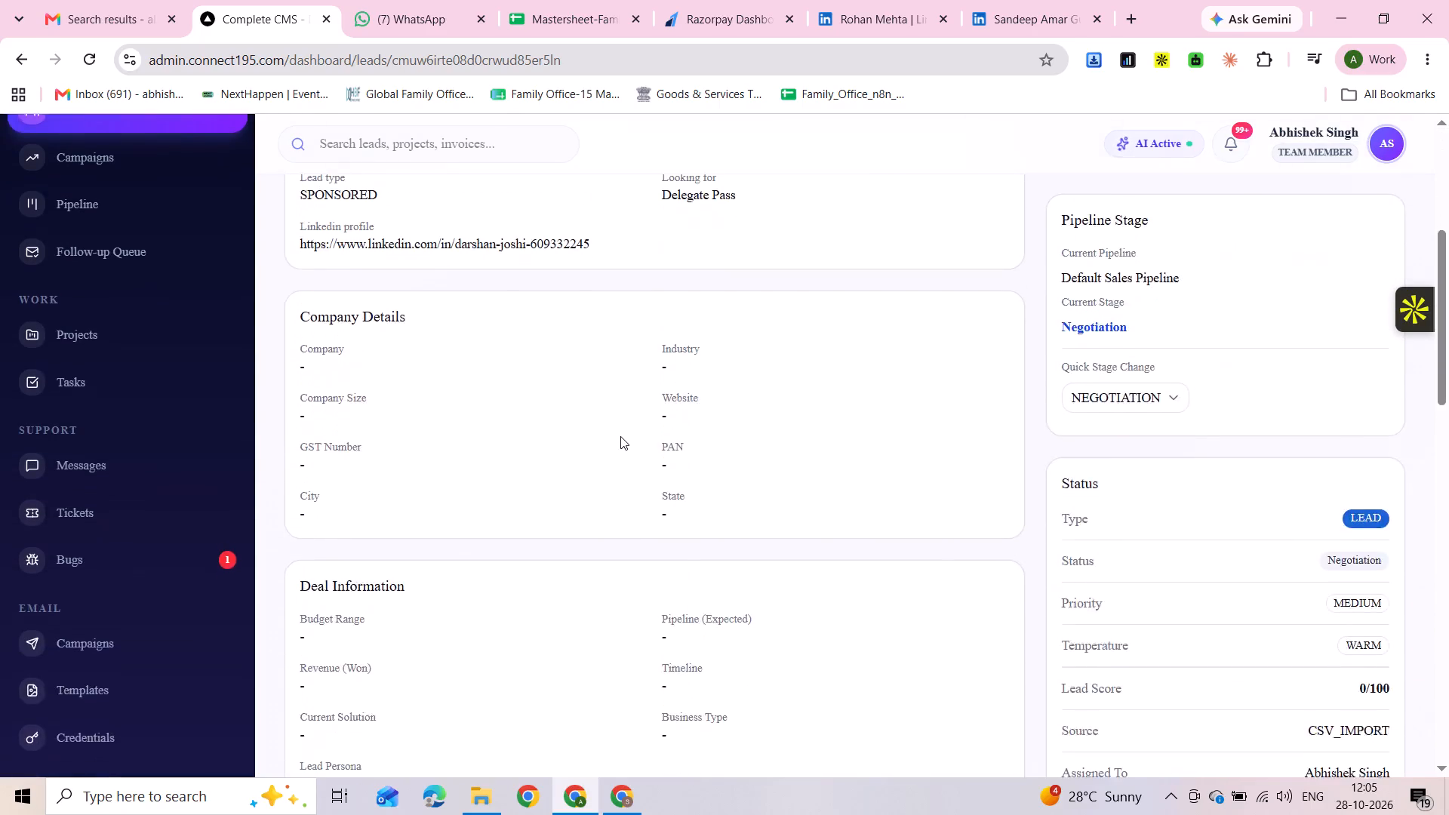
{"action": "scroll", "coordinate": [620, 436], "scroll_direction": "down", "scroll_amount": 1}
{"action": "scroll", "coordinate": [620, 436], "scroll_direction": "up", "scroll_amount": 3}
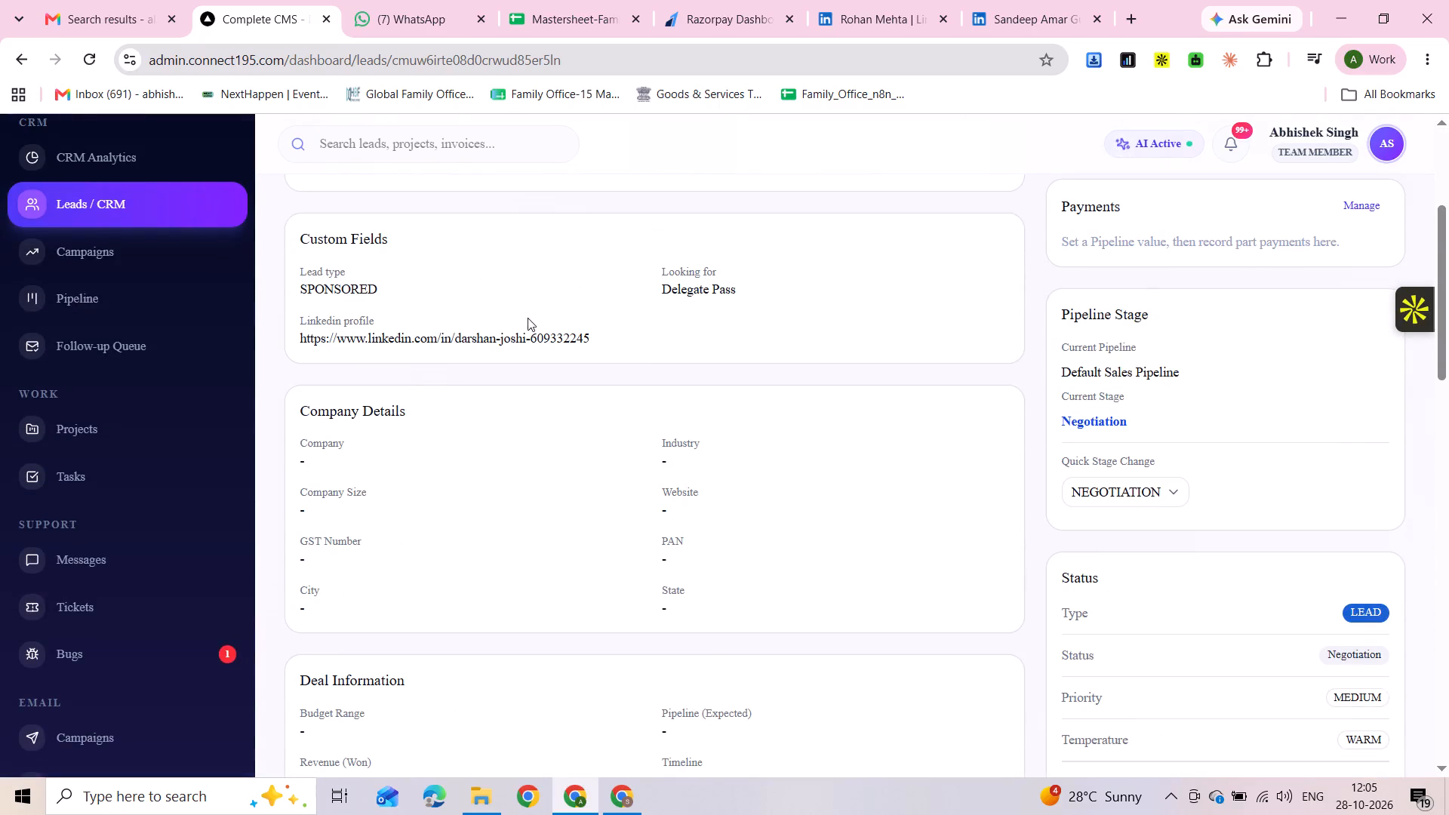
{"action": "scroll", "coordinate": [580, 365], "scroll_direction": "down", "scroll_amount": 7}
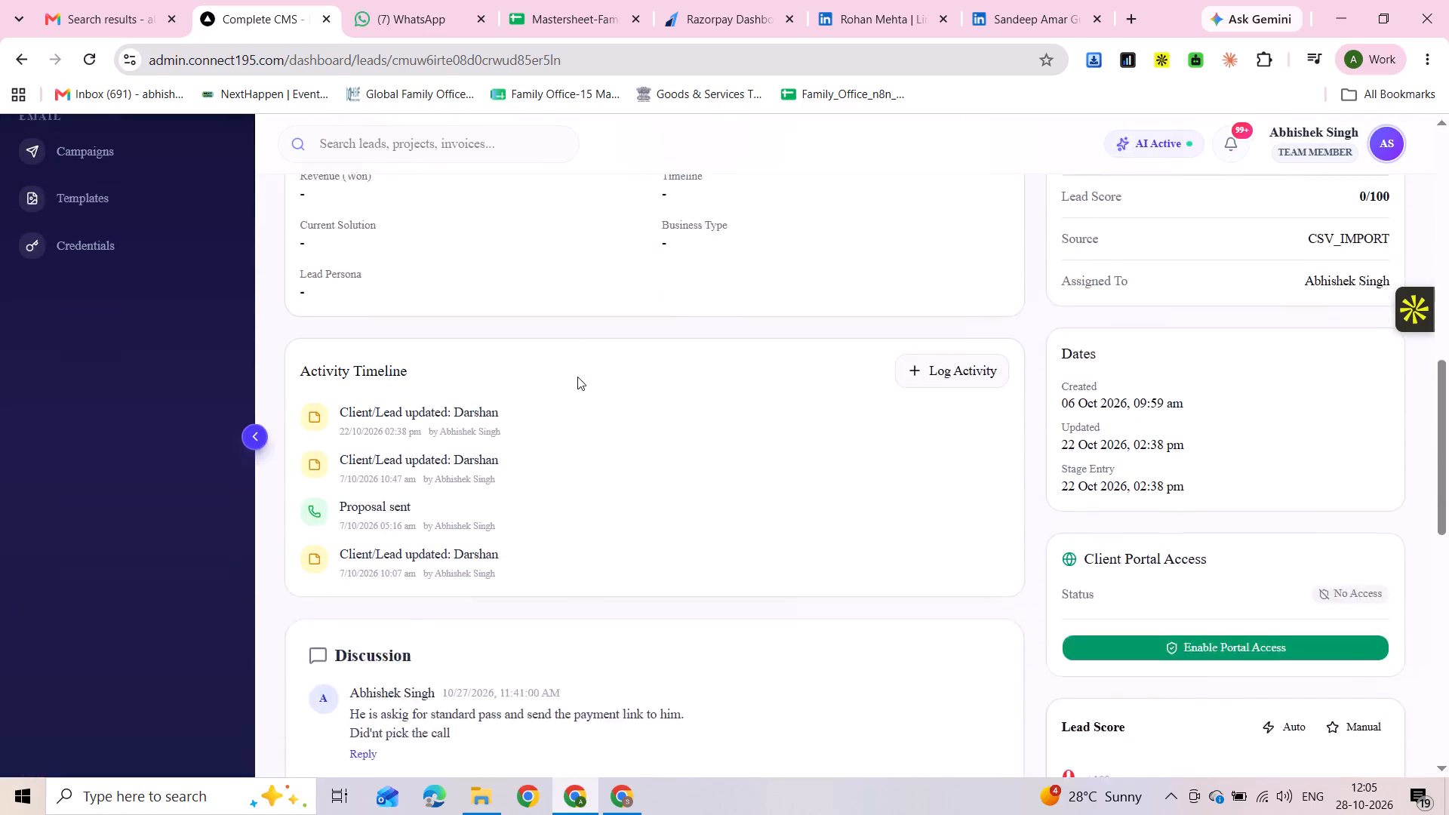
{"action": "scroll", "coordinate": [577, 377], "scroll_direction": "down", "scroll_amount": 2}
{"action": "scroll", "coordinate": [577, 377], "scroll_direction": "up", "scroll_amount": 13}
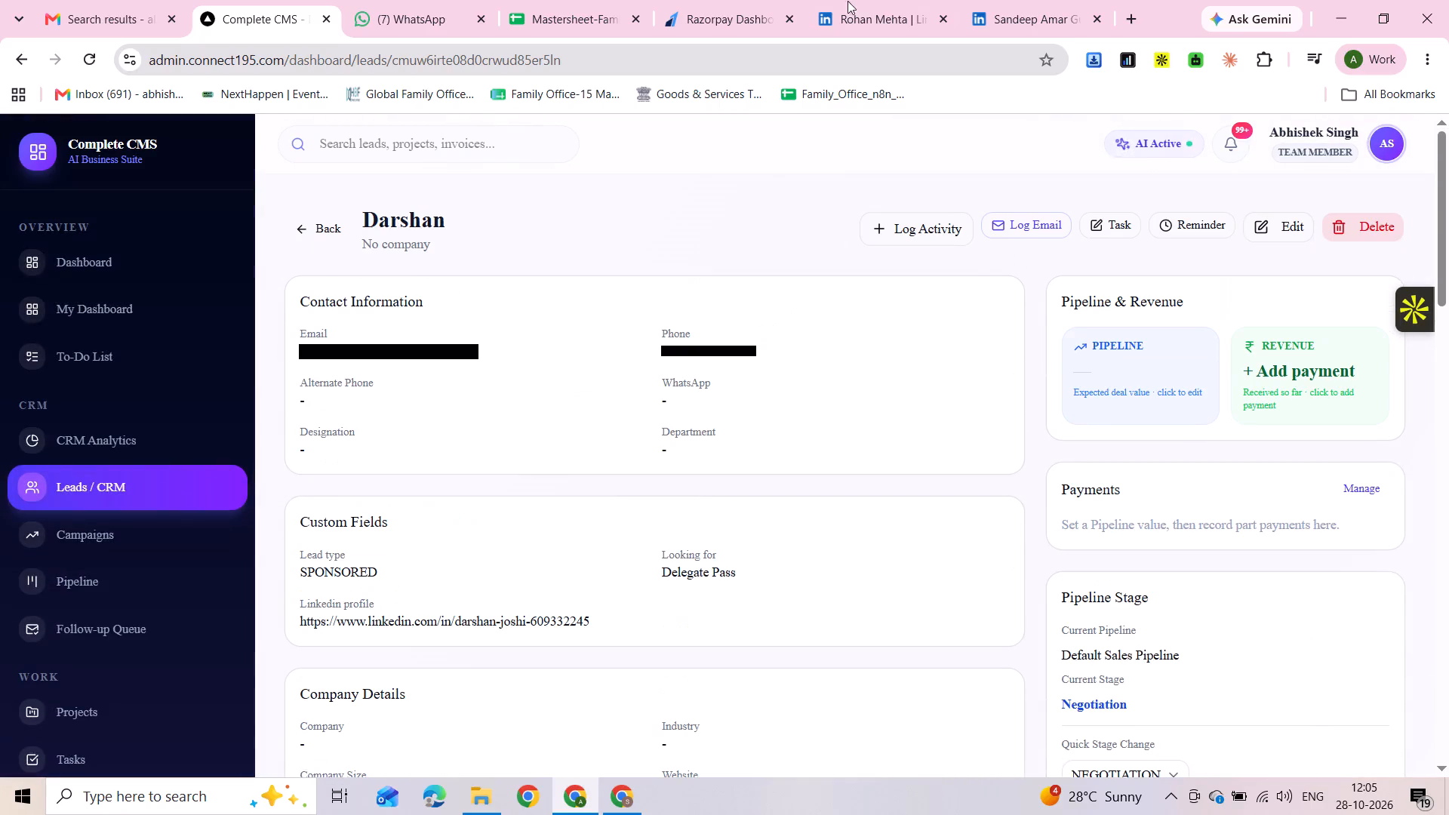
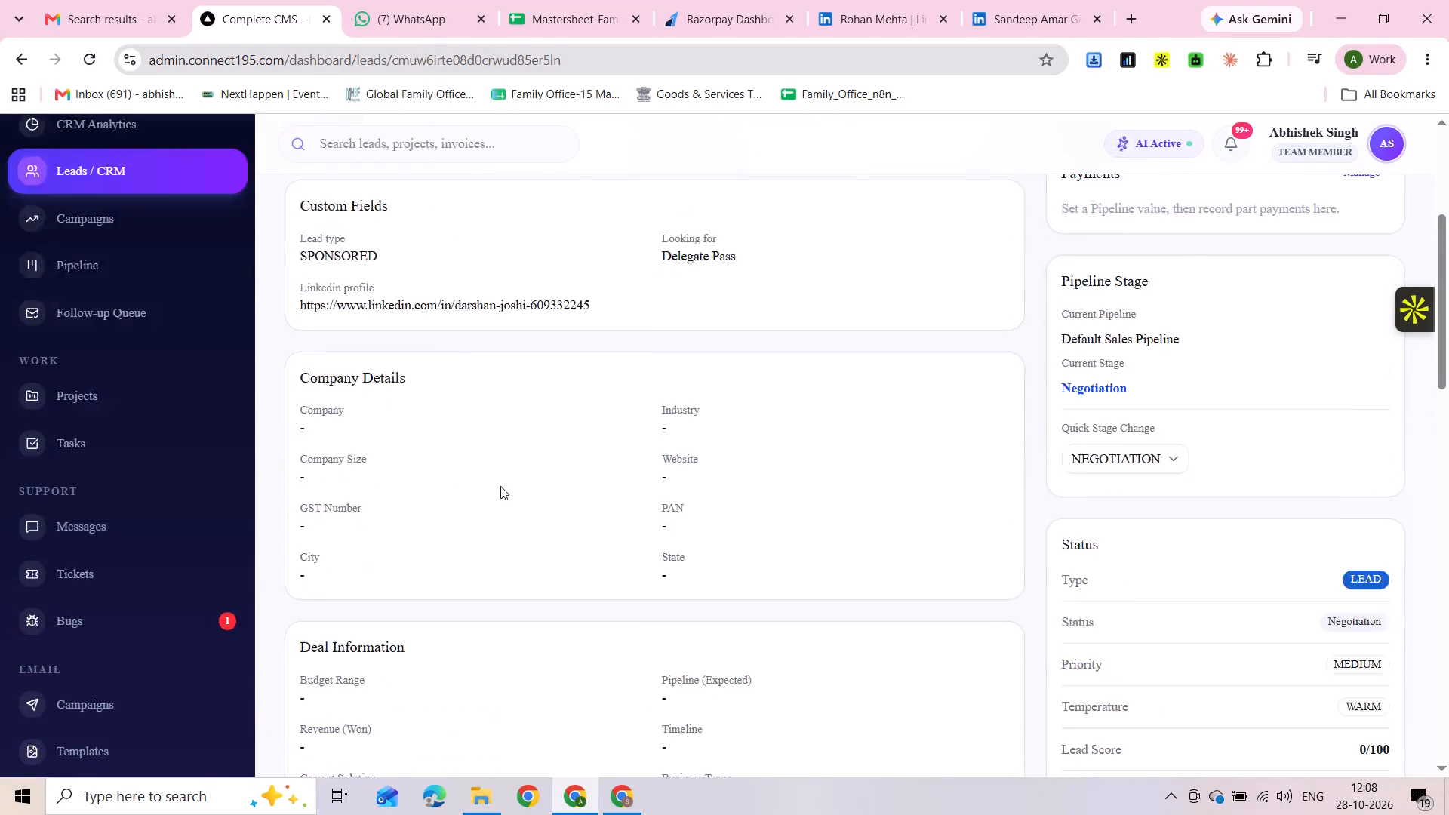
Return to the filtered campaign leads and open Gandhi's record to view the contact information and custom fields.
{"action": "scroll", "coordinate": [500, 486], "scroll_direction": "up", "scroll_amount": 2}
{"action": "left_click", "coordinate": [297, 232]}
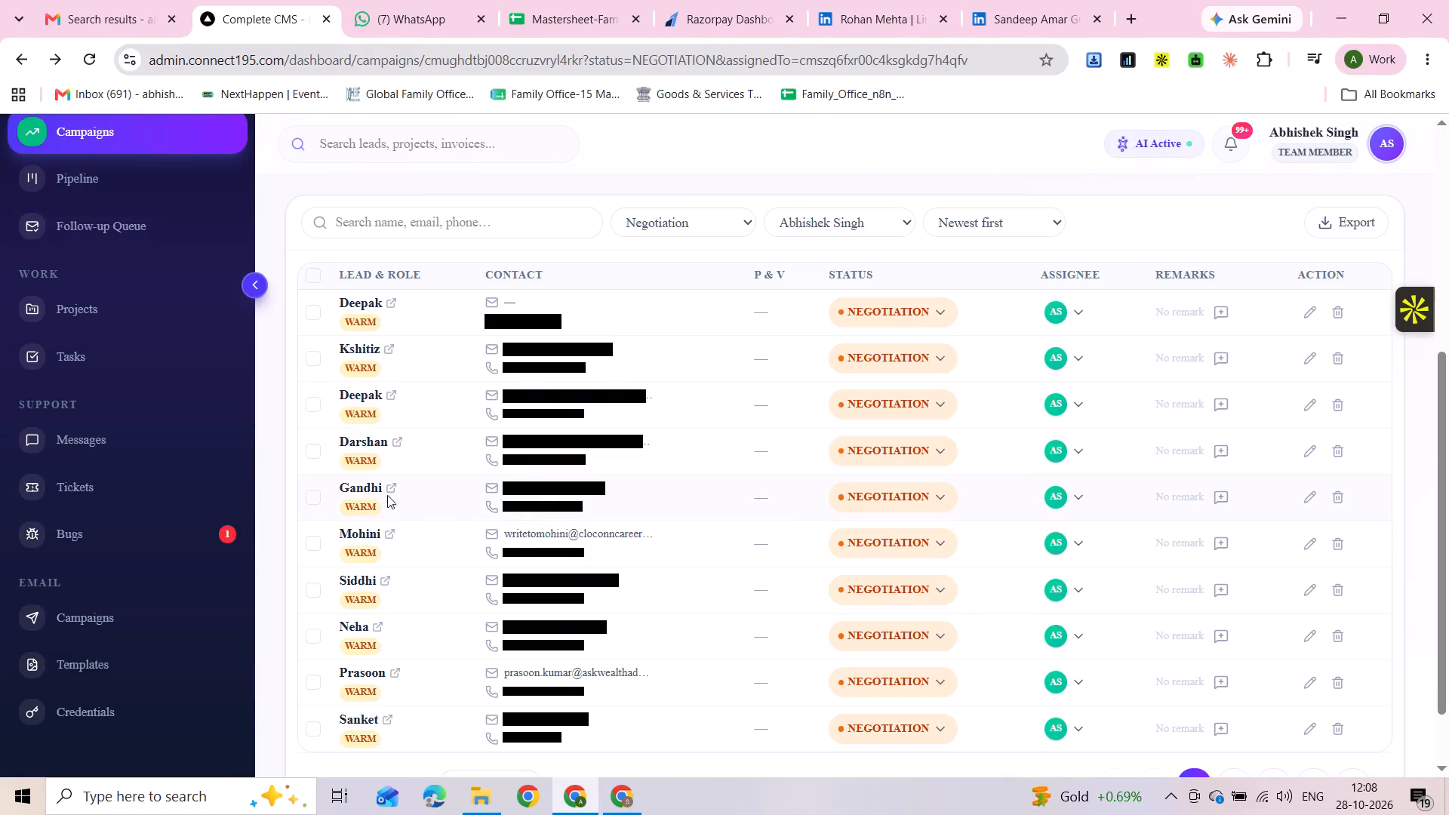
{"action": "left_click", "coordinate": [352, 483]}
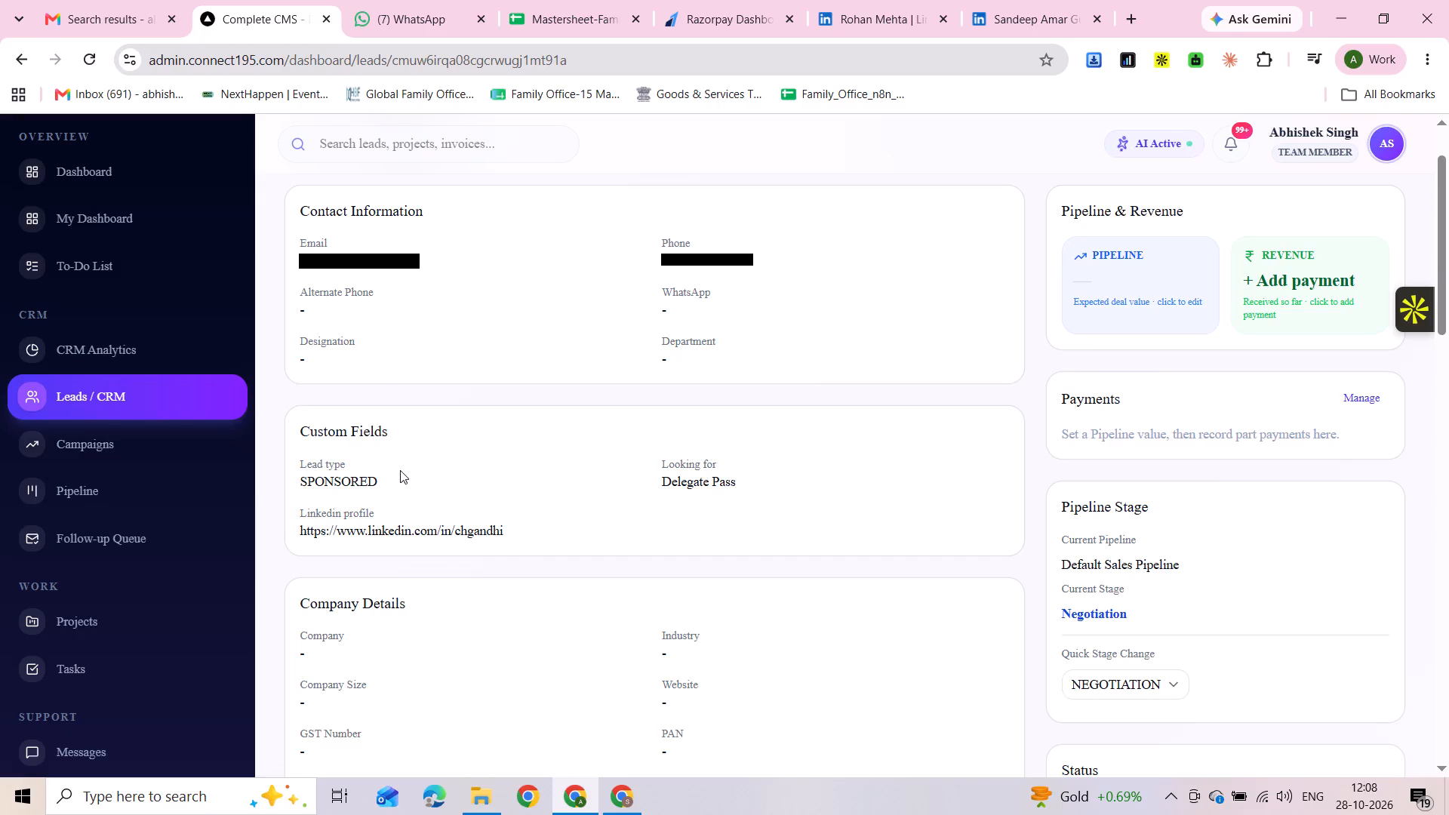
{"action": "scroll", "coordinate": [408, 486], "scroll_direction": "up", "scroll_amount": 3}
{"action": "scroll", "coordinate": [513, 505], "scroll_direction": "up", "scroll_amount": 1}
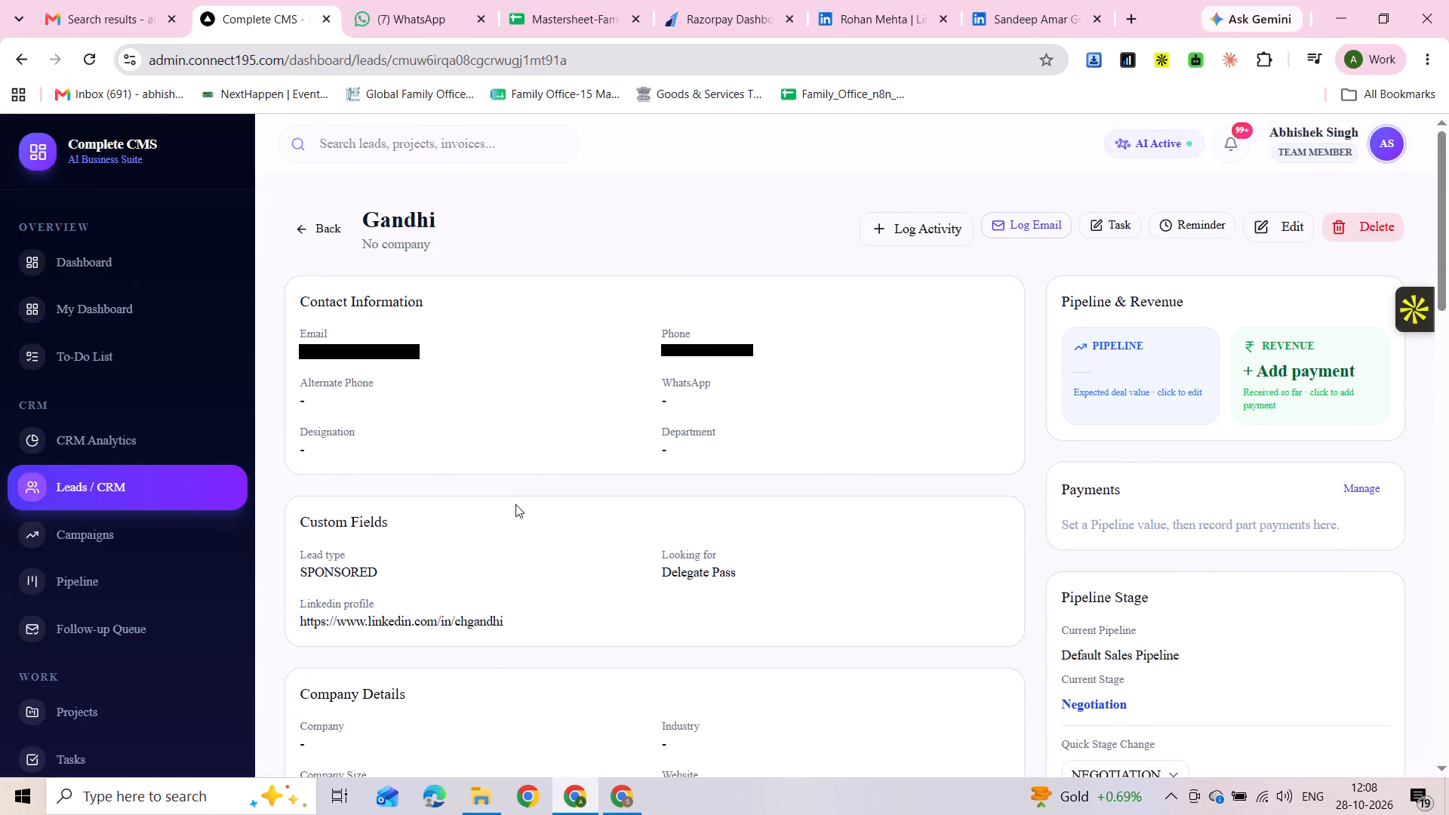
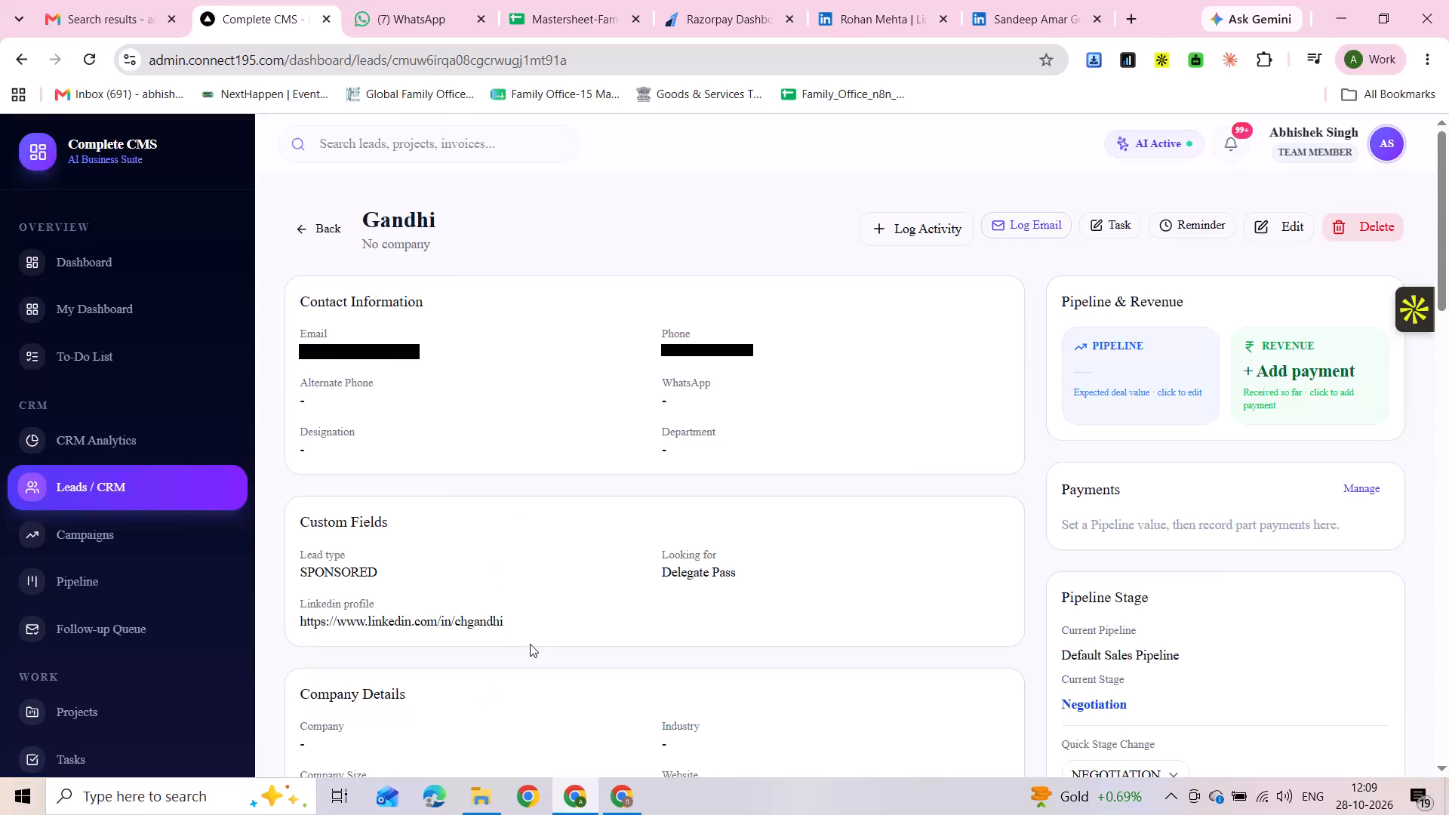
Review Gandhi's company details, deal information, status, activity timeline and discussion notes in the lead record.
{"action": "scroll", "coordinate": [518, 635], "scroll_direction": "down", "scroll_amount": 6}
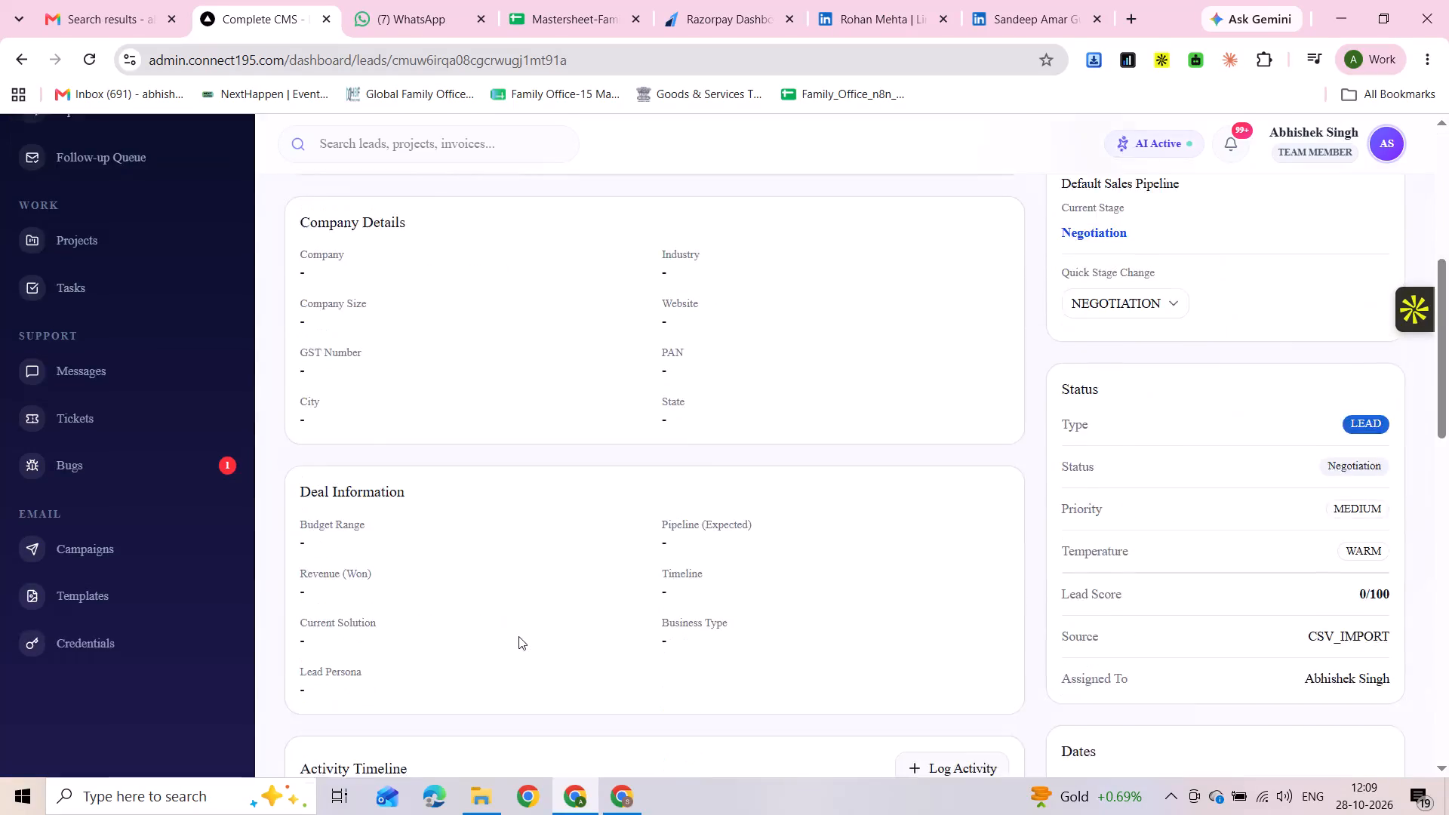
{"action": "scroll", "coordinate": [518, 636], "scroll_direction": "down", "scroll_amount": 5}
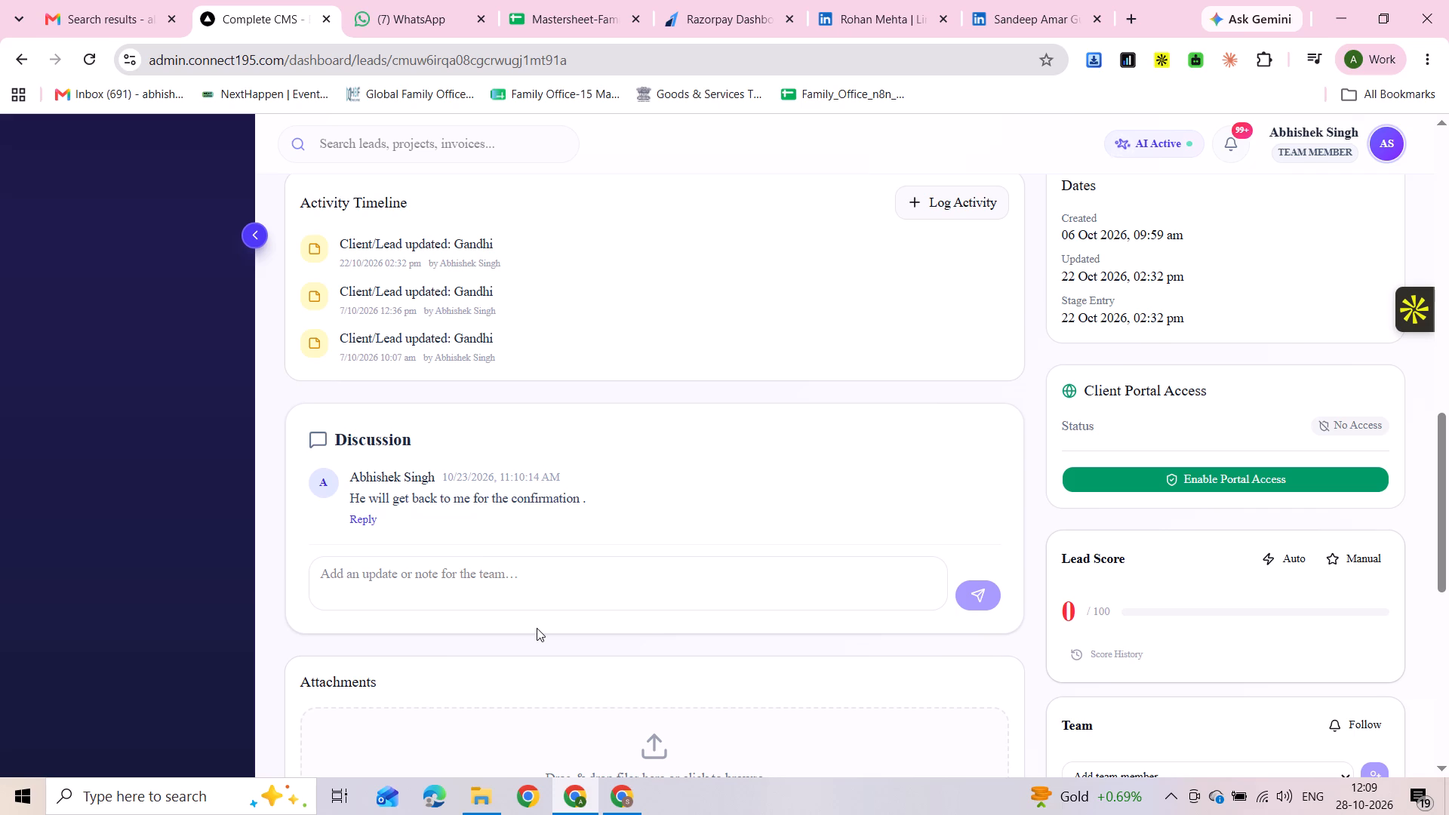
{"action": "scroll", "coordinate": [512, 625], "scroll_direction": "up", "scroll_amount": 5}
{"action": "scroll", "coordinate": [426, 463], "scroll_direction": "up", "scroll_amount": 4}
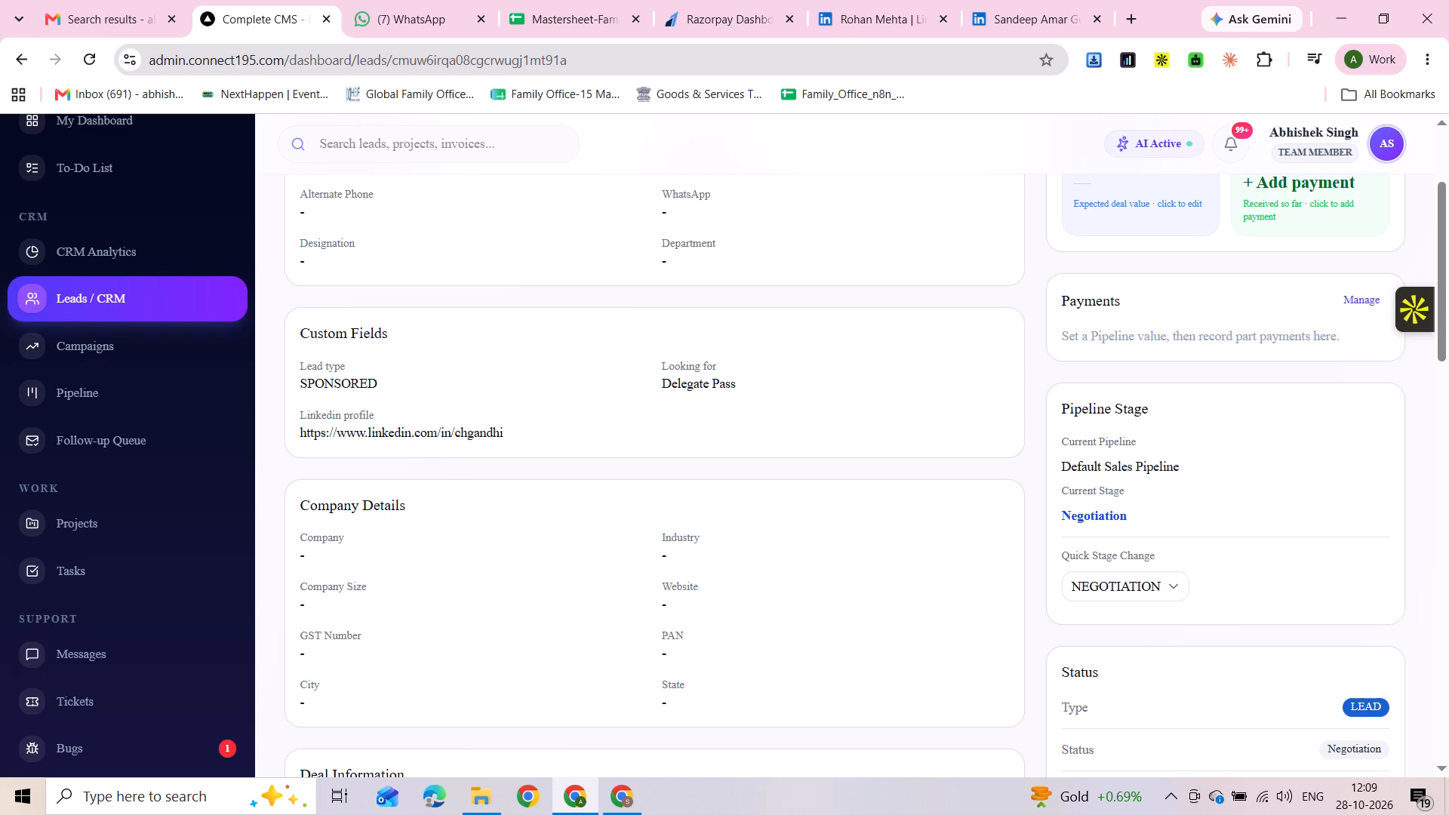
{"action": "left_click", "coordinate": [510, 428]}
{"action": "left_click_drag", "start_coordinate": [502, 429], "coordinate": [288, 440]}
{"action": "right_click", "coordinate": [334, 441]}
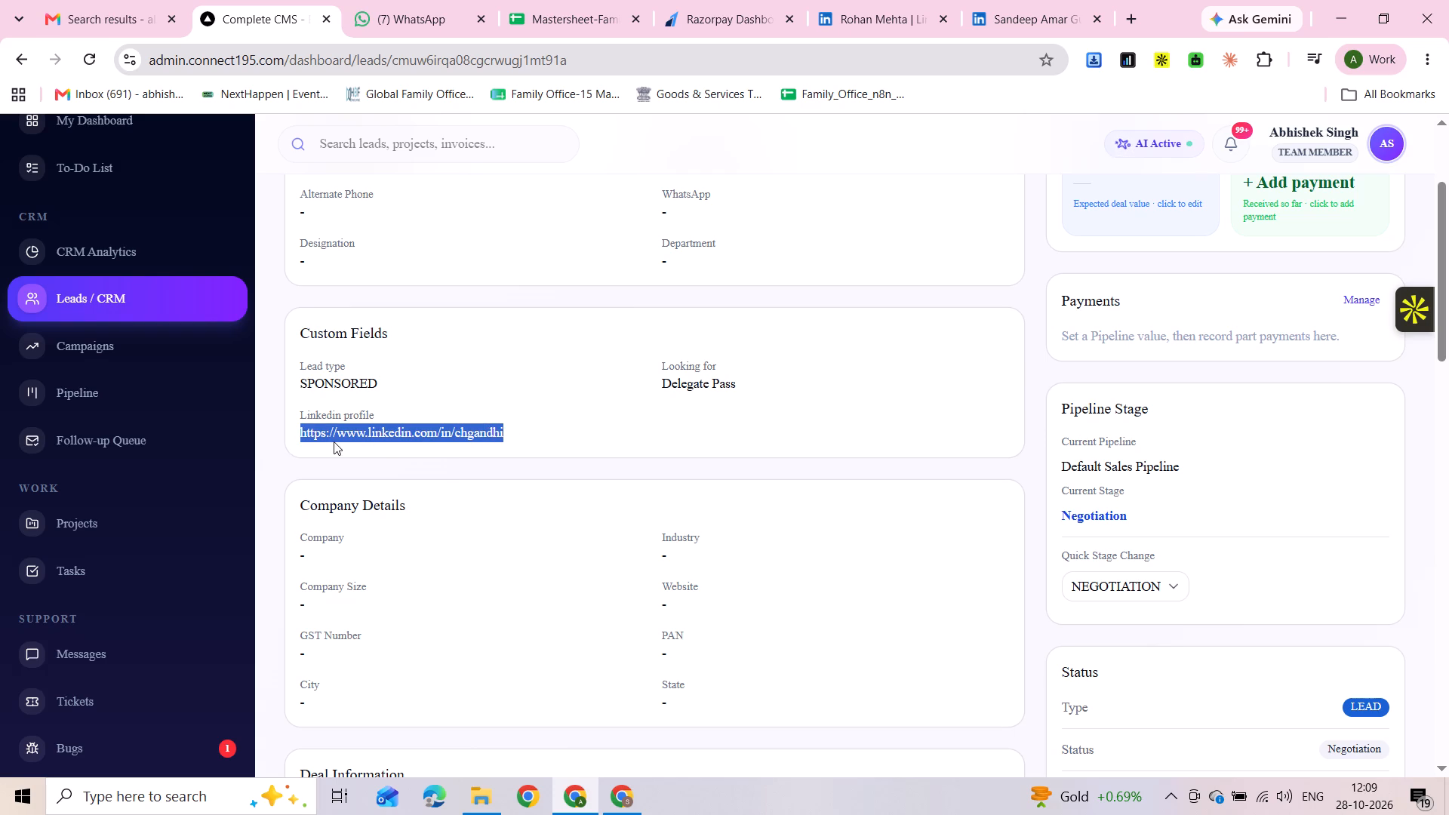
{"action": "right_click", "coordinate": [345, 432]}
{"action": "double_click", "coordinate": [392, 455]}
{"action": "left_click", "coordinate": [866, 17]}
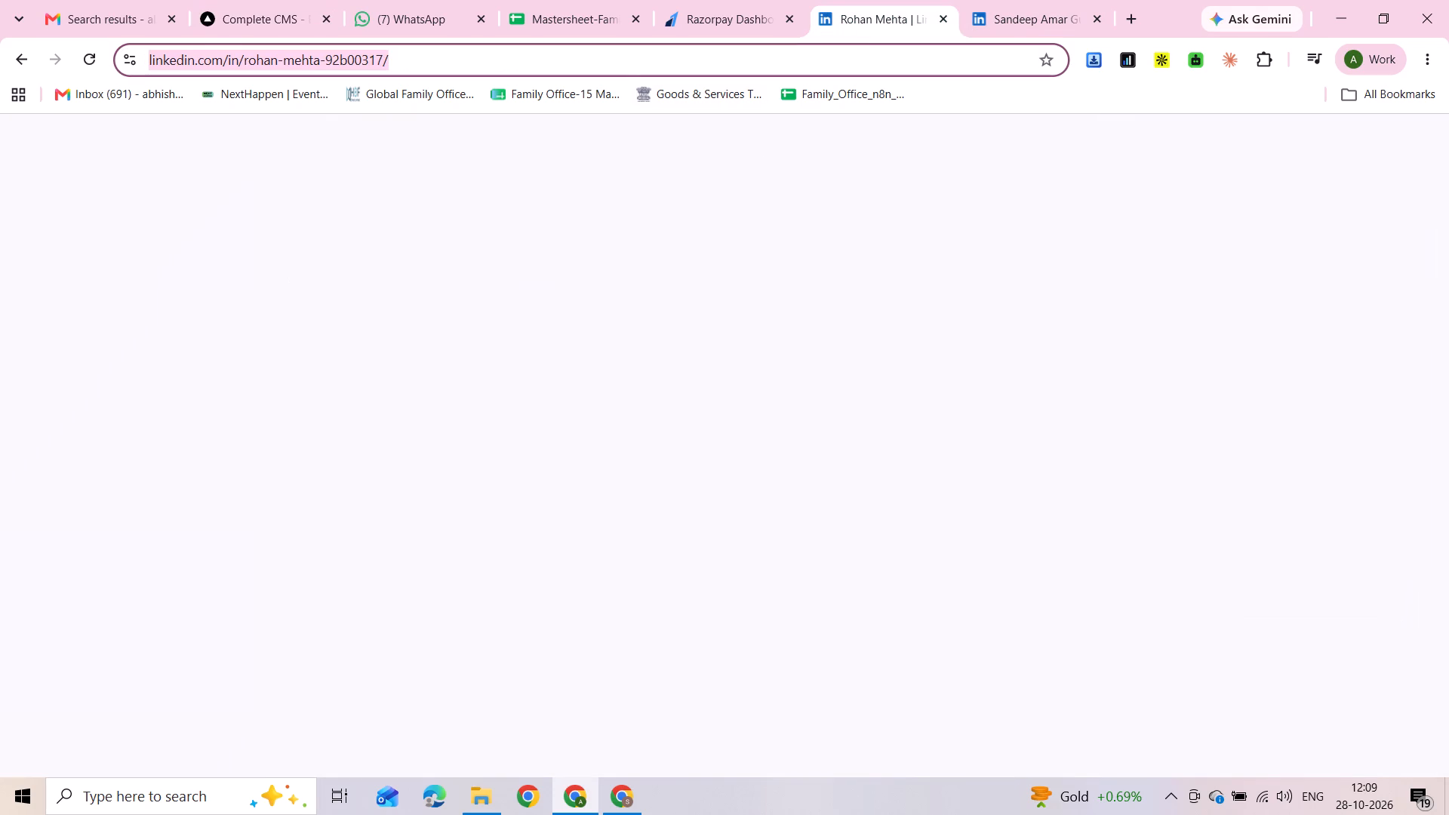
{"action": "left_click_drag", "start_coordinate": [531, 62], "coordinate": [38, 70]}
{"action": "key", "text": "ctrl+v"}
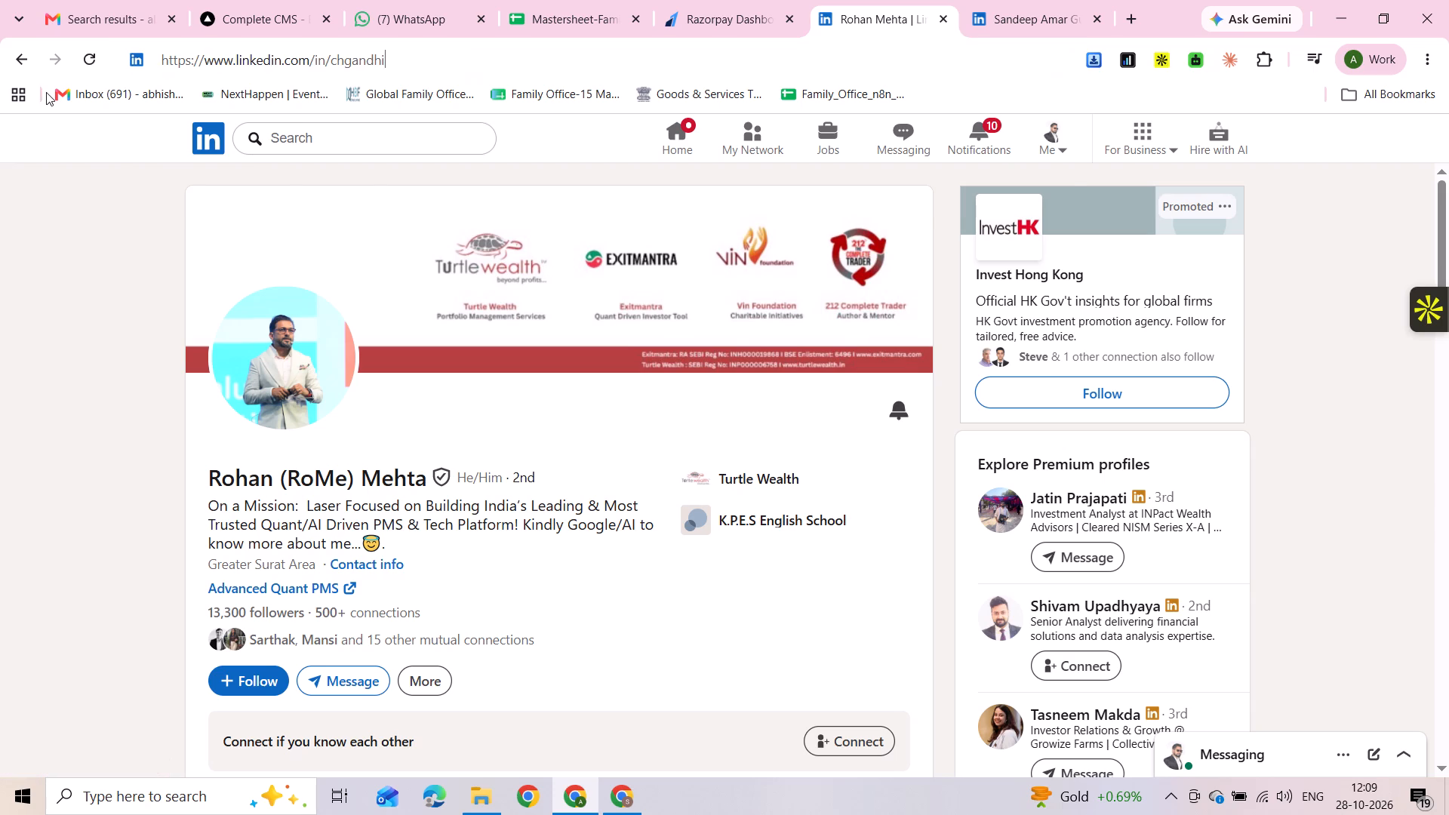
{"action": "key", "text": "Return"}
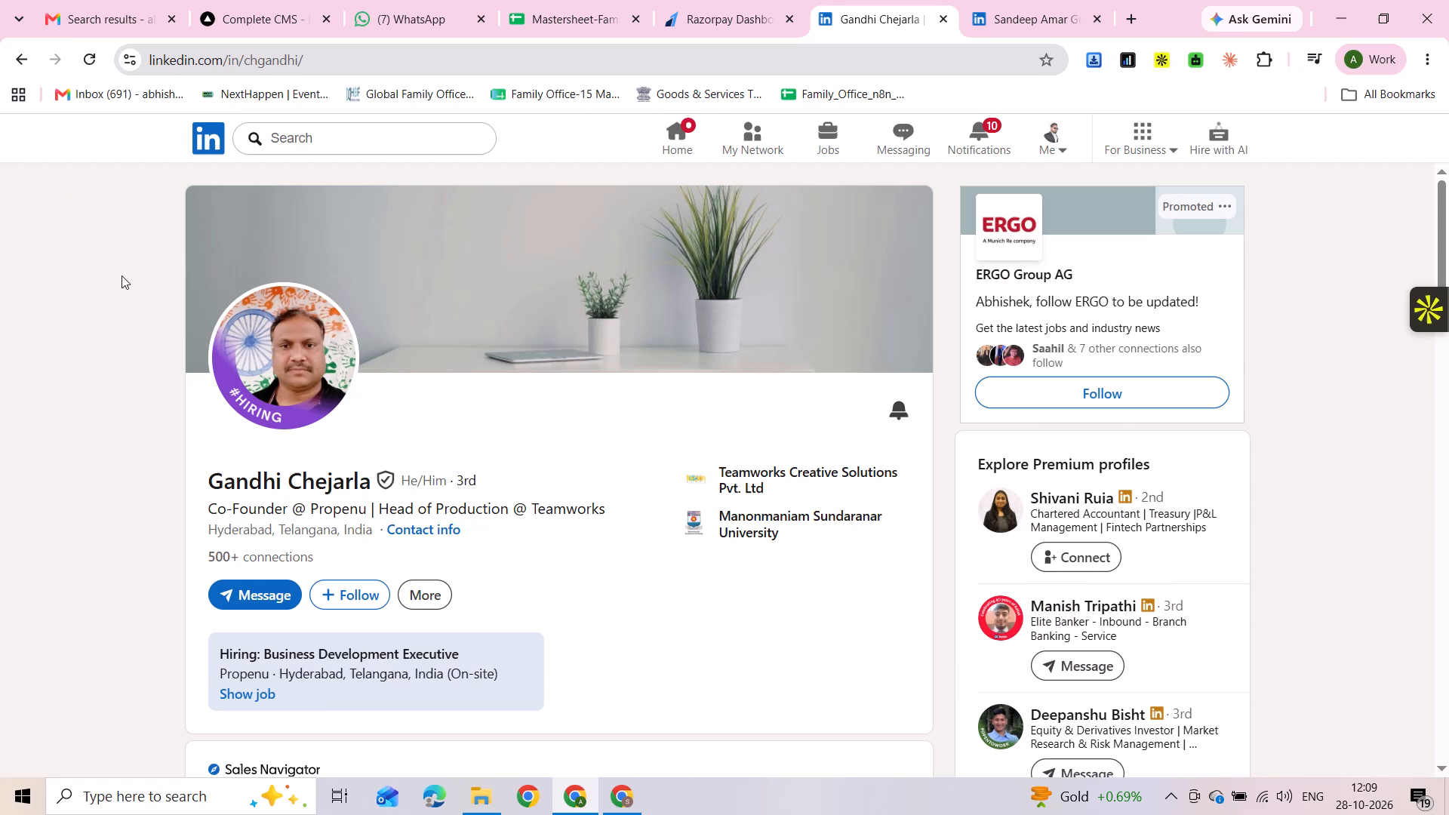
Examine Gandhi's LinkedIn profile, including the headline, recent posts and work experience.
{"action": "scroll", "coordinate": [119, 276], "scroll_direction": "down", "scroll_amount": 9}
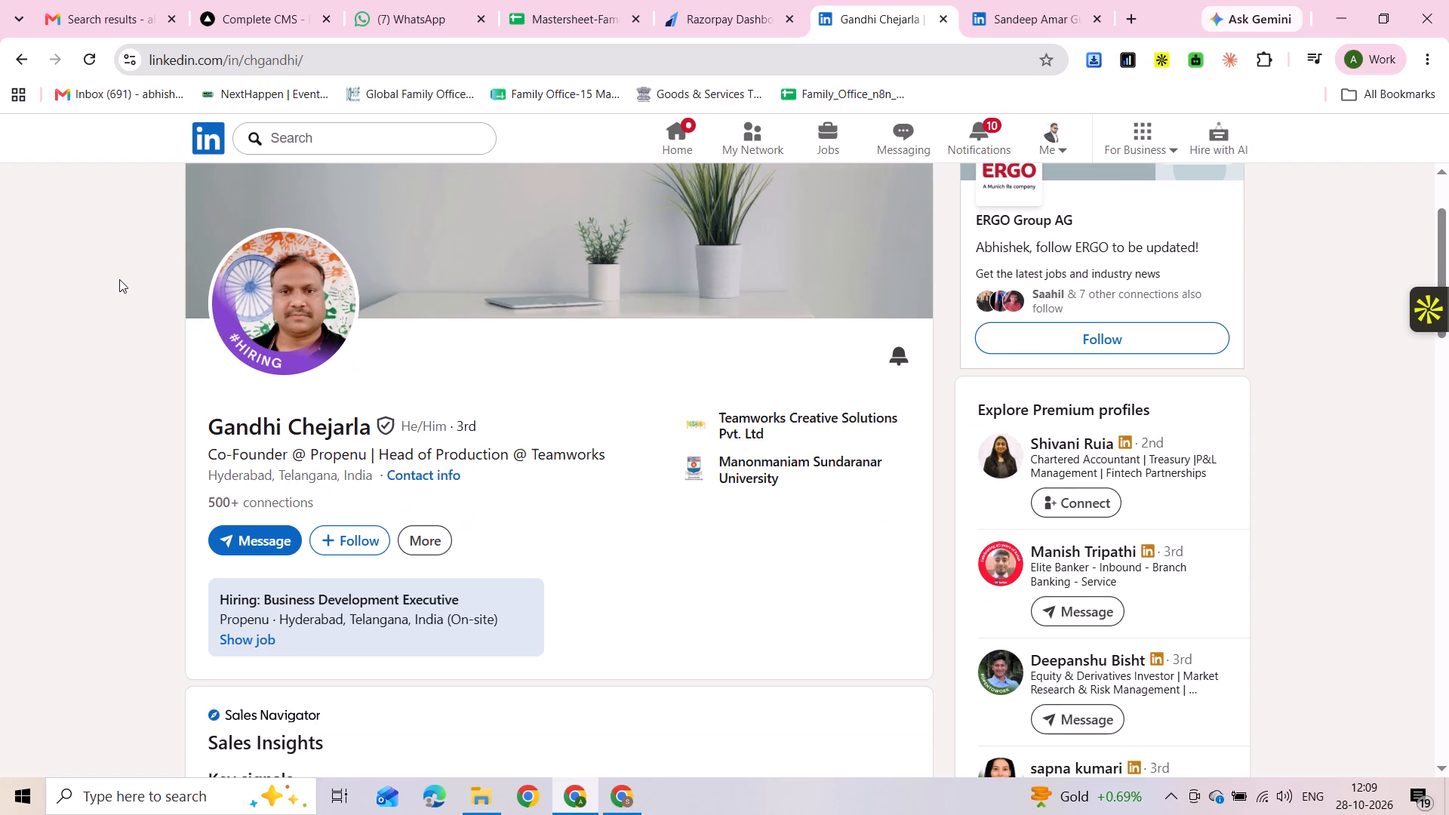
{"action": "scroll", "coordinate": [196, 332], "scroll_direction": "down", "scroll_amount": 3}
{"action": "scroll", "coordinate": [523, 469], "scroll_direction": "down", "scroll_amount": 2}
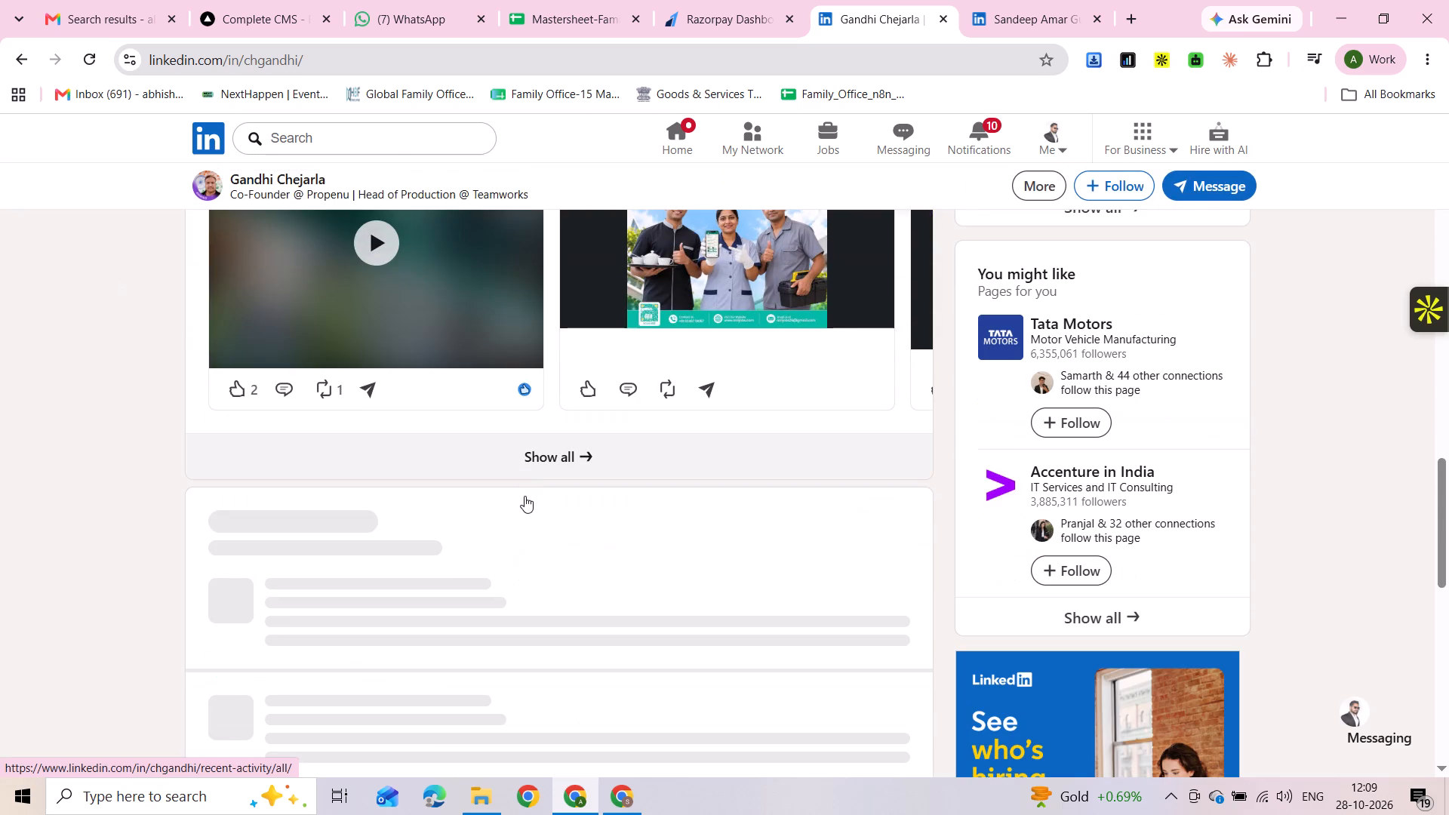
{"action": "scroll", "coordinate": [518, 506], "scroll_direction": "up", "scroll_amount": 3}
{"action": "scroll", "coordinate": [520, 501], "scroll_direction": "down", "scroll_amount": 3}
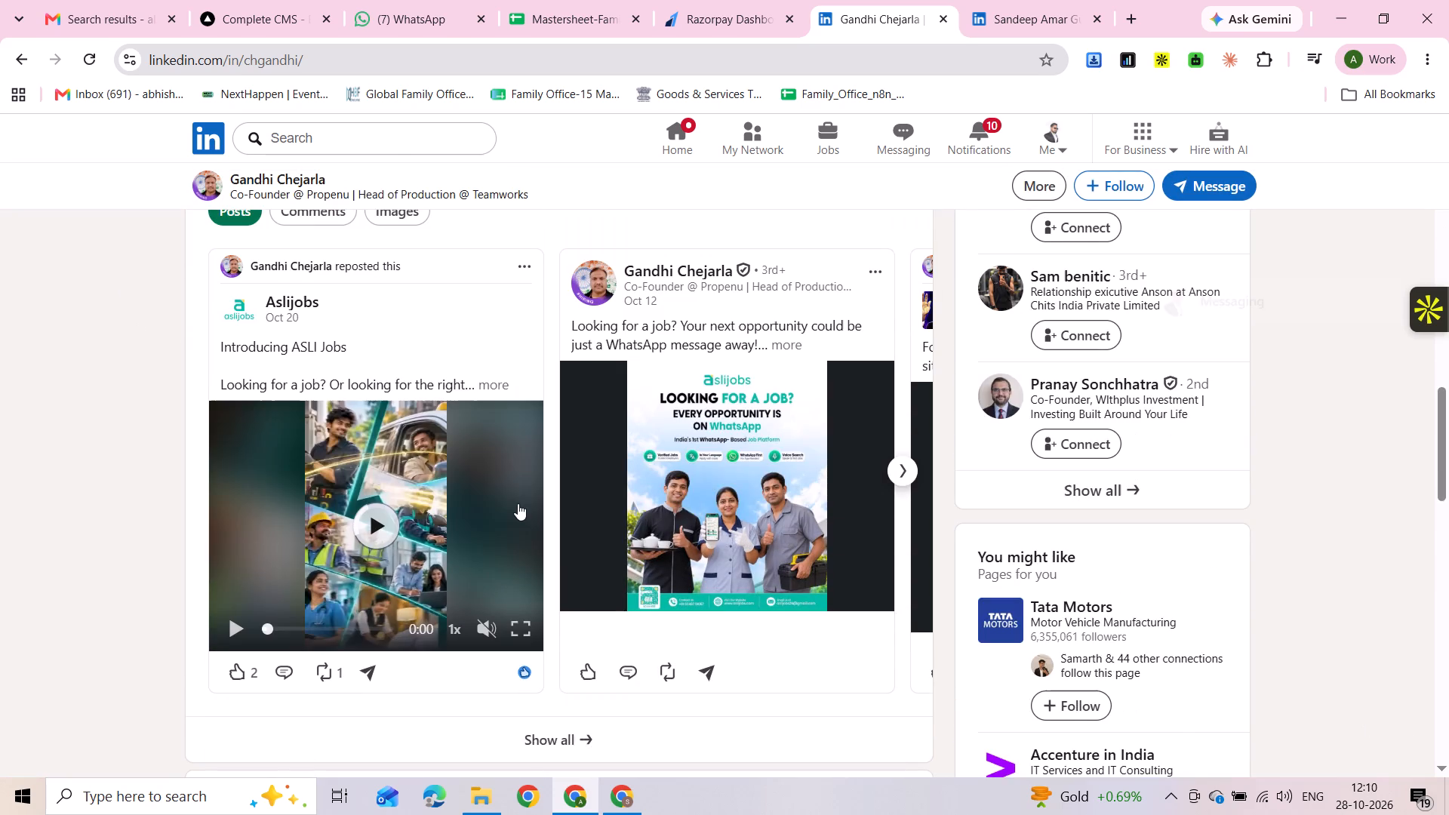
{"action": "scroll", "coordinate": [518, 503], "scroll_direction": "down", "scroll_amount": 1}
{"action": "scroll", "coordinate": [510, 511], "scroll_direction": "up", "scroll_amount": 1}
{"action": "scroll", "coordinate": [510, 512], "scroll_direction": "down", "scroll_amount": 1}
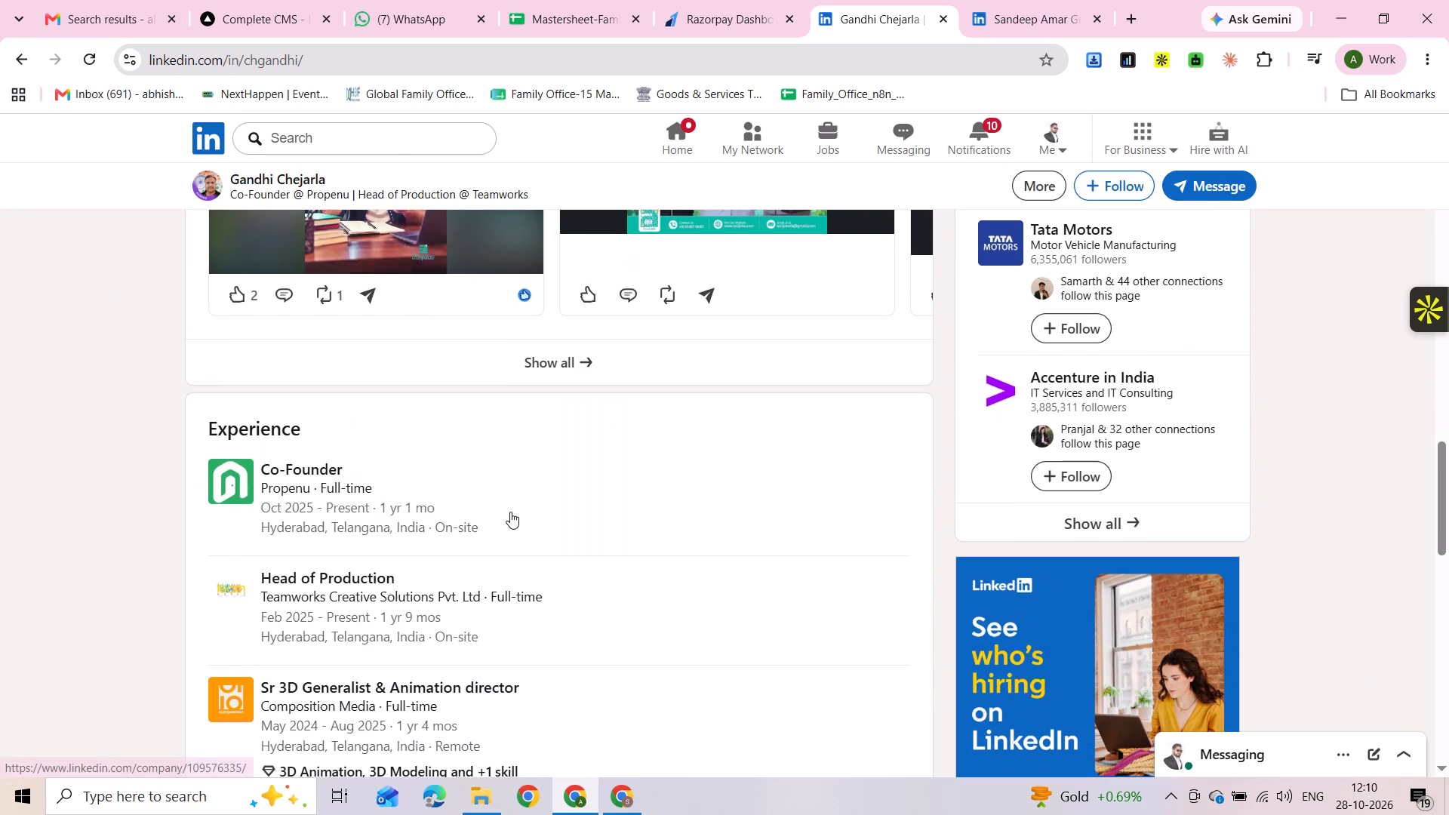
{"action": "scroll", "coordinate": [510, 512], "scroll_direction": "down", "scroll_amount": 4}
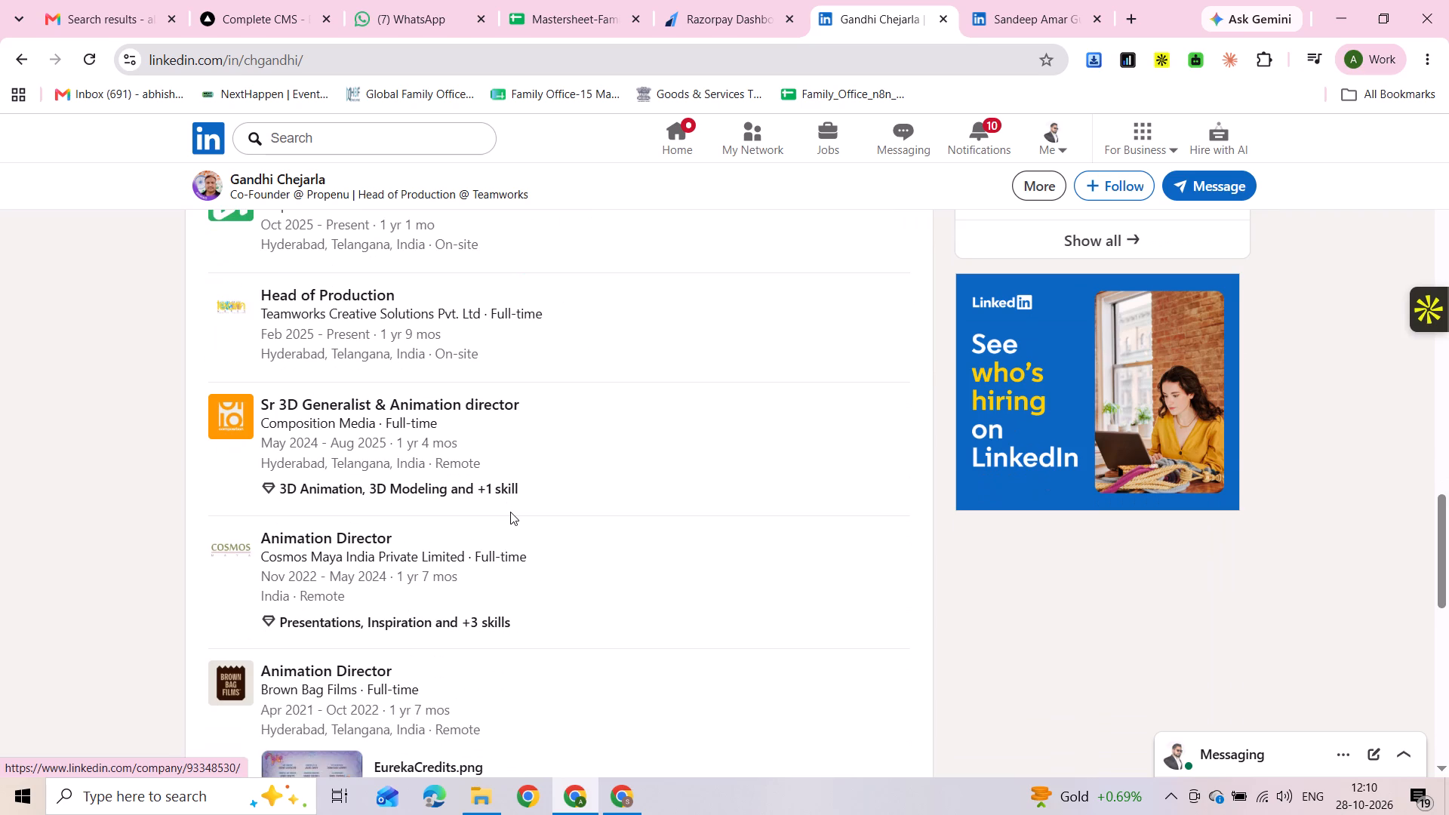
{"action": "scroll", "coordinate": [510, 512], "scroll_direction": "down", "scroll_amount": 1}
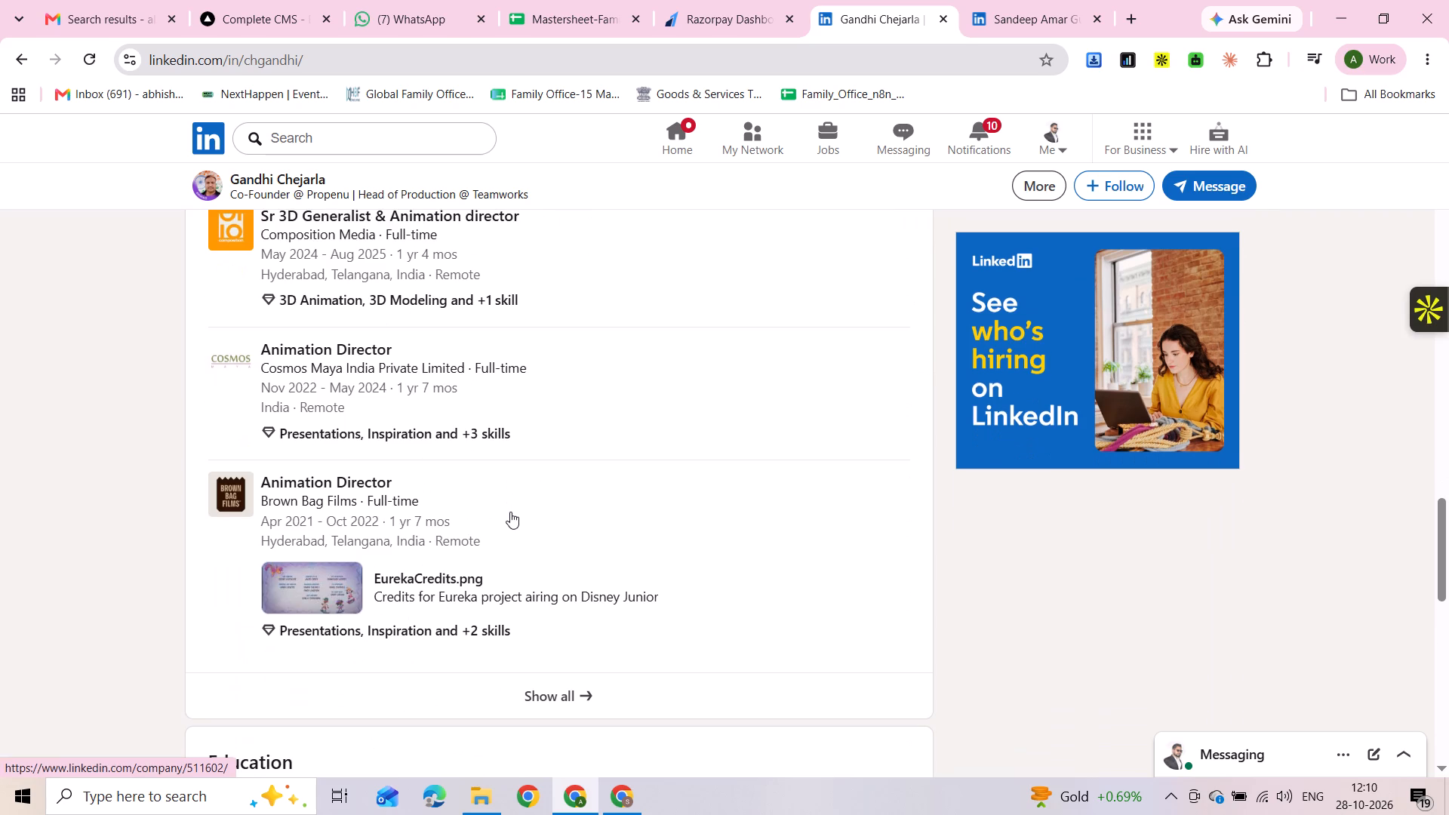
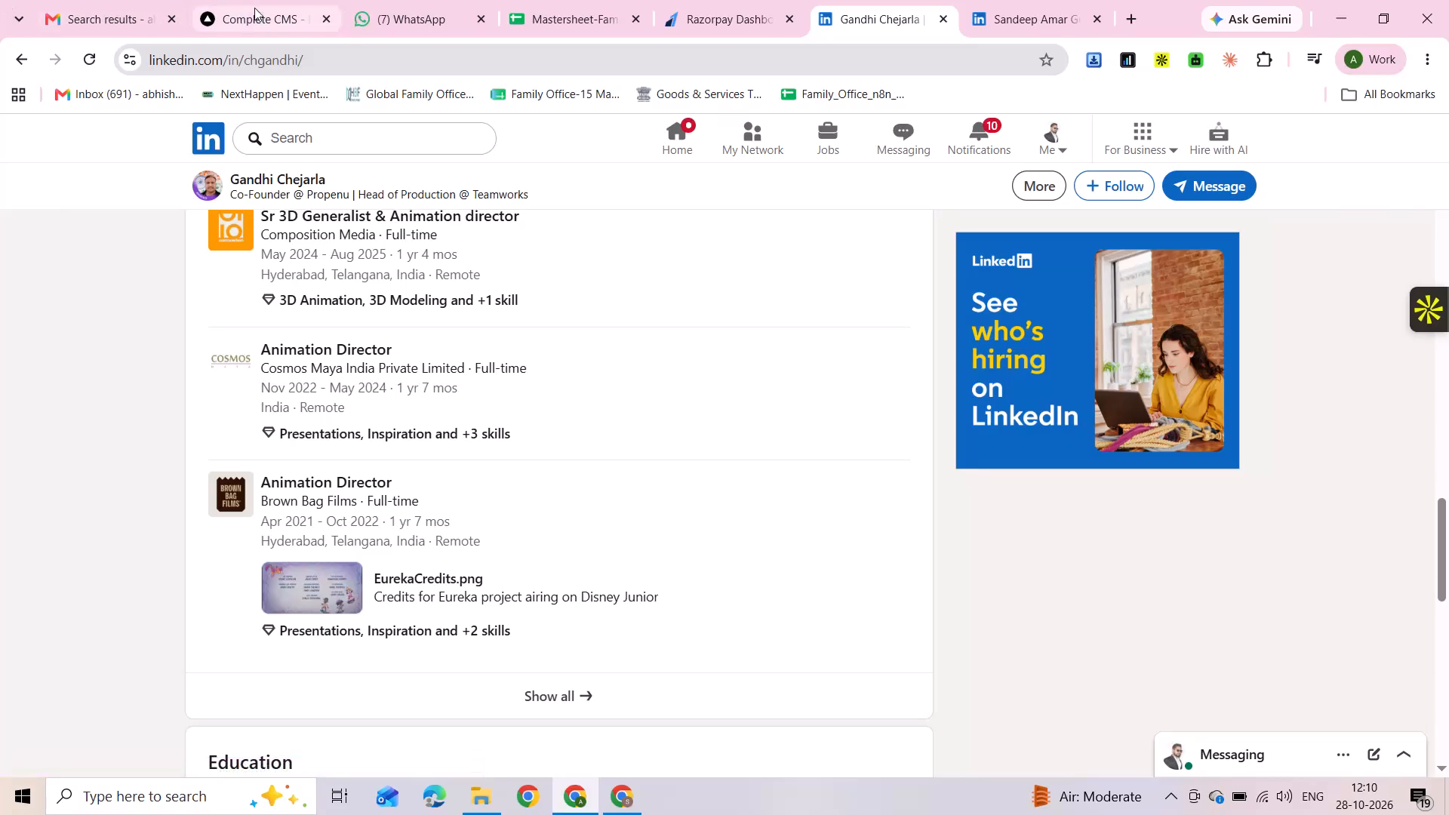
Return to Gandhi's CRM lead record and draft the discussion note "He will give his confirmation on Friday 30th october 11:00 am".
{"action": "double_click", "coordinate": [251, 4]}
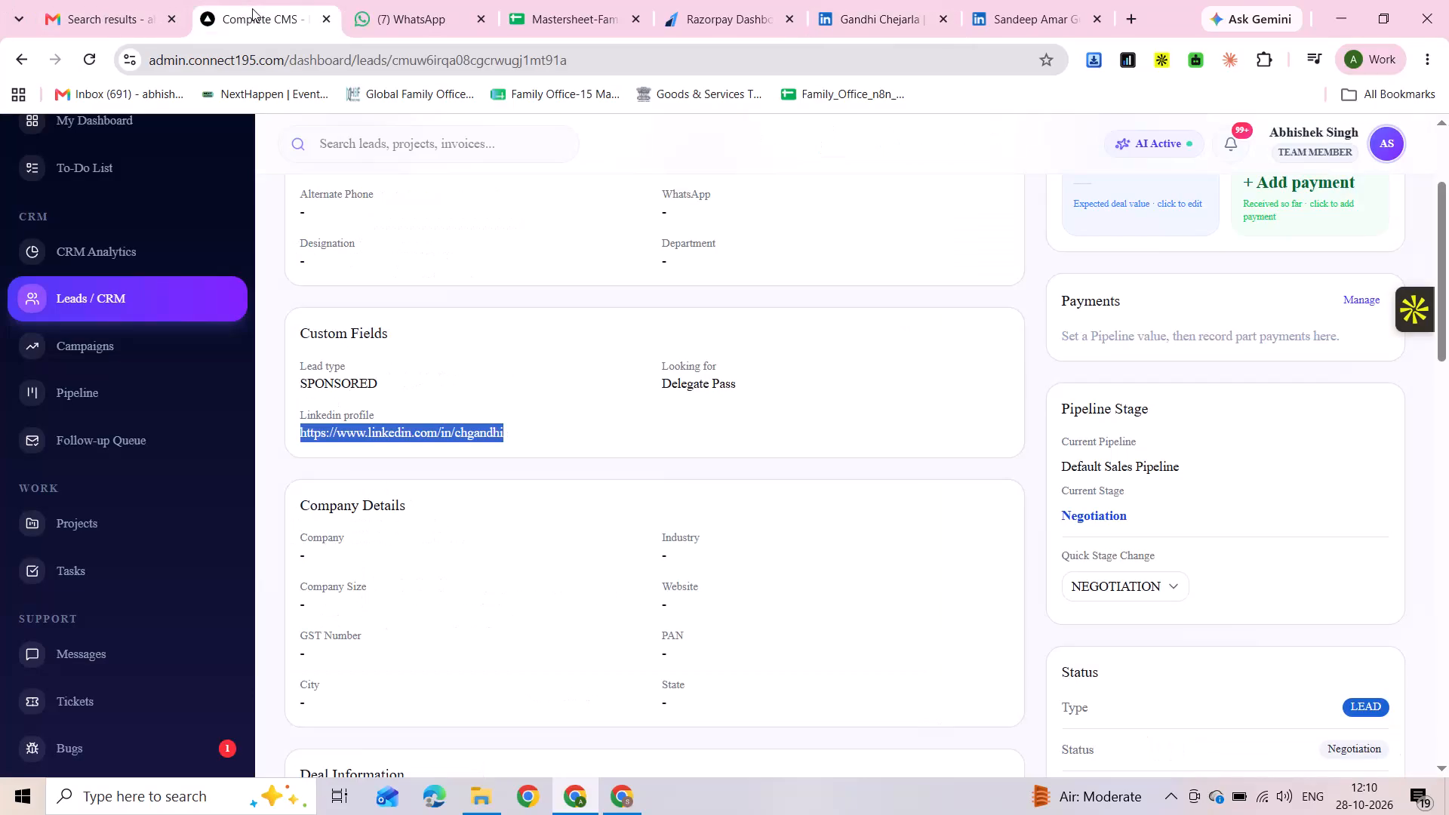
{"action": "scroll", "coordinate": [455, 426], "scroll_direction": "down", "scroll_amount": 3}
{"action": "scroll", "coordinate": [495, 473], "scroll_direction": "down", "scroll_amount": 4}
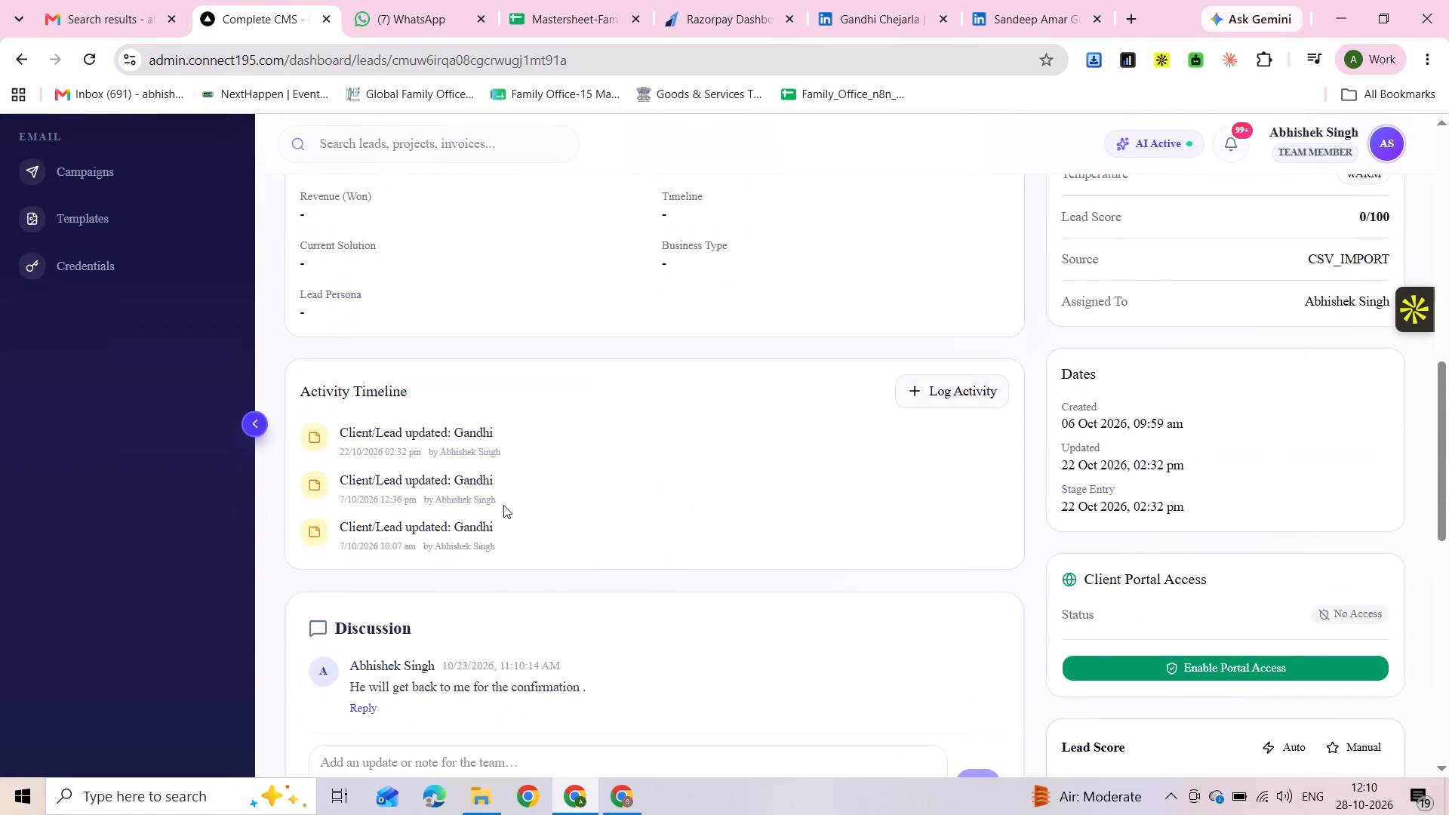
{"action": "scroll", "coordinate": [503, 505], "scroll_direction": "down", "scroll_amount": 2}
{"action": "scroll", "coordinate": [426, 586], "scroll_direction": "up", "scroll_amount": 1}
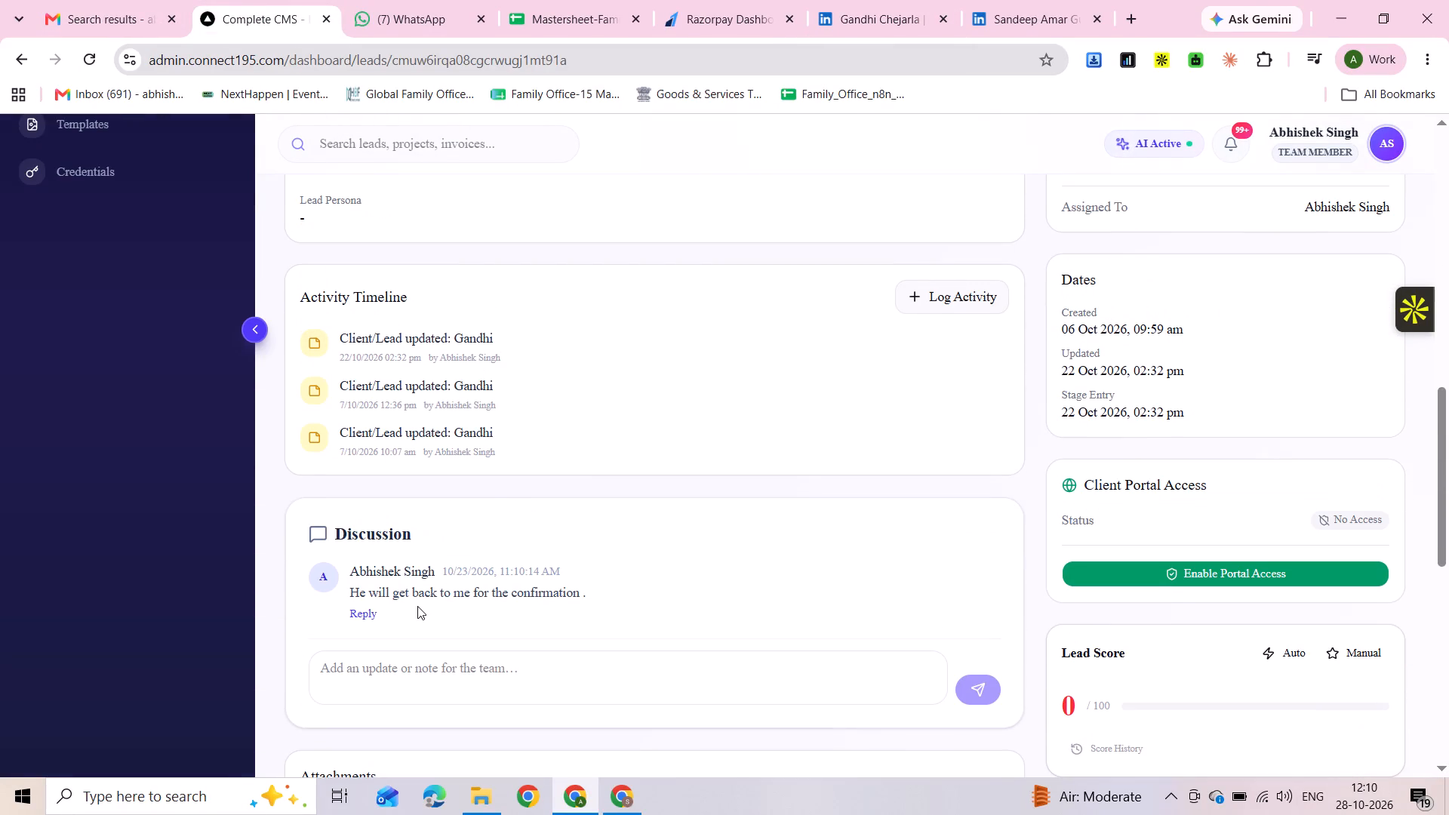
{"action": "scroll", "coordinate": [411, 610], "scroll_direction": "down", "scroll_amount": 1}
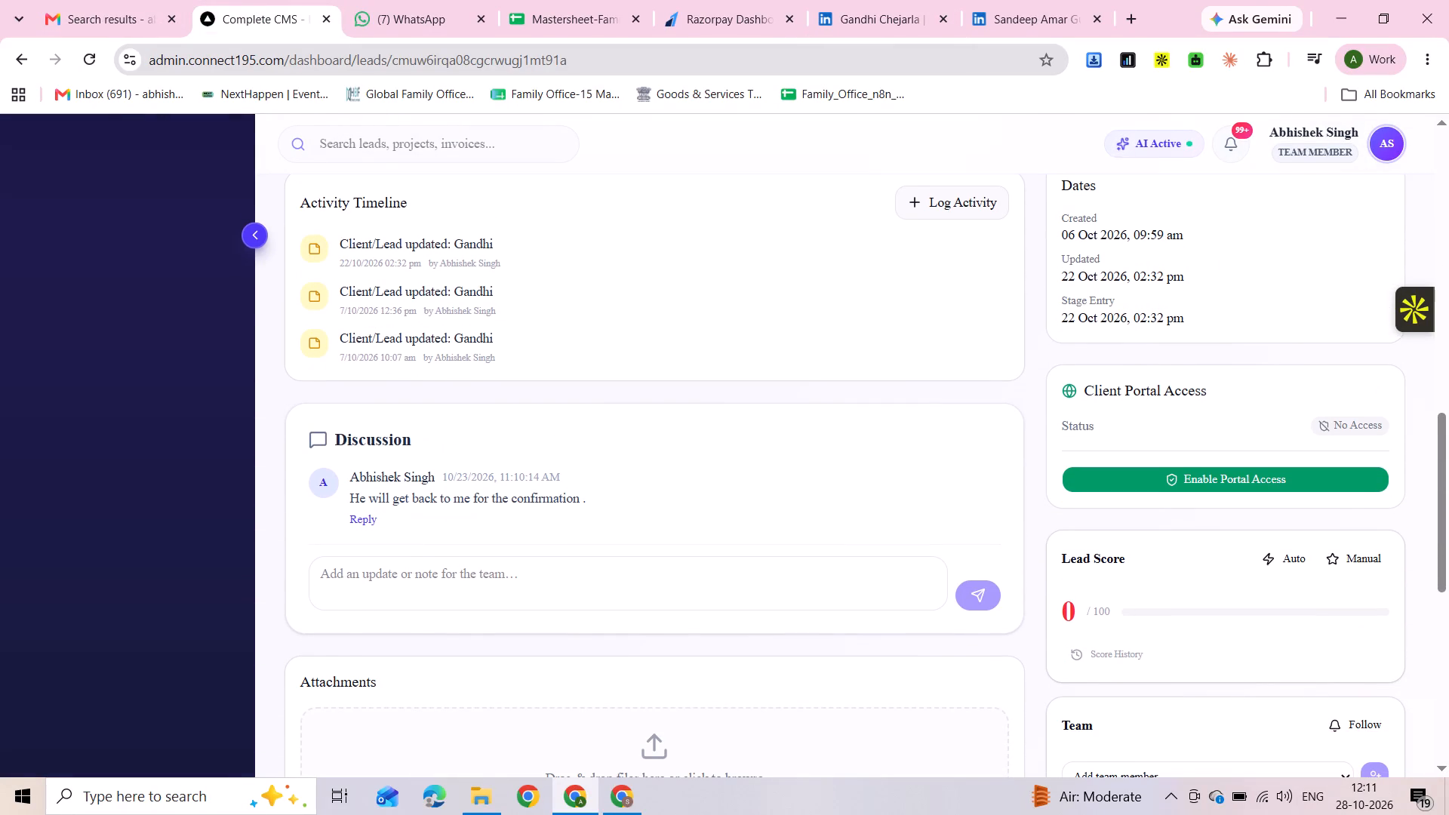
{"action": "left_click", "coordinate": [395, 581]}
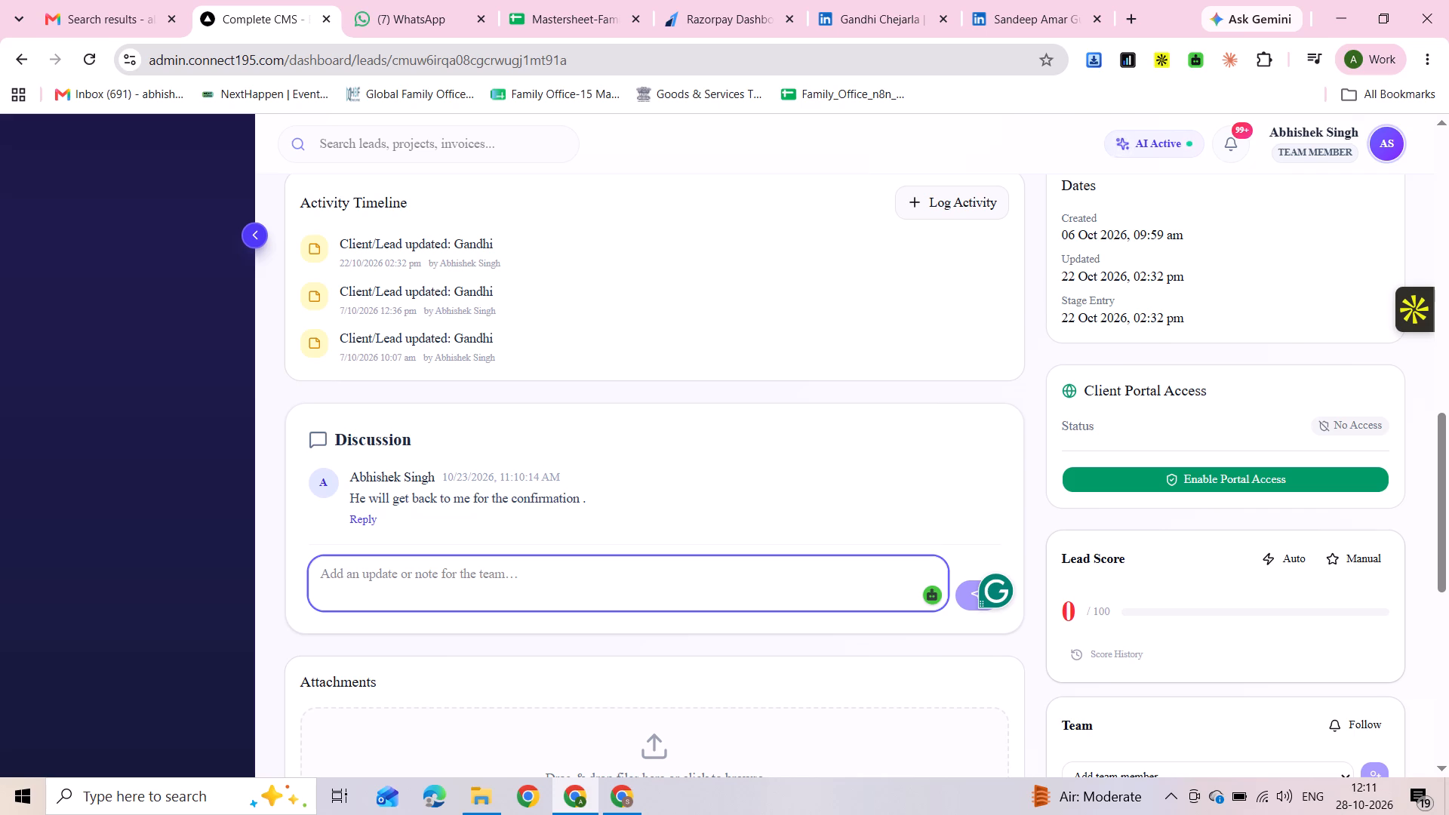
{"action": "type", "text": "He will gib"}
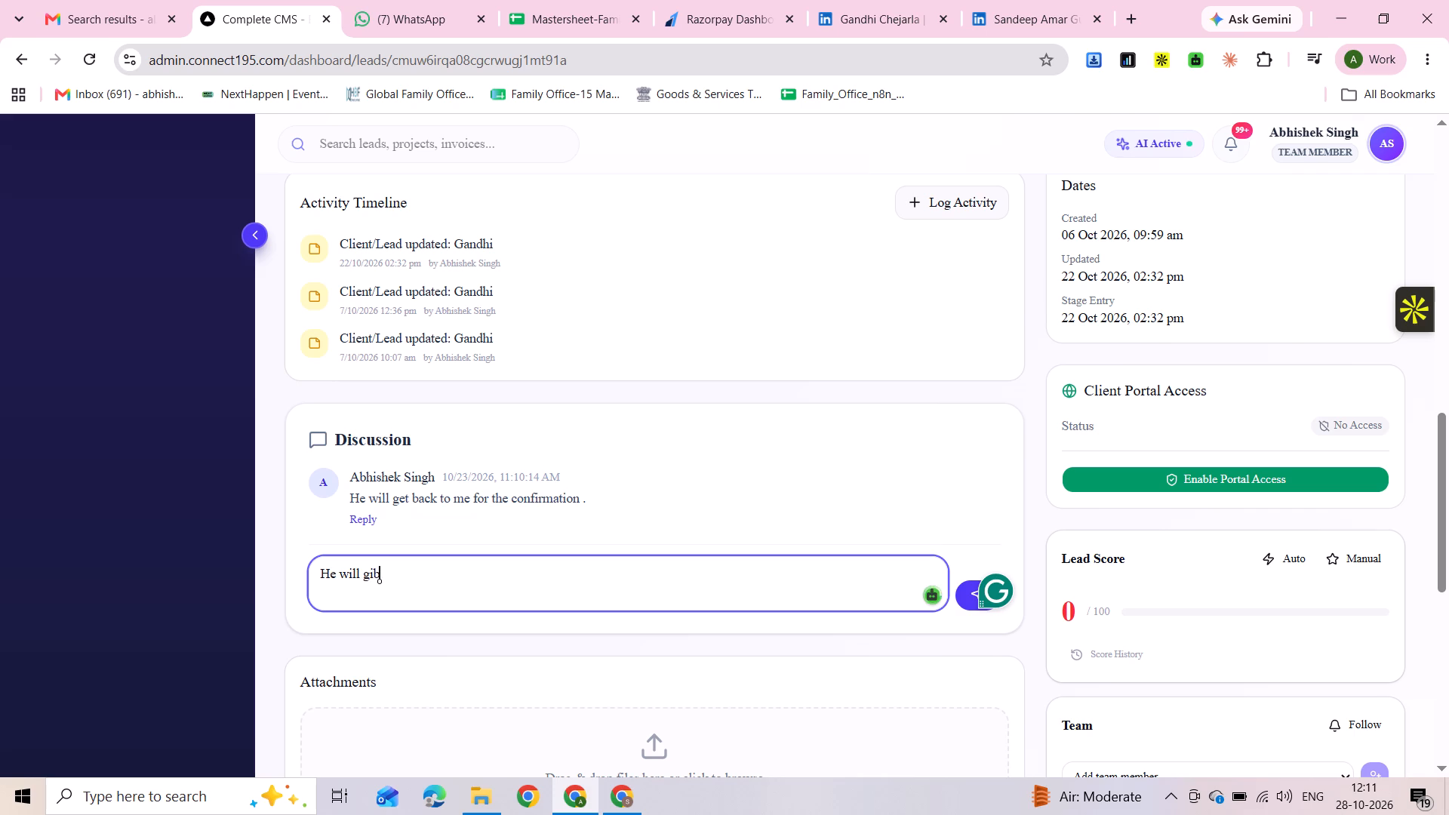
{"action": "key", "text": "BackSpace"}
{"action": "type", "text": "ve his confirmation on"}
{"action": "key", "text": "space"}
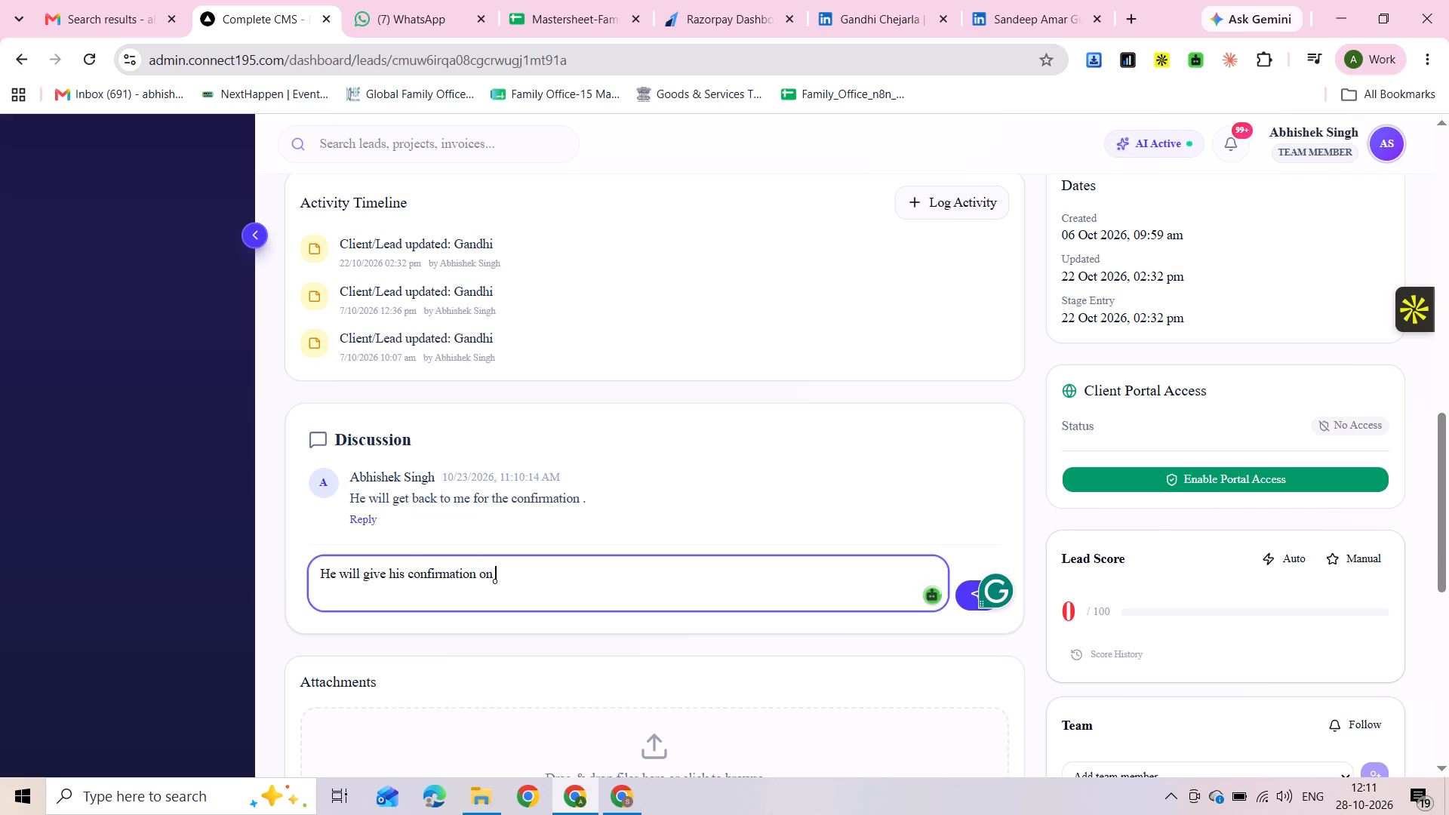
{"action": "type", "text": "Friday"}
{"action": "key", "text": "space"}
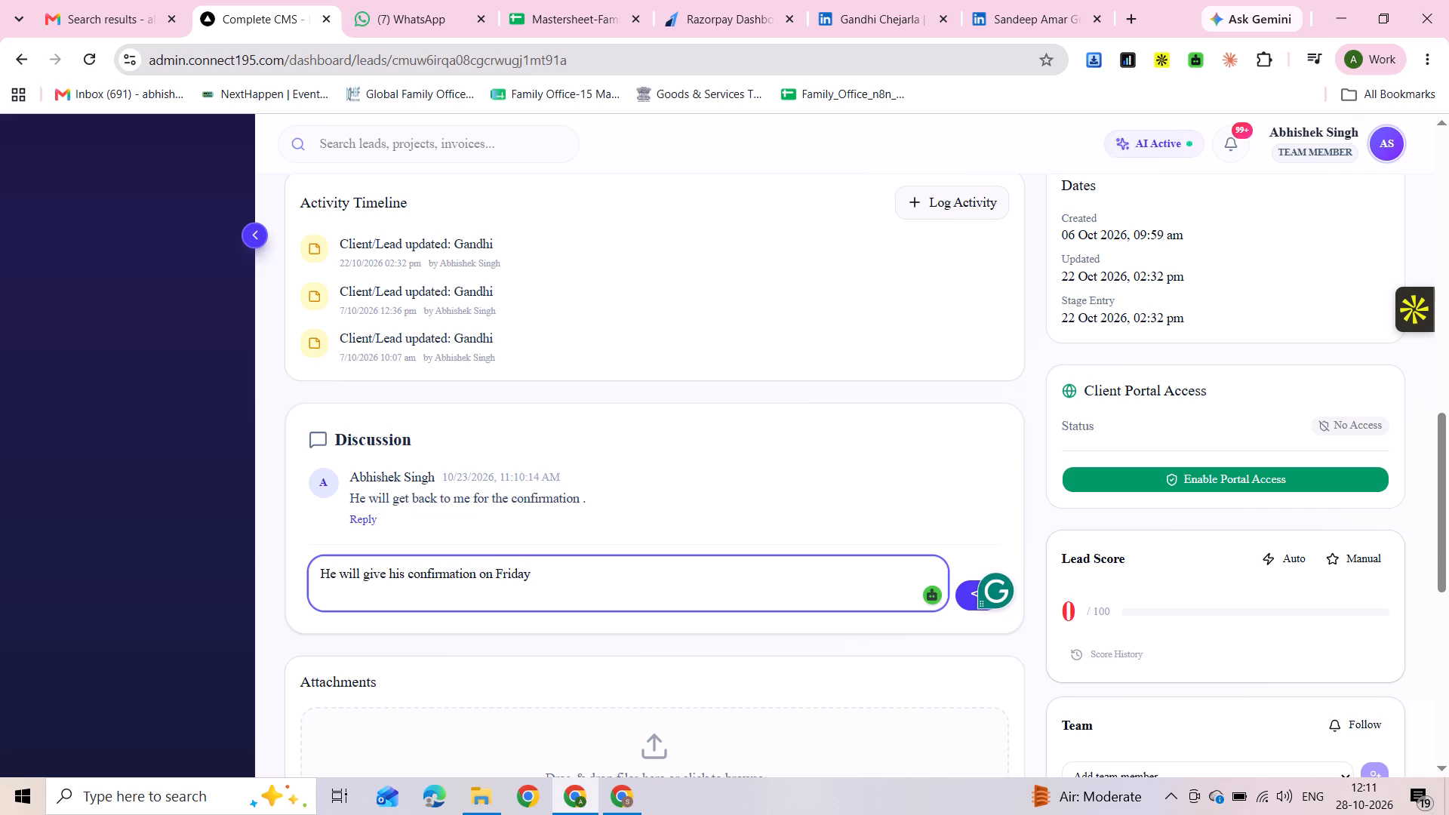
{"action": "key", "text": "3"}
{"action": "type", "text": "0th october"}
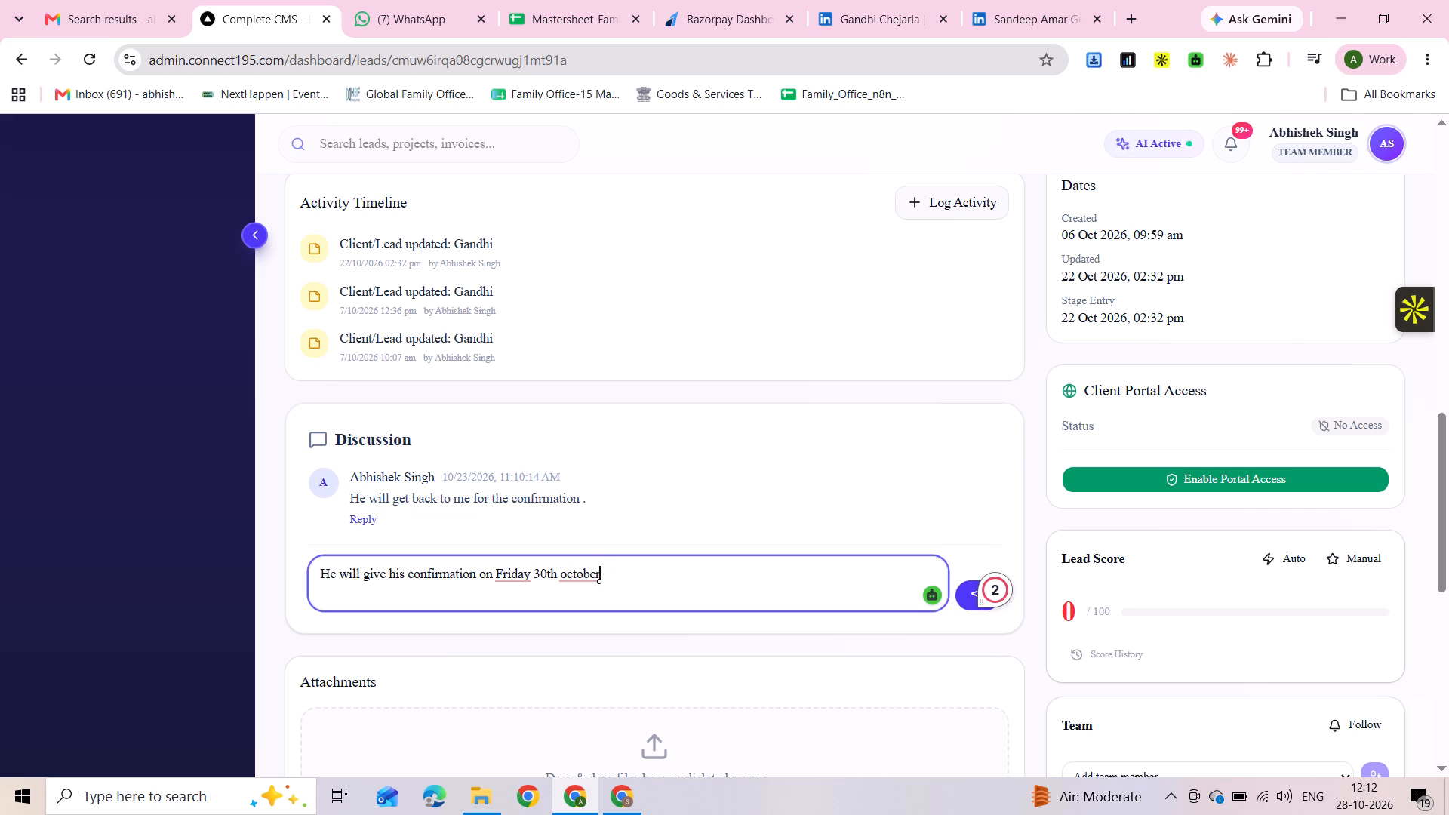
{"action": "key", "text": "space"}
{"action": "type", "text": "11"}
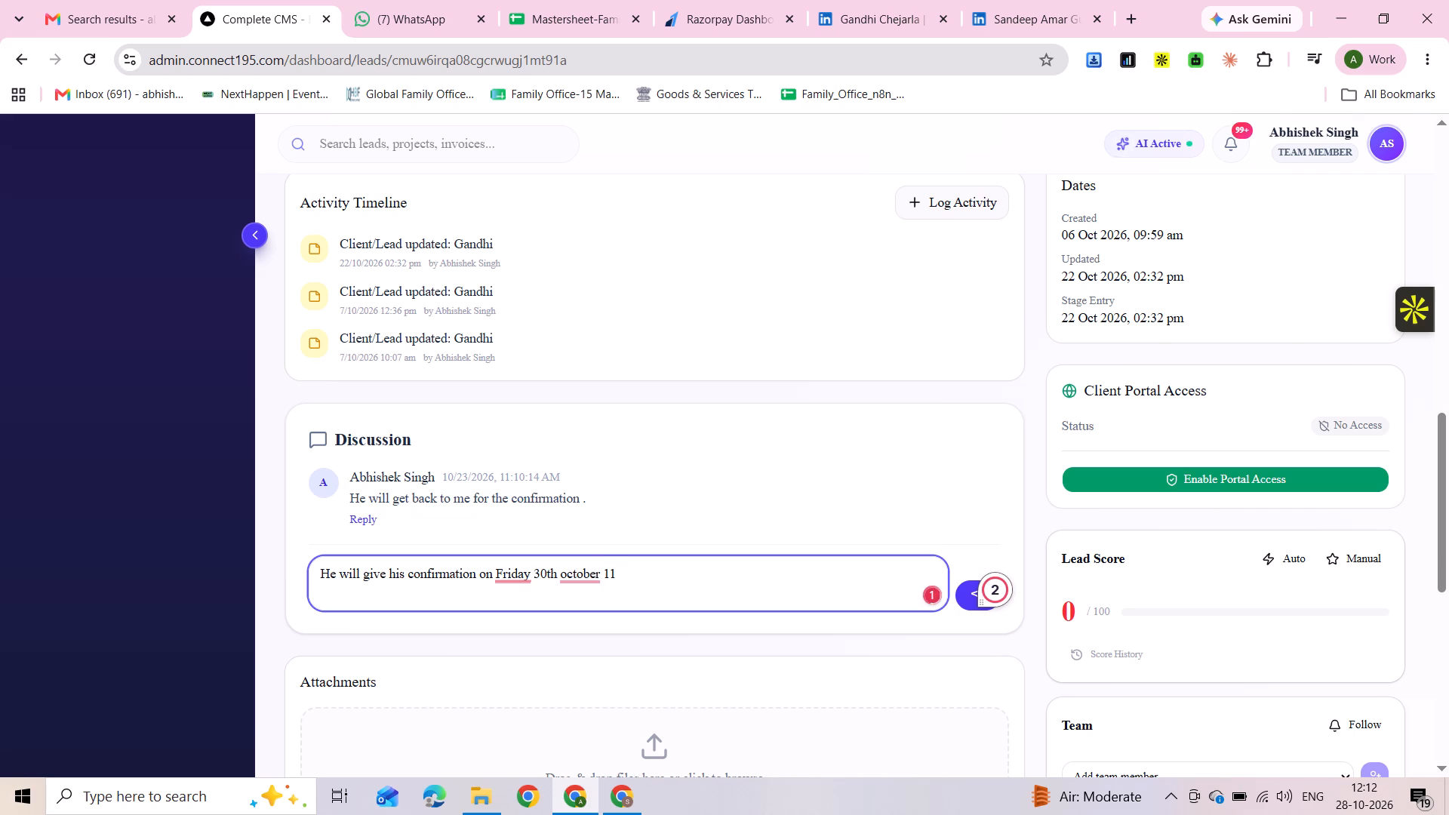
{"action": "type", "text": ":00"}
{"action": "key", "text": "space"}
{"action": "type", "text": "am"}
{"action": "key", "text": "space"}
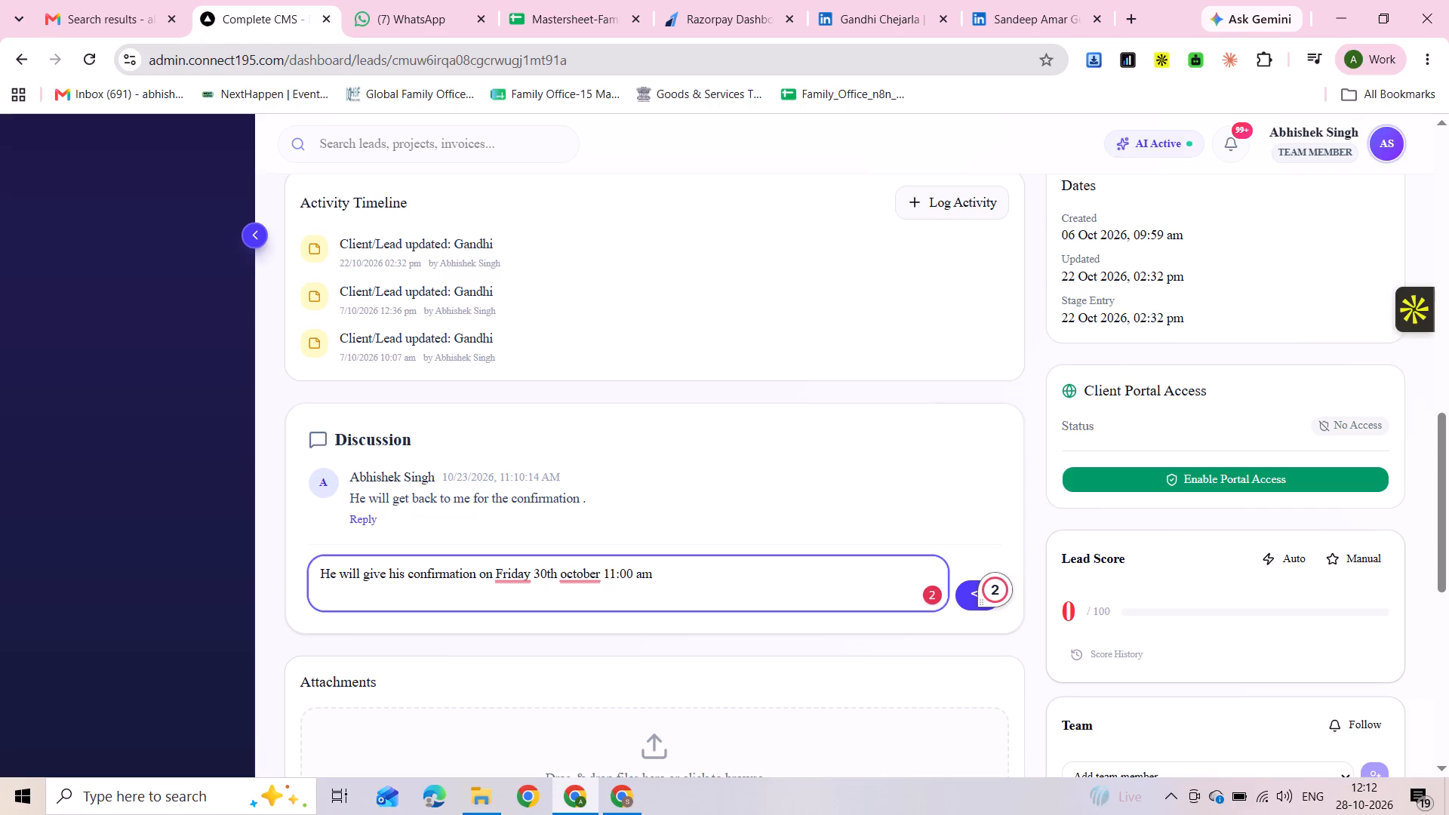
Go back to Gandhi's contact information at the beginning of the lead record.
{"action": "scroll", "coordinate": [408, 405], "scroll_direction": "down", "scroll_amount": 1}
{"action": "scroll", "coordinate": [394, 380], "scroll_direction": "up", "scroll_amount": 11}
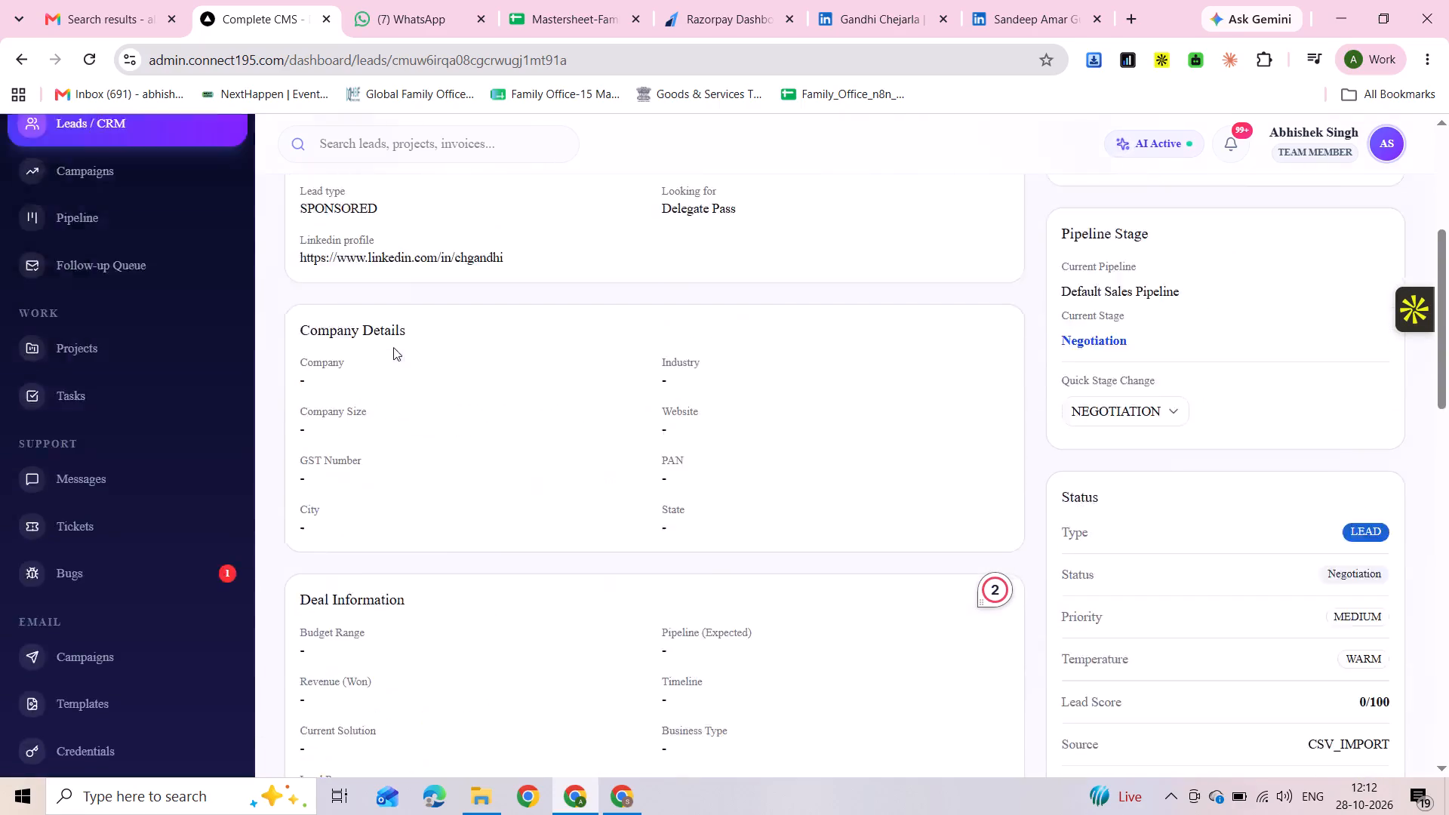
{"action": "scroll", "coordinate": [393, 347], "scroll_direction": "up", "scroll_amount": 7}
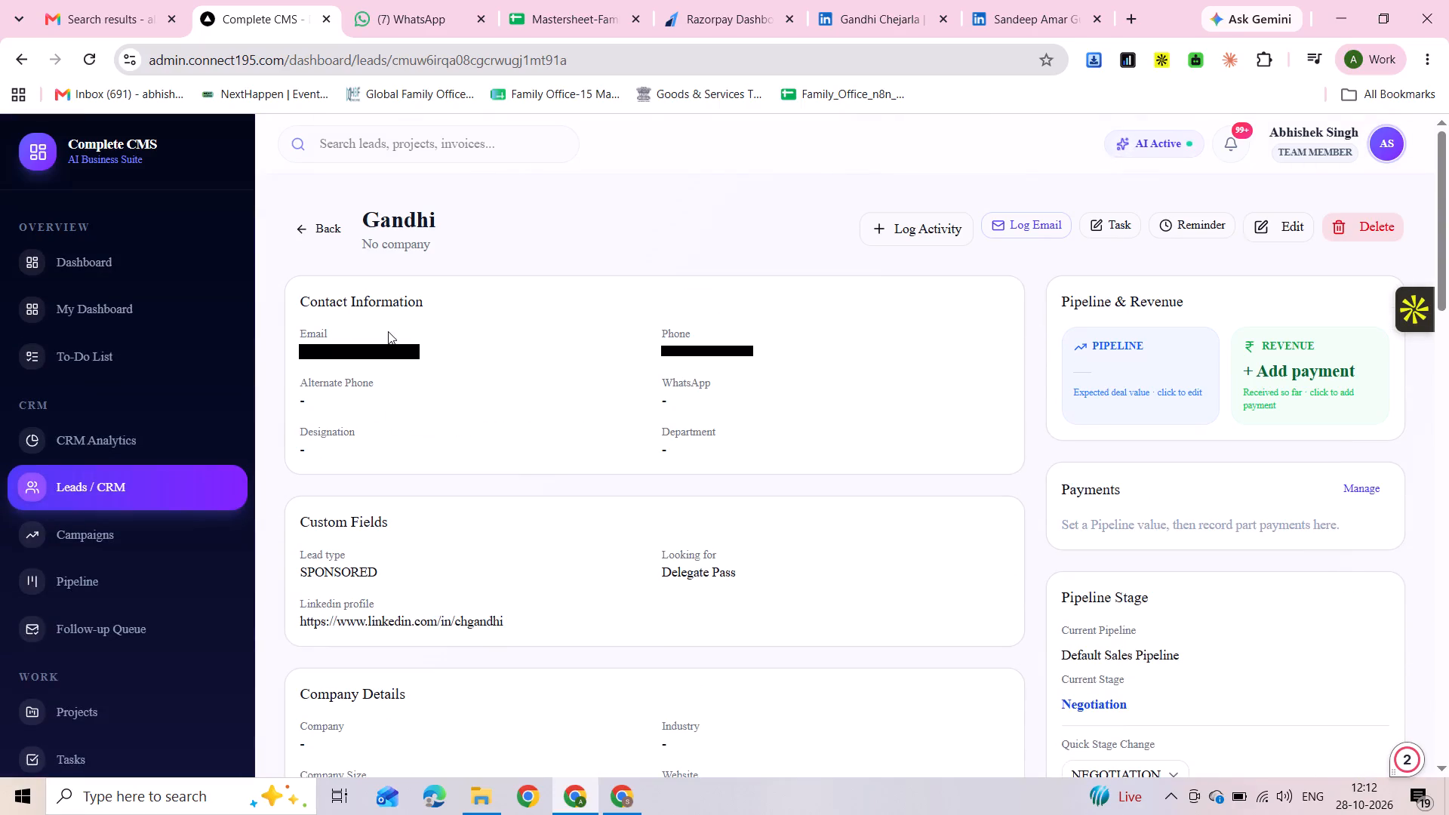